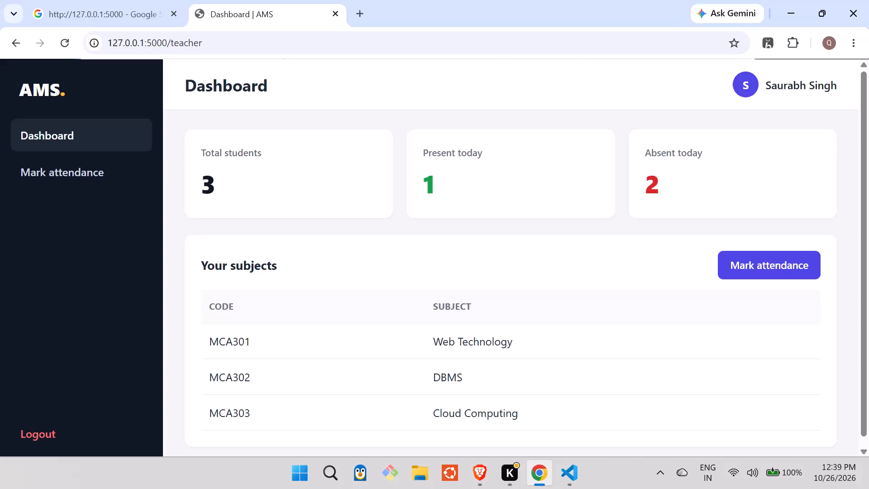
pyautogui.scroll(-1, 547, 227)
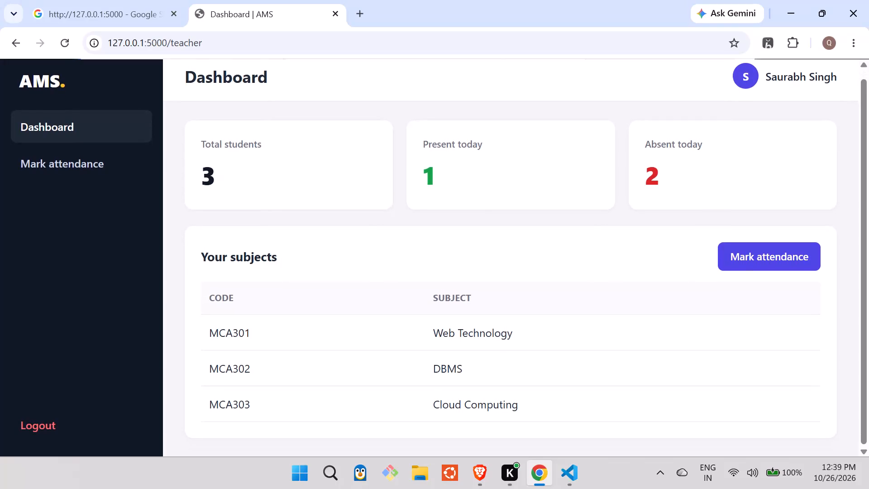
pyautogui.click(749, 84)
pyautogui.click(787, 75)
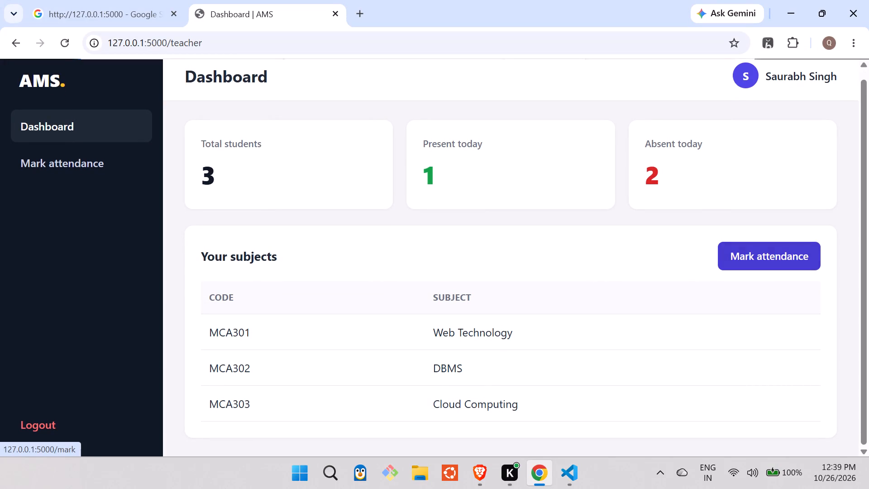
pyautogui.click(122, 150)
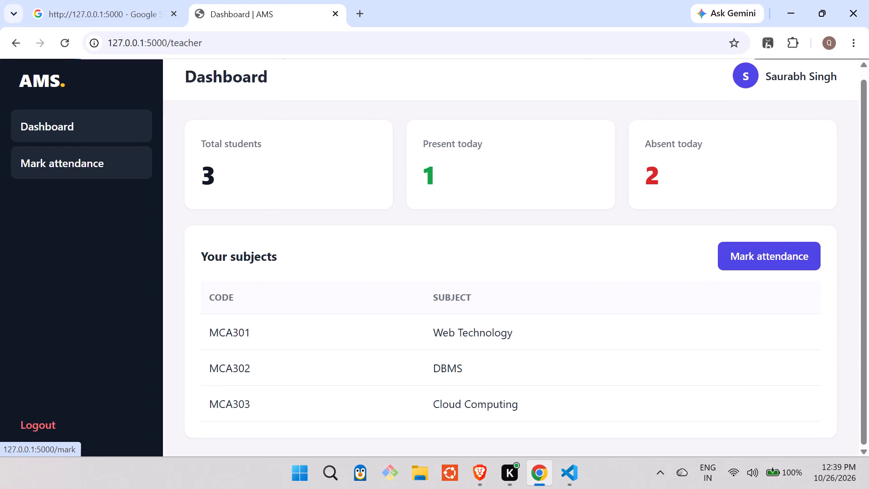
# Reload the teacher Dashboard page from its top and capture a full-screen screenshot of it.
pyautogui.click(107, 129)
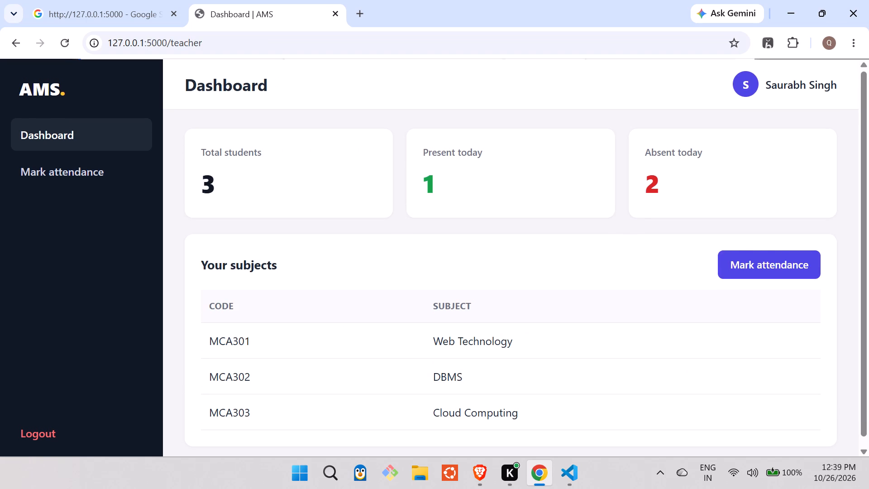
pyautogui.press('super+Print')
# Open the Mark attendance page and capture a full-screen screenshot of today's attendance list.
pyautogui.click(125, 180)
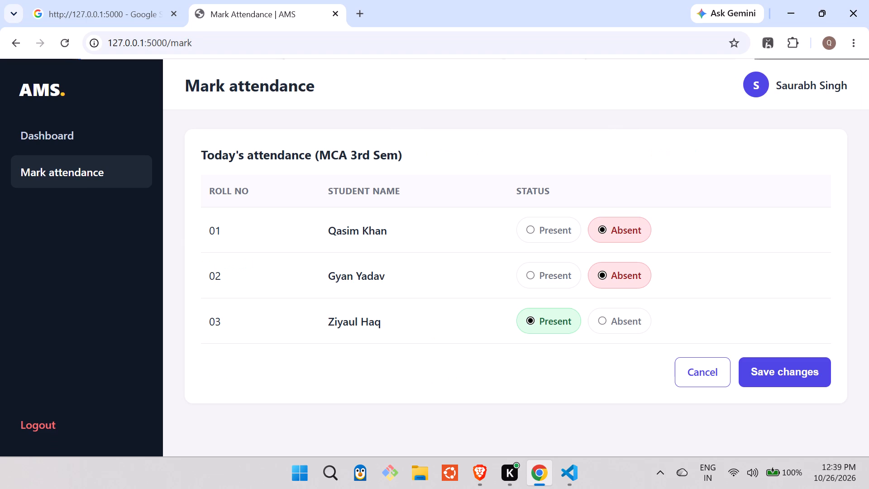
pyautogui.press('super+Print')
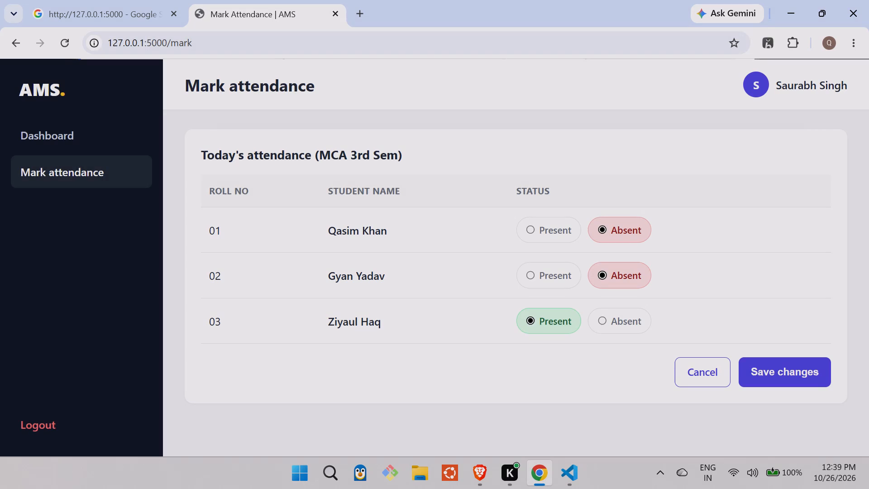
pyautogui.scroll(-1, 314, 226)
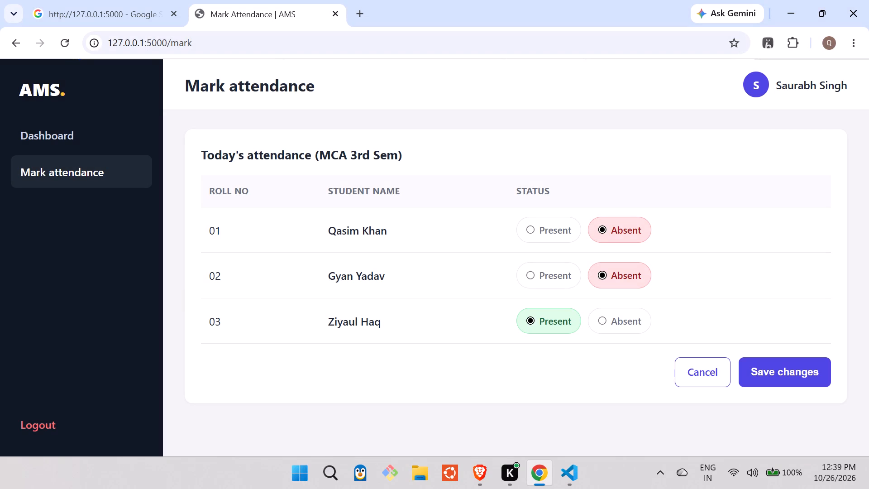
pyautogui.click(170, 15)
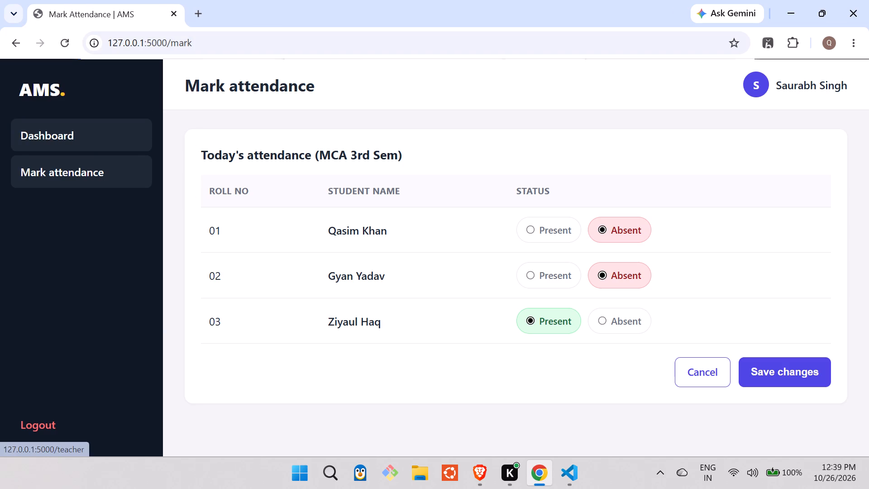
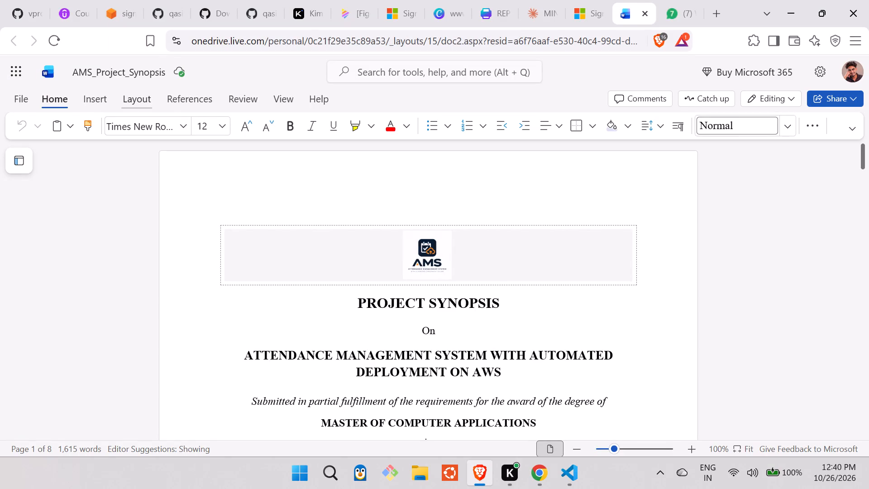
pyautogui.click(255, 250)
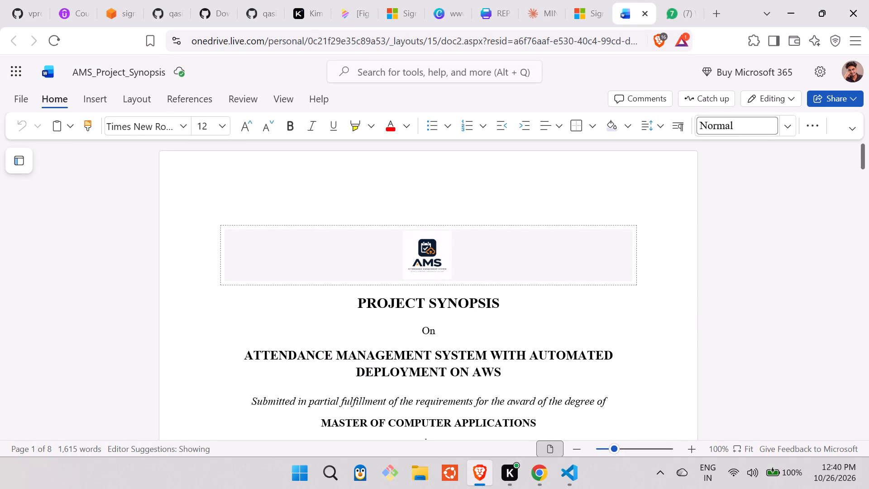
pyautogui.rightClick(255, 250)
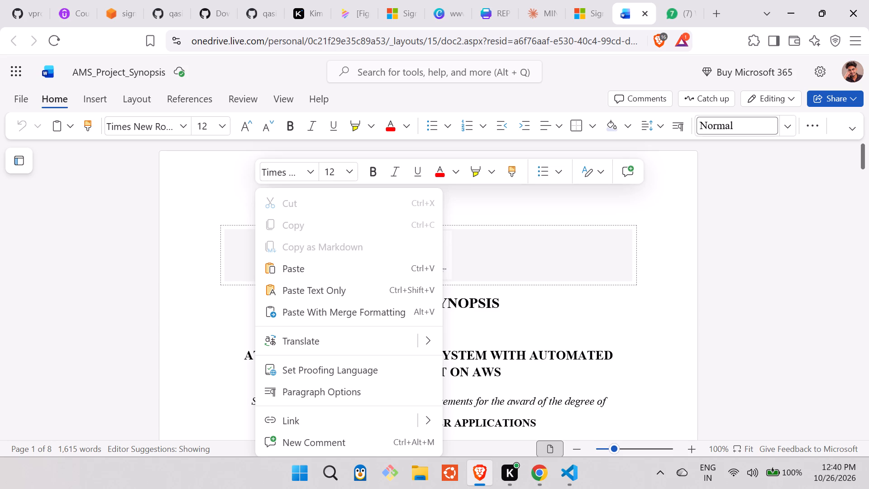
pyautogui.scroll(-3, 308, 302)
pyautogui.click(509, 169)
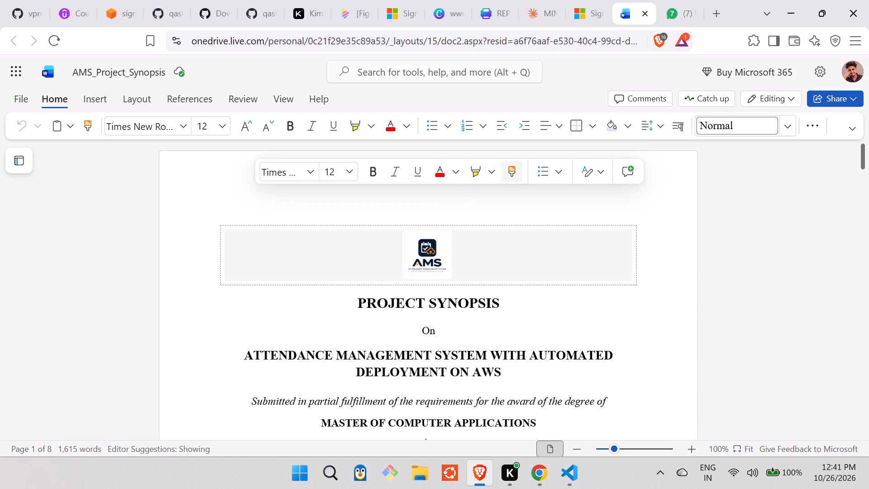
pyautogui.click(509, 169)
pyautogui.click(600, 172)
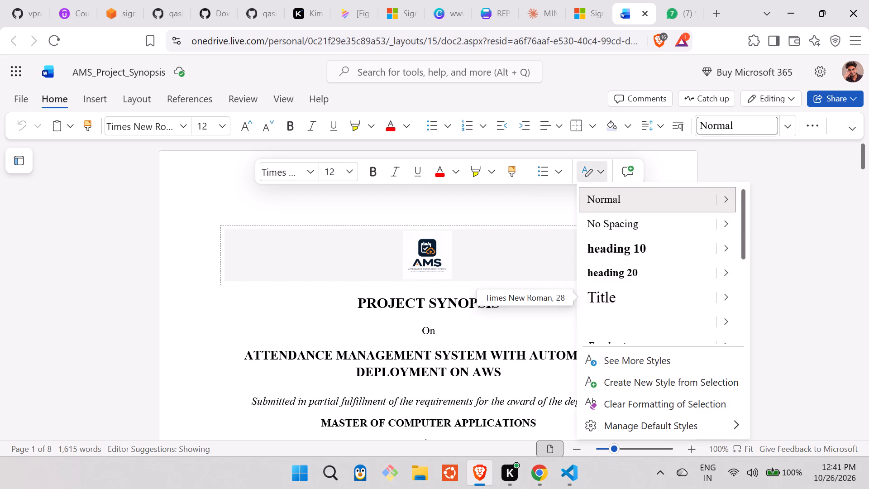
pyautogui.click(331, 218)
# Format the cover page line "Veer Bahadur Singh Purvanchal University, Jaunpur" in bold at font size 14, and deselect it.
pyautogui.scroll(-1, 177, 315)
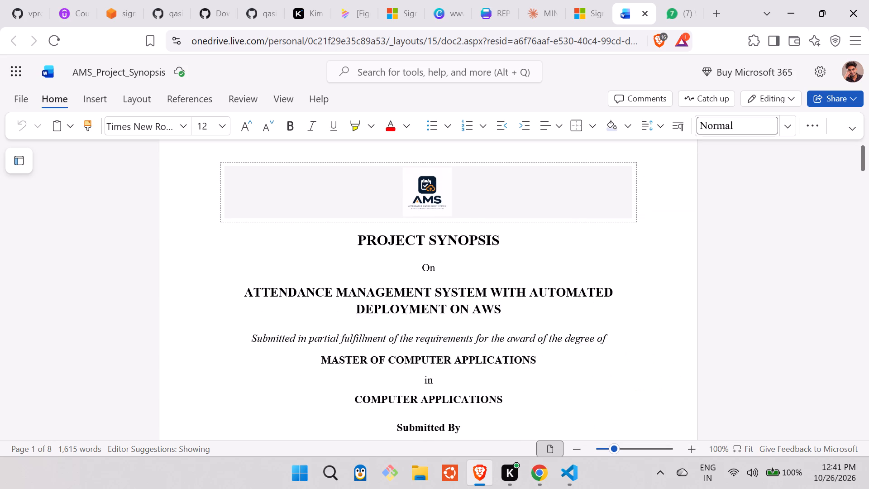
pyautogui.scroll(-2, 177, 315)
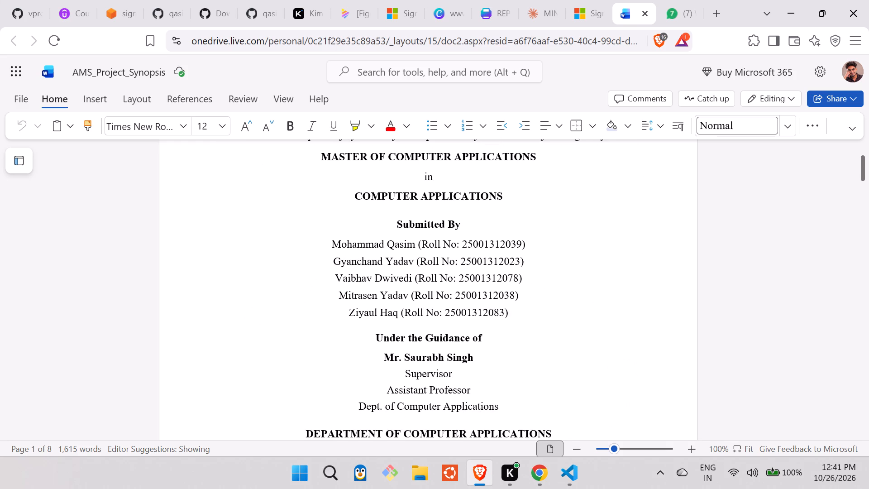
pyautogui.scroll(-1, 177, 315)
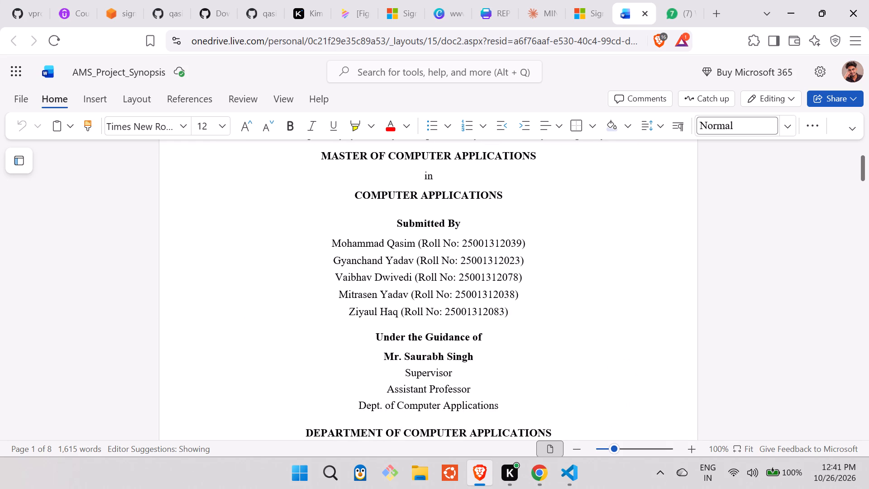
pyautogui.scroll(-2, 177, 315)
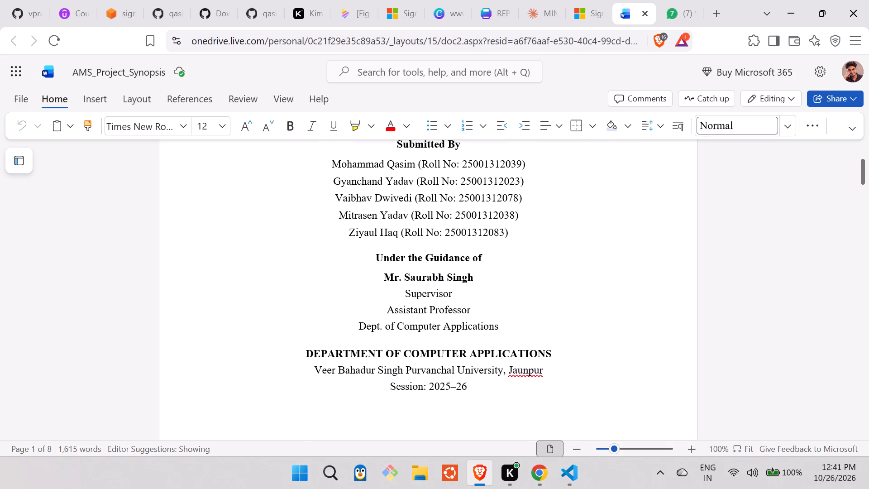
pyautogui.scroll(-1, 177, 315)
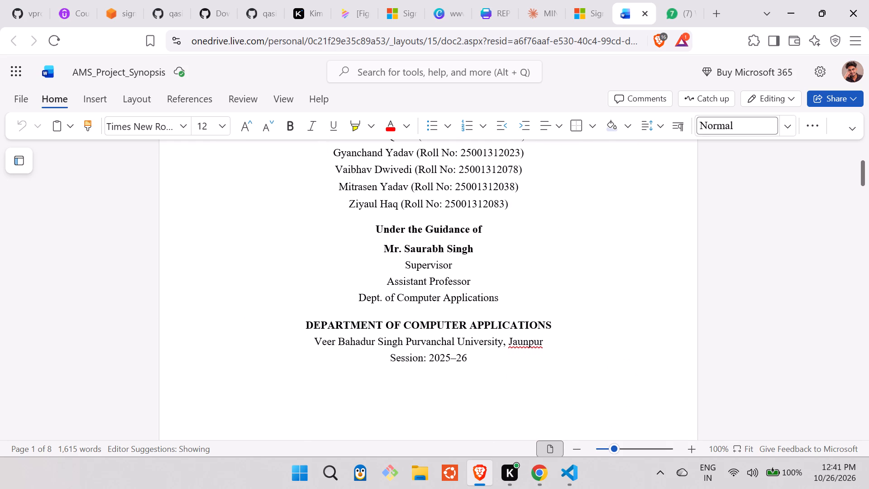
pyautogui.moveTo(558, 340); pyautogui.dragTo(406, 338)
pyautogui.moveTo(406, 338); pyautogui.dragTo(371, 340)
pyautogui.click(315, 350)
pyautogui.click(312, 342)
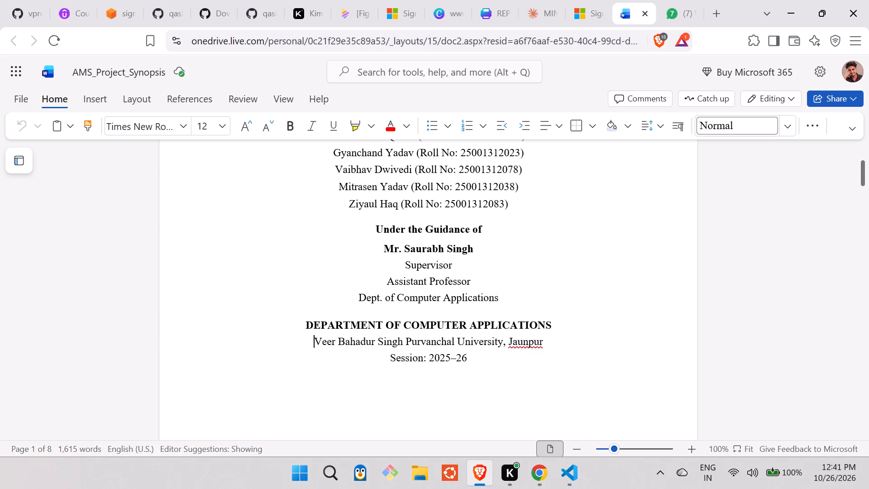
pyautogui.moveTo(312, 342); pyautogui.dragTo(542, 346)
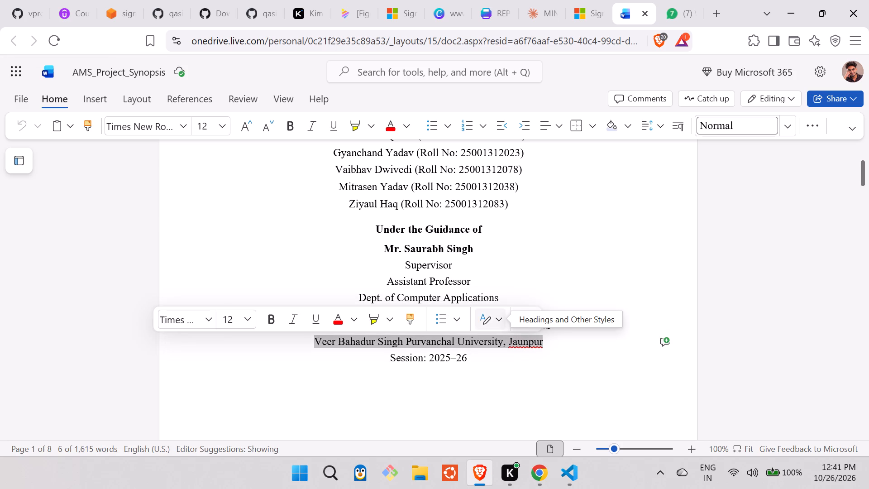
pyautogui.click(244, 321)
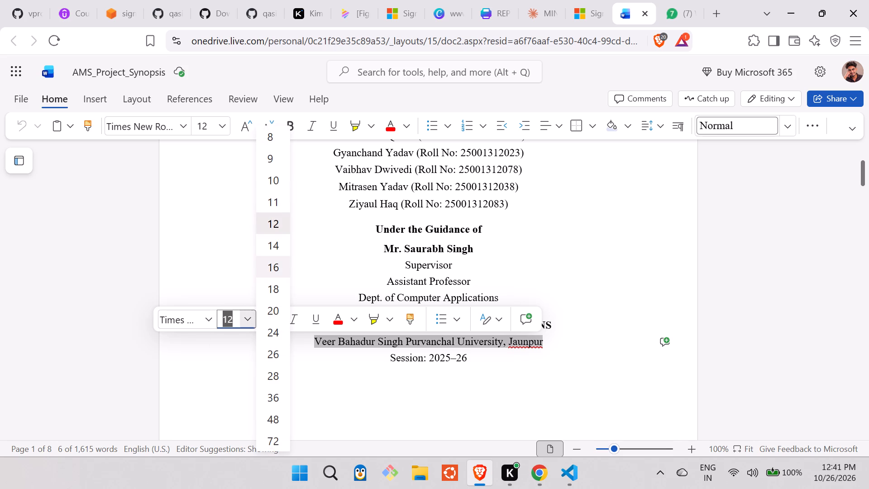
pyautogui.click(274, 254)
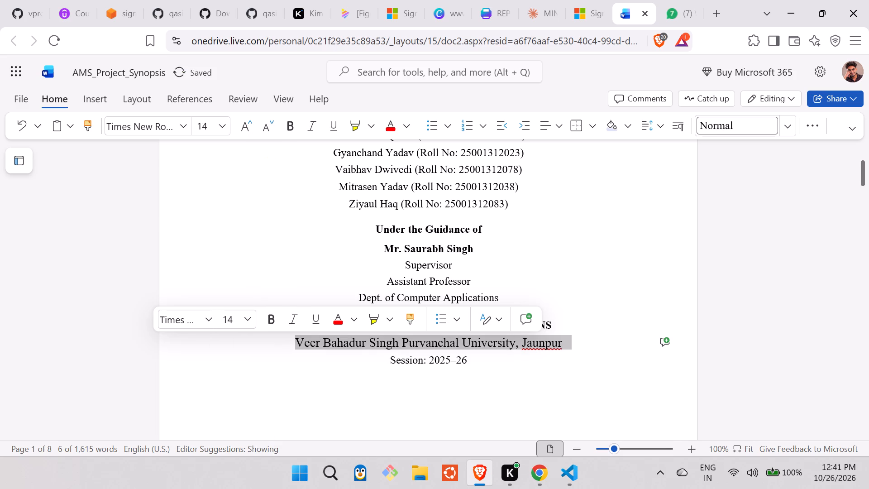
pyautogui.click(272, 326)
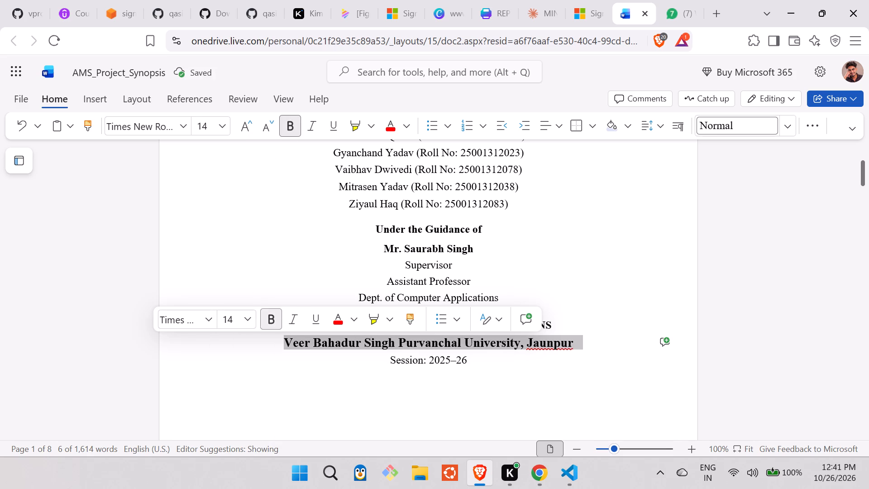
pyautogui.click(277, 374)
pyautogui.click(277, 374)
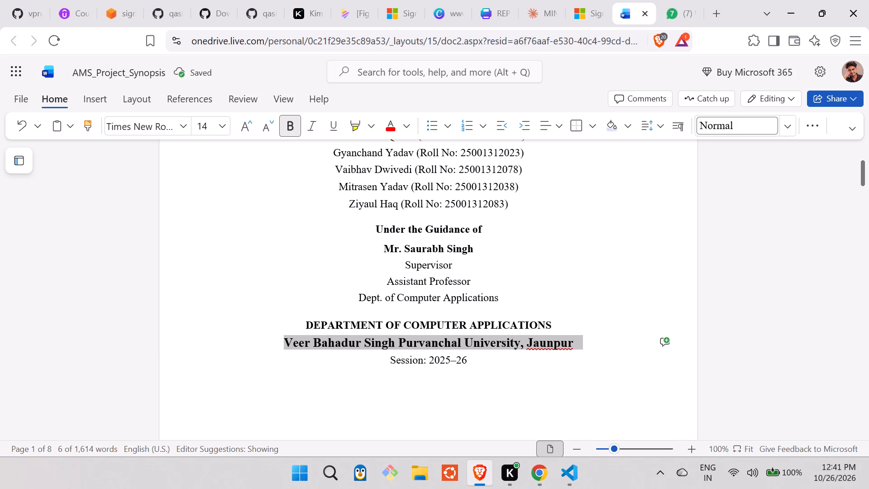
pyautogui.click(314, 401)
pyautogui.doubleClick(314, 401)
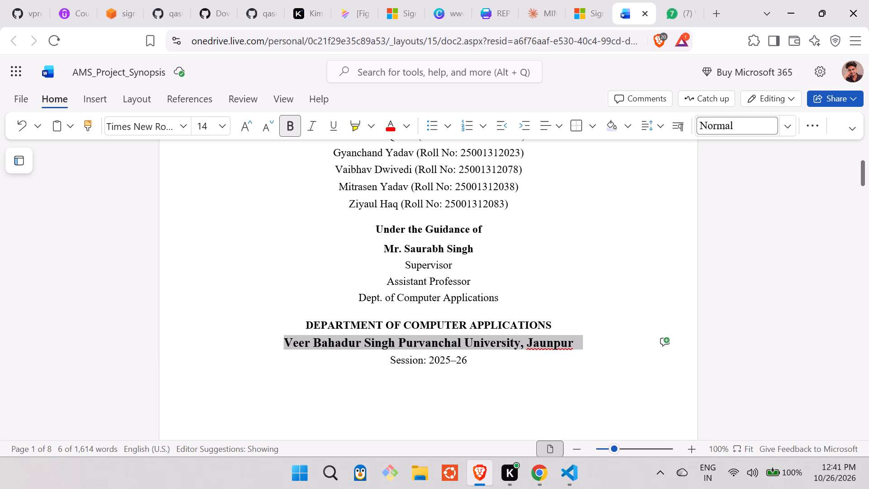
pyautogui.click(314, 401)
pyautogui.click(314, 401)
pyautogui.scroll(-1, 314, 401)
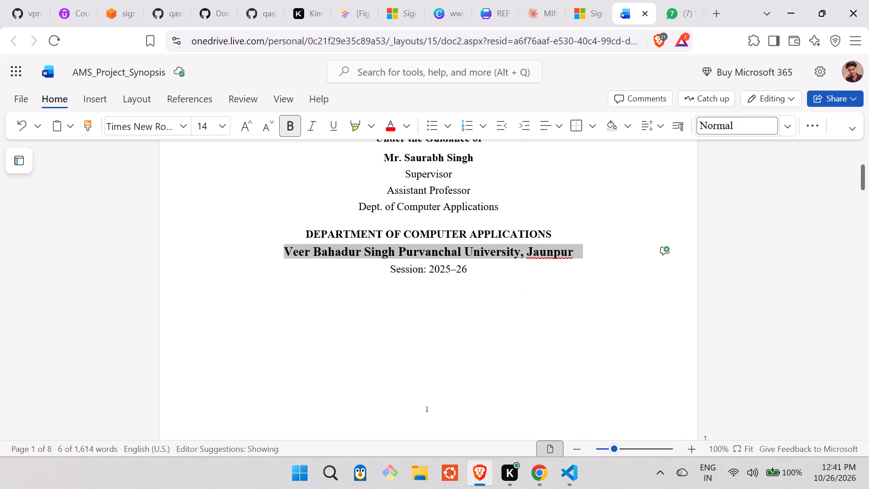
pyautogui.click(60, 297)
pyautogui.click(327, 237)
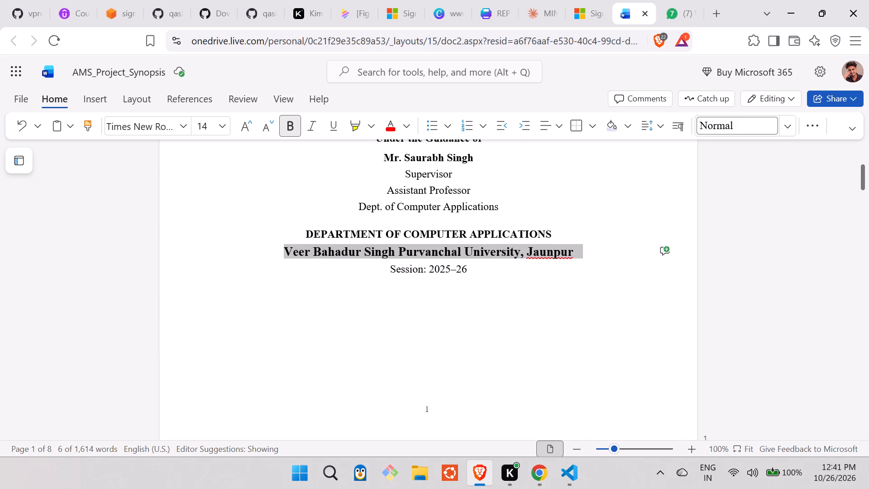
pyautogui.click(327, 237)
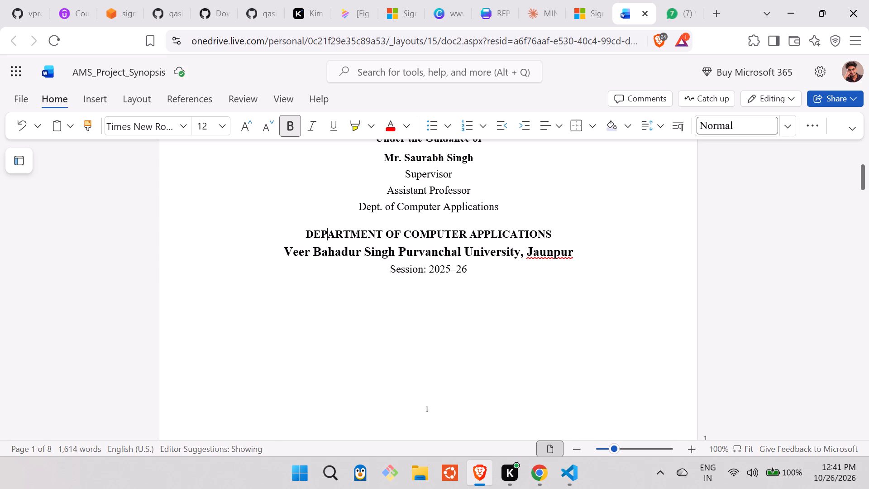
# Review the synopsis title page from the AMS logo down to the guidance and department lines.
pyautogui.scroll(1, 401, 301)
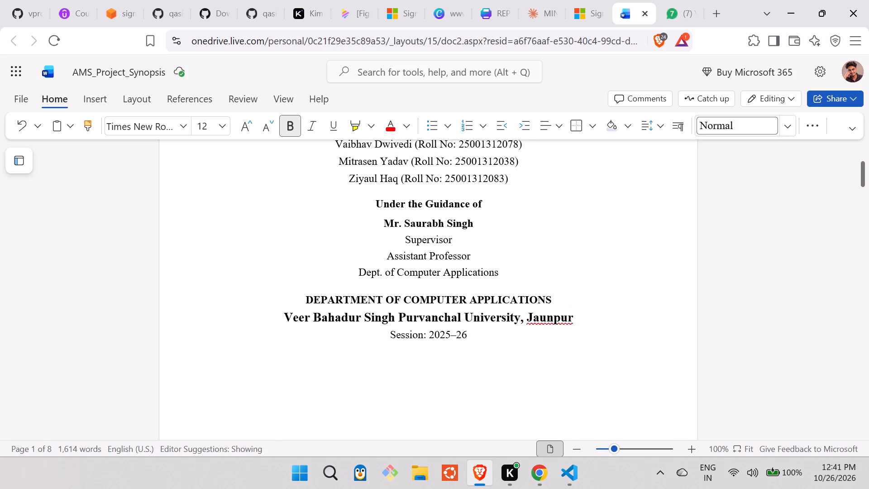
pyautogui.scroll(3, 401, 301)
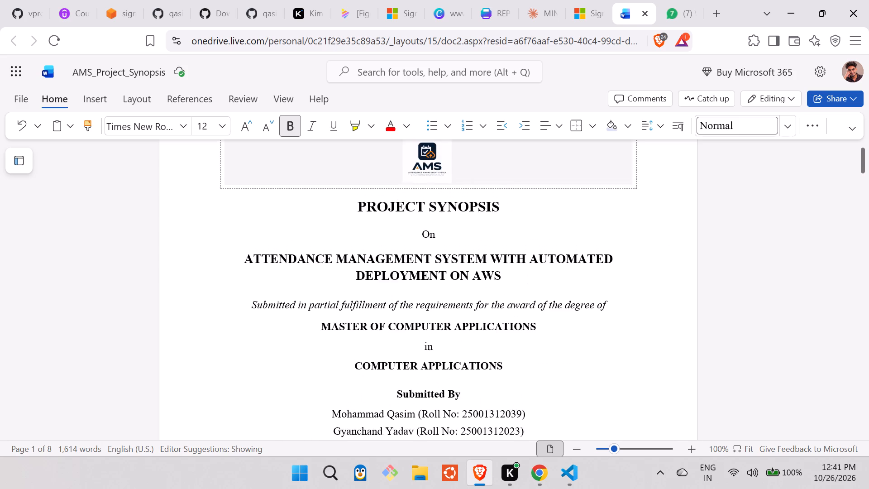
pyautogui.scroll(3, 401, 301)
pyautogui.scroll(-1, 401, 301)
pyautogui.hscroll(1, 401, 301)
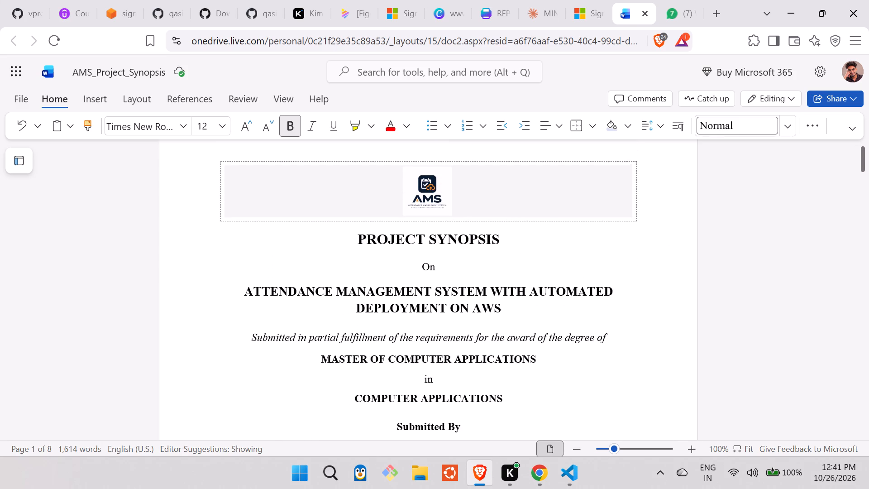
pyautogui.hscroll(1, 401, 301)
pyautogui.scroll(-4, 401, 301)
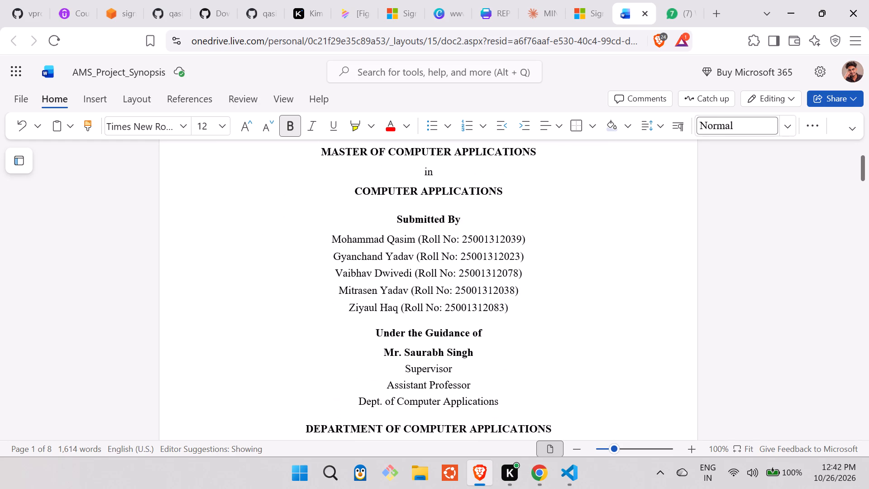
# Examine the approval statement page and the opening text on page 3, and return to the approval statement.
pyautogui.scroll(-2, 401, 301)
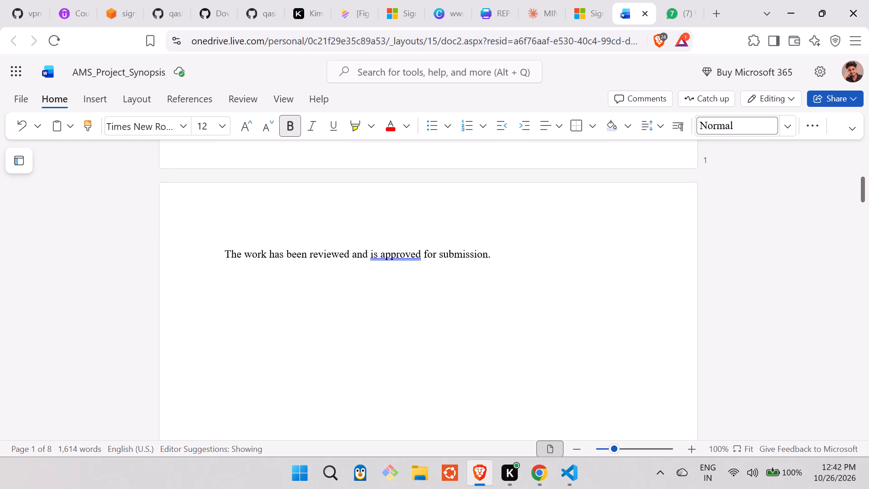
pyautogui.scroll(-2, 401, 301)
pyautogui.scroll(-3, 500, 263)
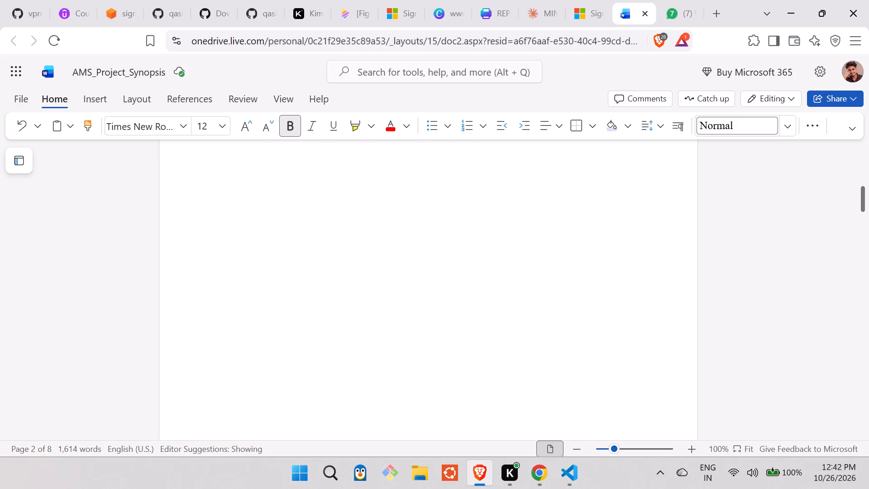
pyautogui.scroll(-2, 500, 263)
pyautogui.scroll(3, 500, 263)
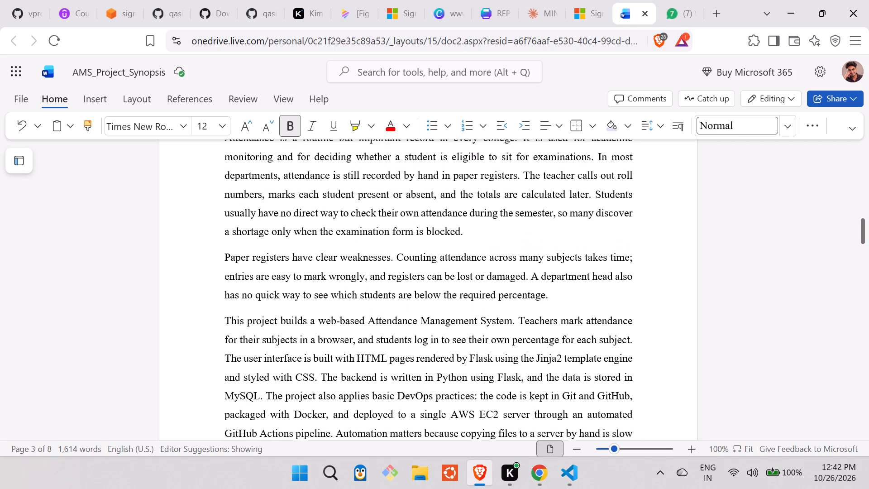
pyautogui.scroll(5, 500, 263)
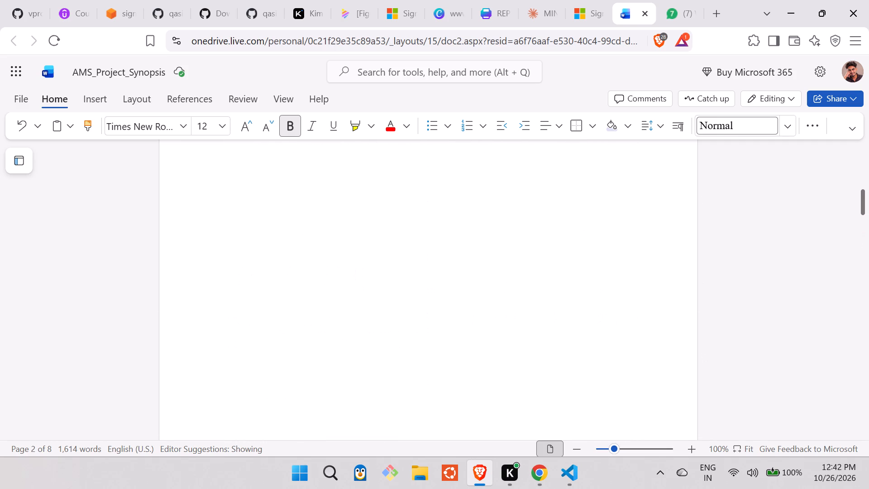
pyautogui.scroll(3, 500, 263)
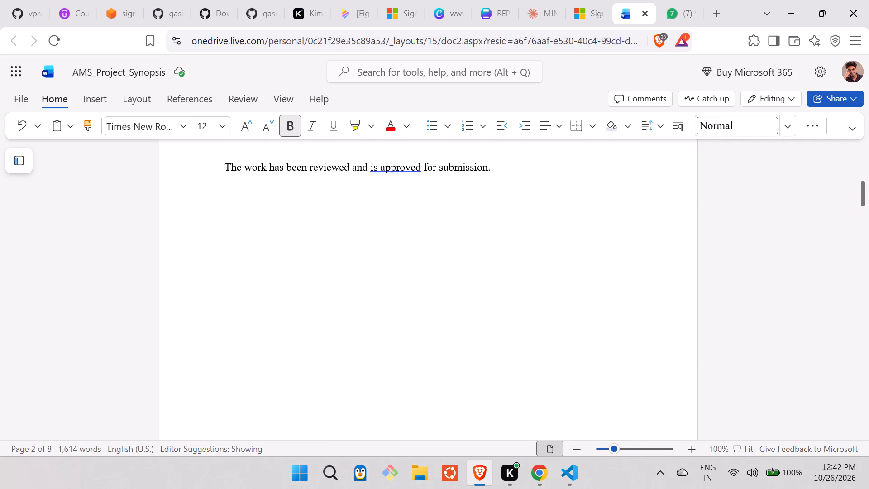
pyautogui.scroll(1, 500, 263)
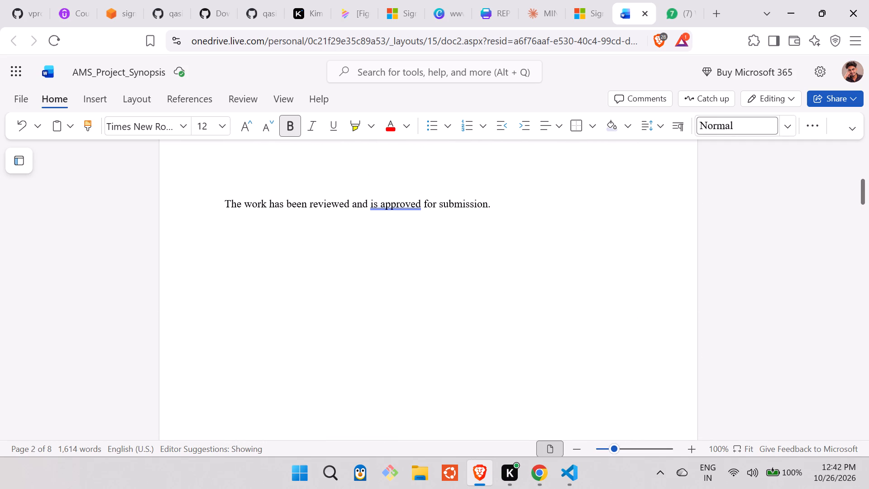
# Open a new browser tab and search the web for "word".
pyautogui.click(717, 14)
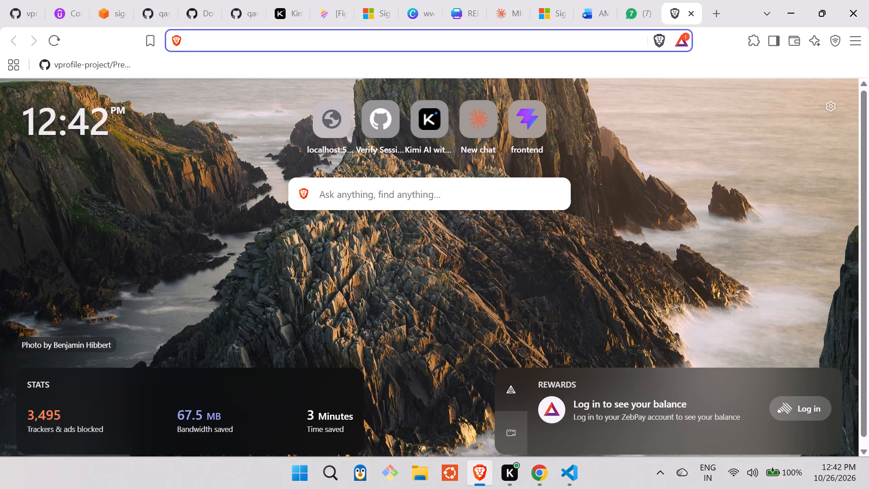
pyautogui.click(410, 196)
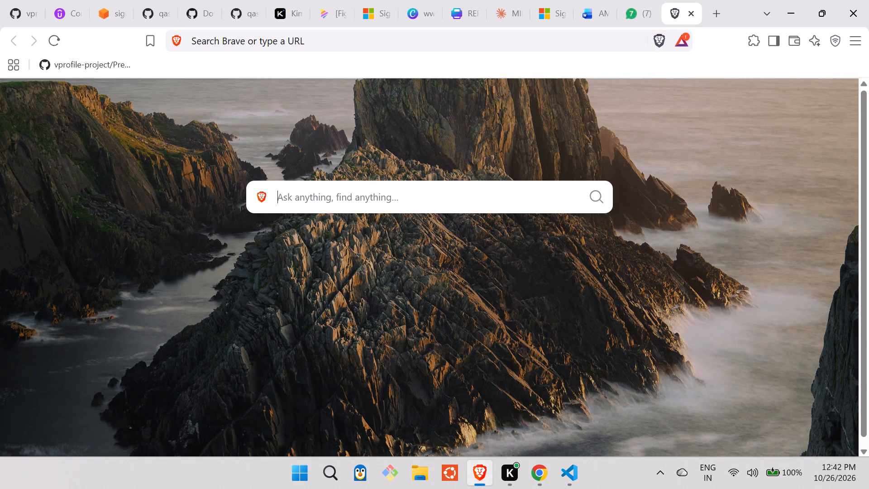
pyautogui.press('w')
pyautogui.press('Return')
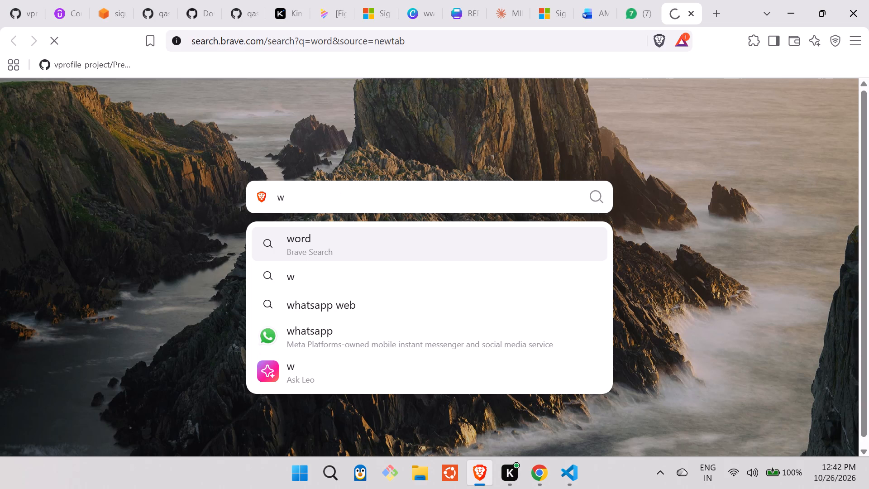
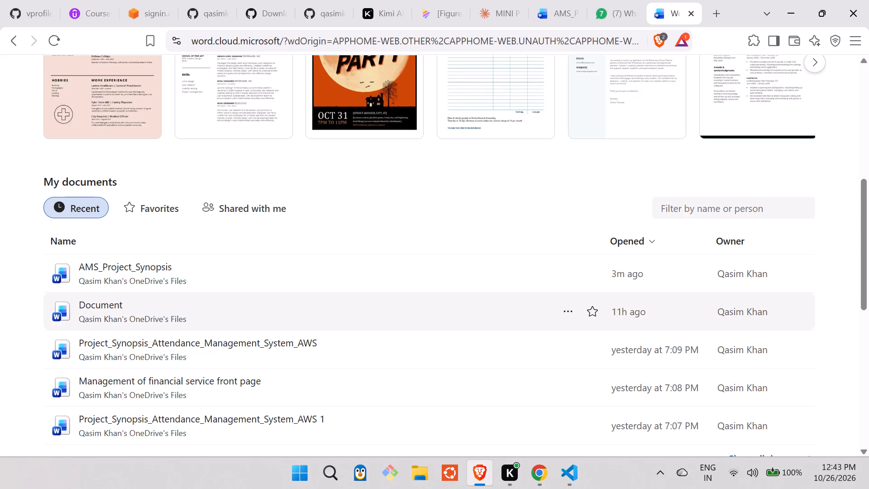
# Open the recent file Document, examine its opening text and project details, and return to the document list.
pyautogui.click(97, 305)
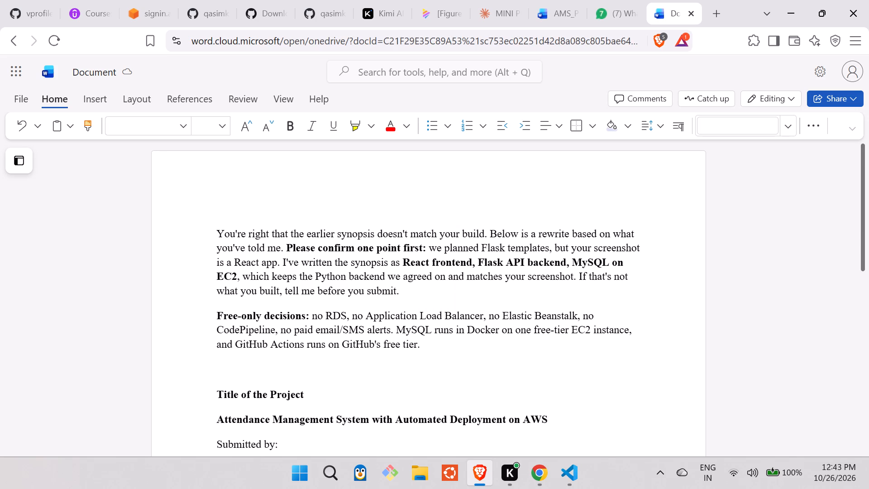
pyautogui.scroll(-2, 278, 256)
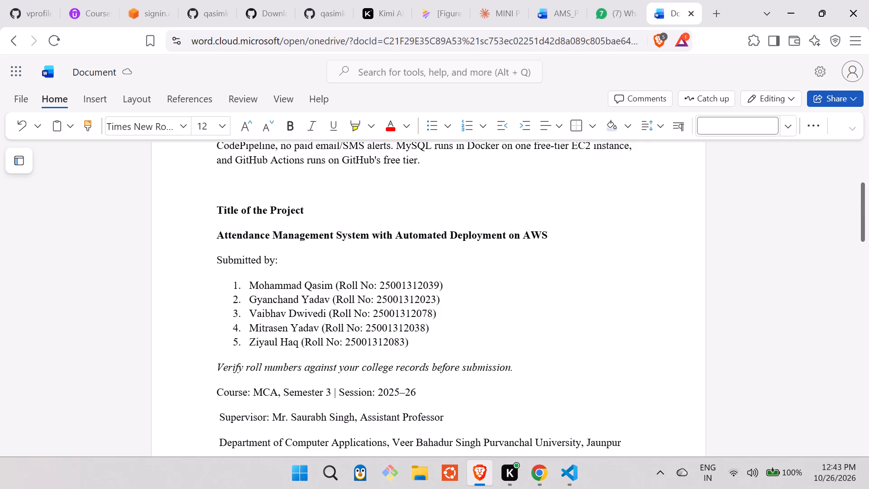
pyautogui.scroll(-1, 278, 256)
pyautogui.click(13, 50)
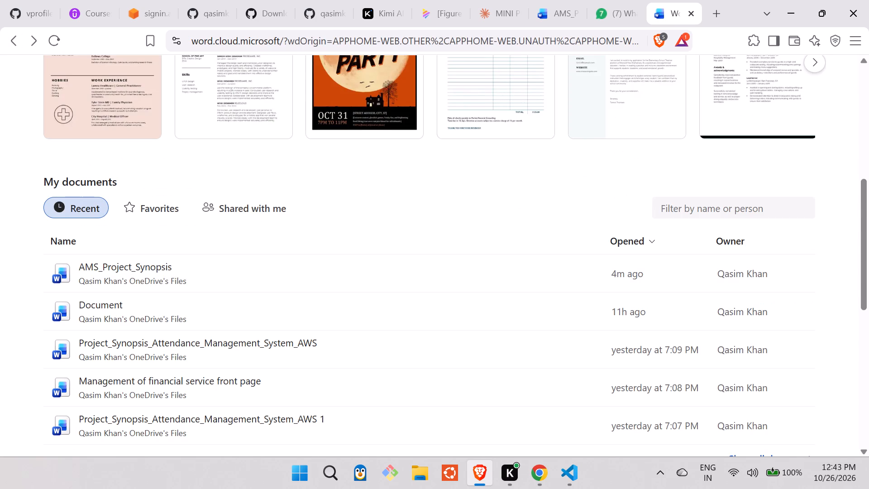
# Open the document Project_Synopsis_Attendance_Management_System_AWS from the recent documents.
pyautogui.scroll(-2, 3, 307)
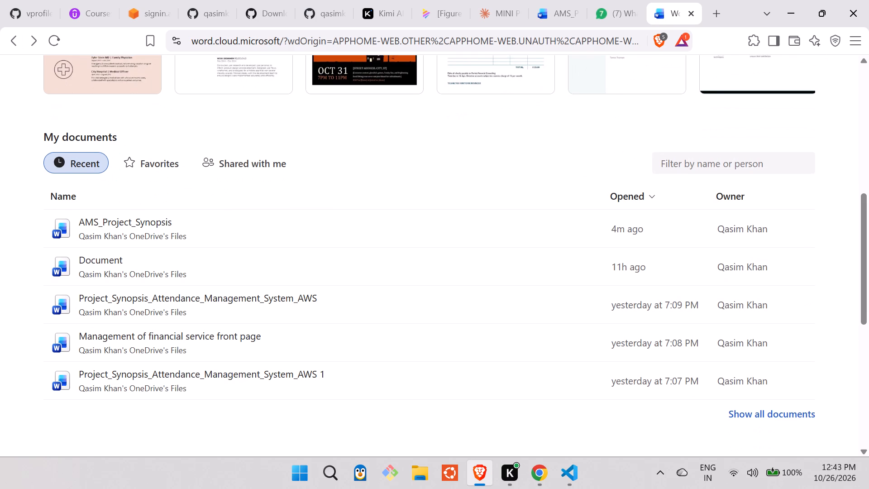
pyautogui.scroll(-1, 3, 307)
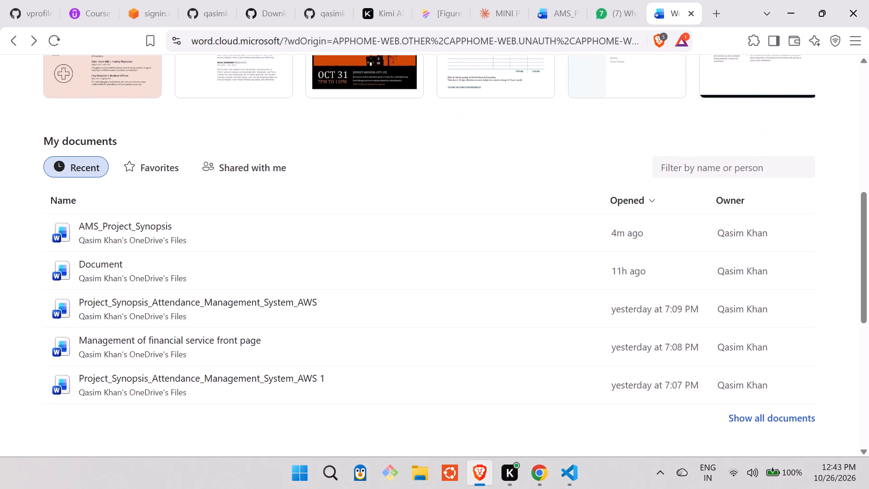
pyautogui.scroll(-2, 3, 307)
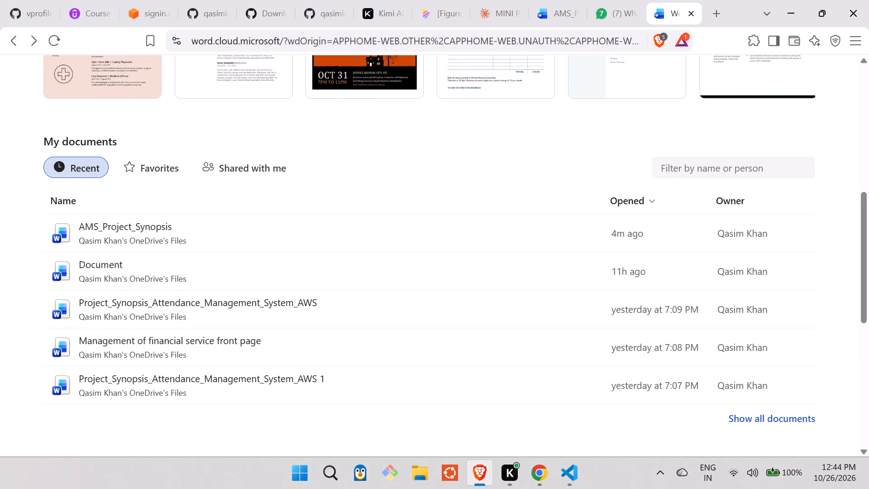
pyautogui.click(131, 304)
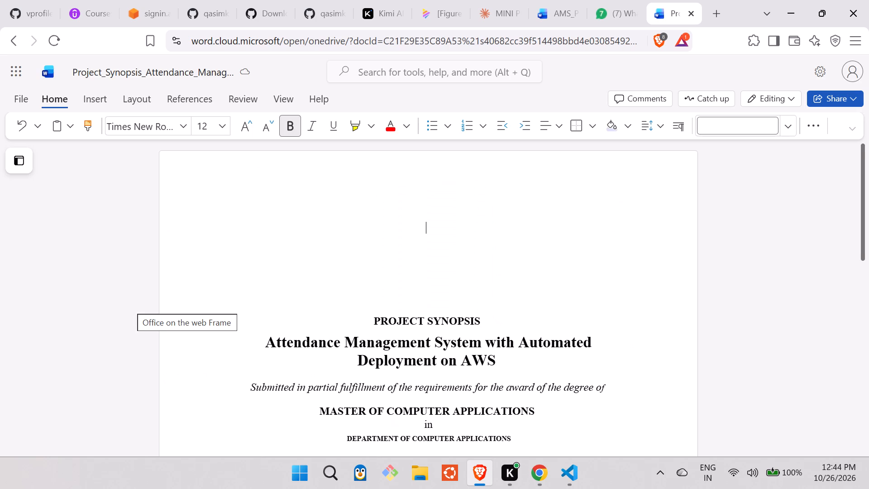
# Examine the older synopsis from its title page through to the Title of the Project section on page 2.
pyautogui.scroll(-2, 203, 354)
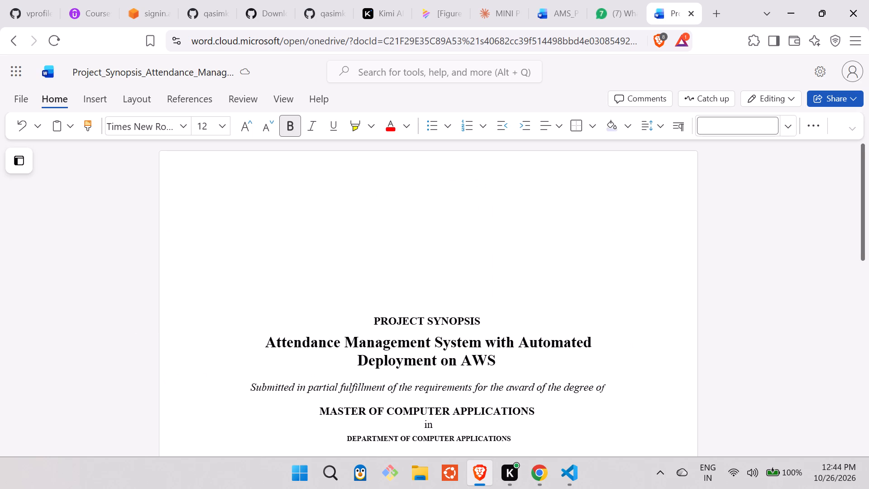
pyautogui.scroll(-1, 203, 354)
pyautogui.scroll(-2, 129, 338)
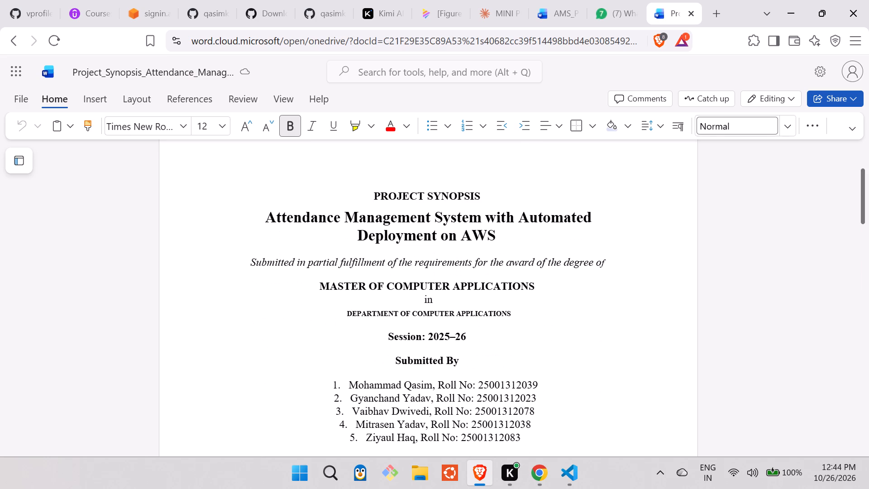
pyautogui.scroll(-3, 129, 338)
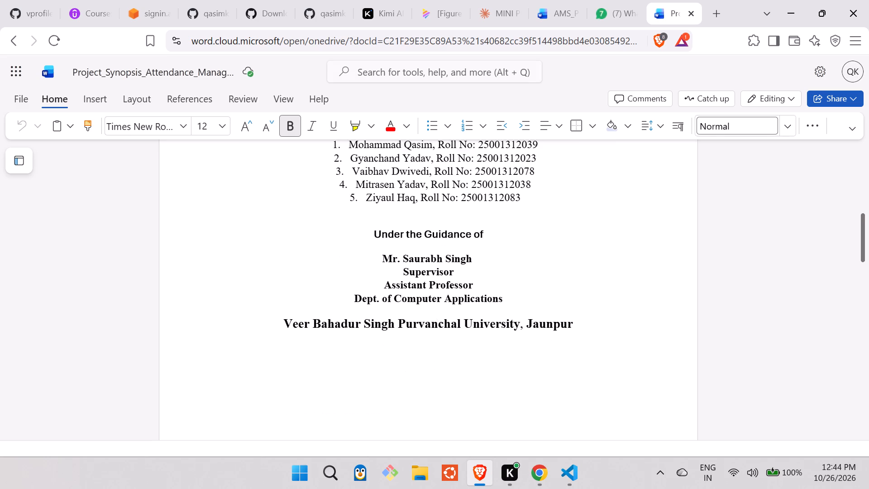
pyautogui.scroll(-4, 129, 338)
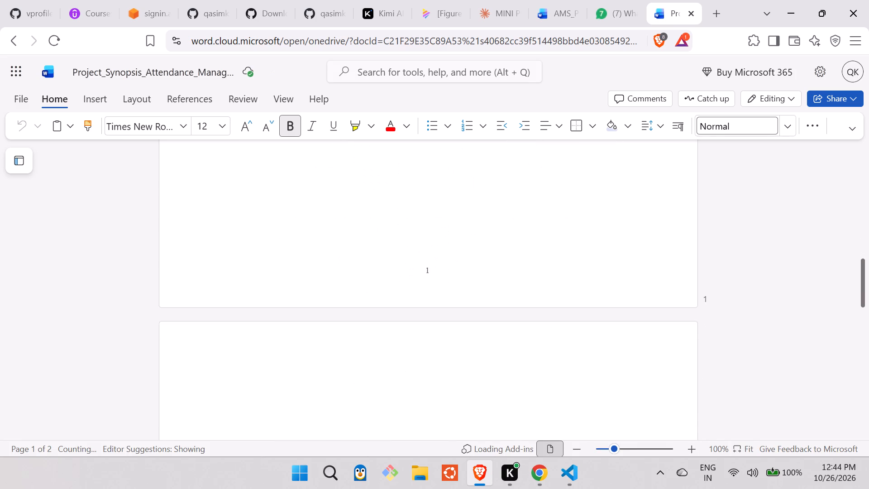
pyautogui.scroll(-2, 129, 338)
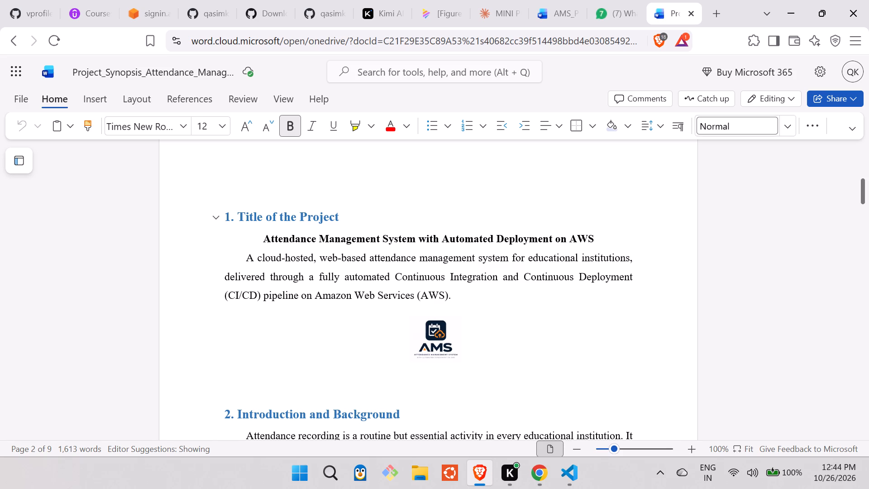
# Copy the "1. Title of the Project" section, from its heading through the paragraph ending "Amazon Web Services (AWS).".
pyautogui.moveTo(225, 214); pyautogui.dragTo(416, 292)
pyautogui.hscroll(1, 238, 219)
pyautogui.hscroll(1, 321, 266)
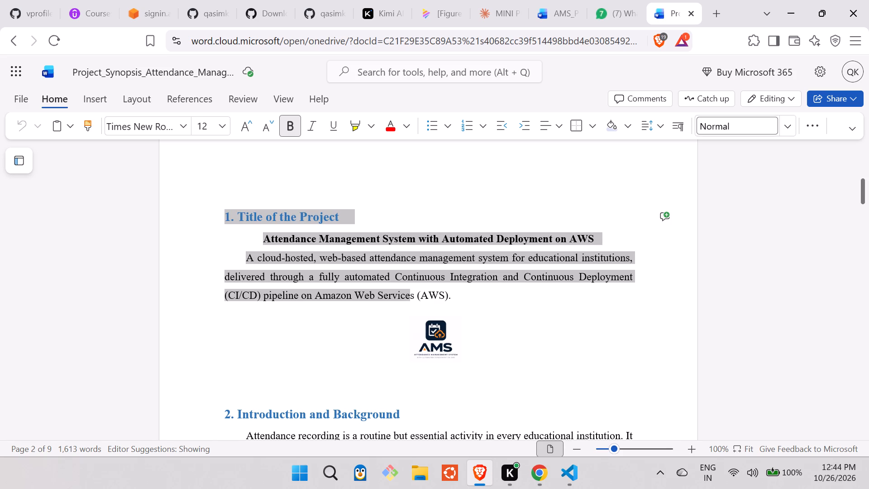
pyautogui.hscroll(1, 416, 292)
pyautogui.moveTo(416, 292); pyautogui.dragTo(455, 292)
pyautogui.hscroll(1, 455, 292)
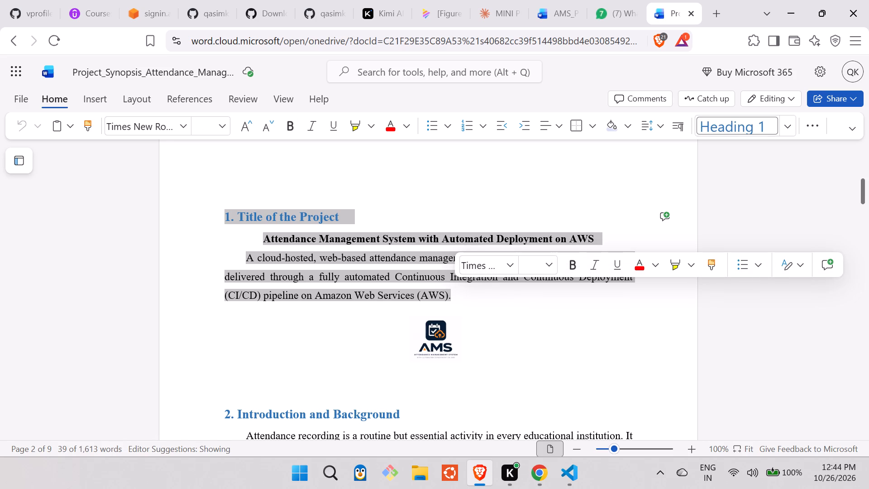
pyautogui.hotkey('ctrl', 'c')
pyautogui.hotkey('ctrl', 'c')
pyautogui.hotkey('ctrl', 'c')
# In AMS_Project_Synopsis, replace the approval statement on page 2 with the copied Title of the Project section.
pyautogui.click(552, 22)
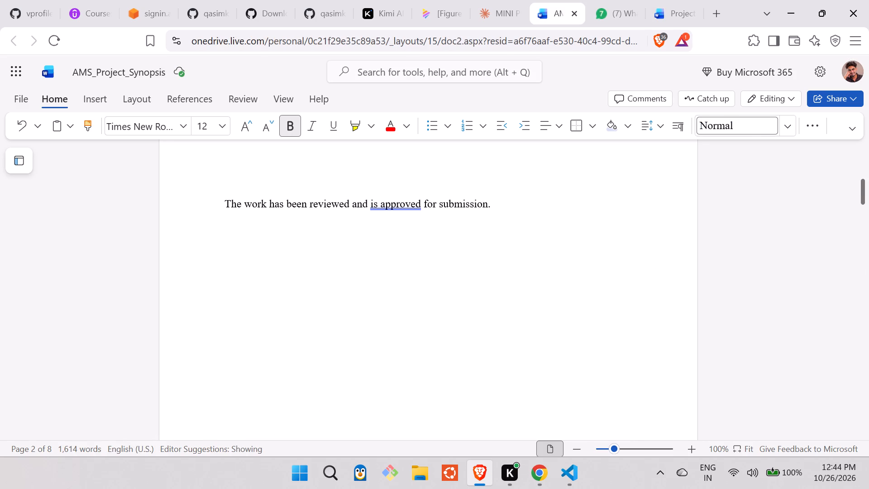
pyautogui.scroll(1, 309, 359)
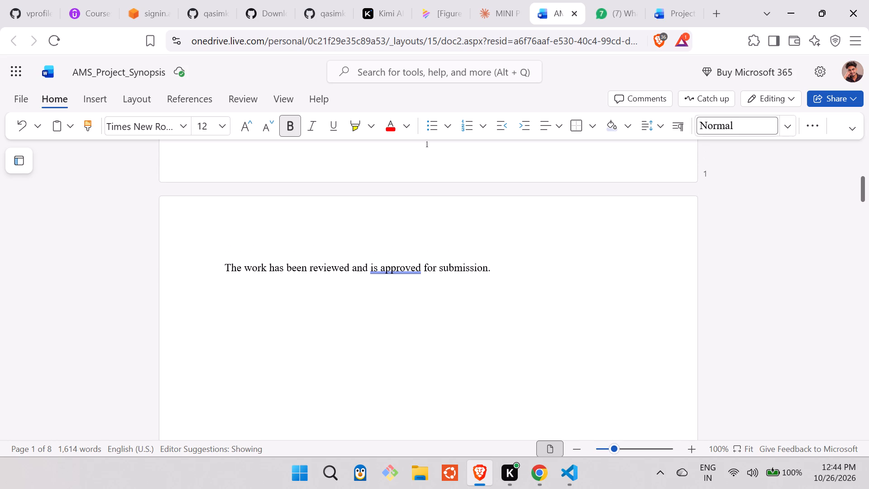
pyautogui.click(476, 278)
pyautogui.moveTo(539, 276); pyautogui.dragTo(496, 267)
pyautogui.moveTo(496, 267); pyautogui.dragTo(211, 232)
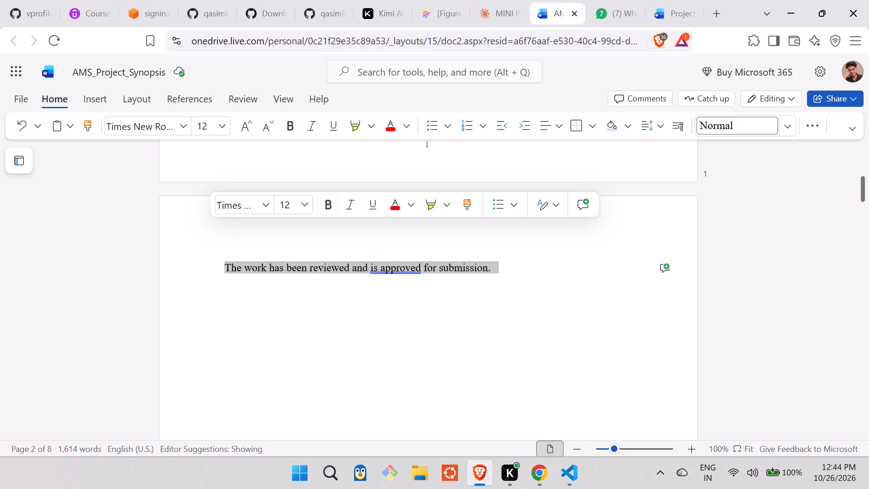
pyautogui.hotkey('ctrl', 'v')
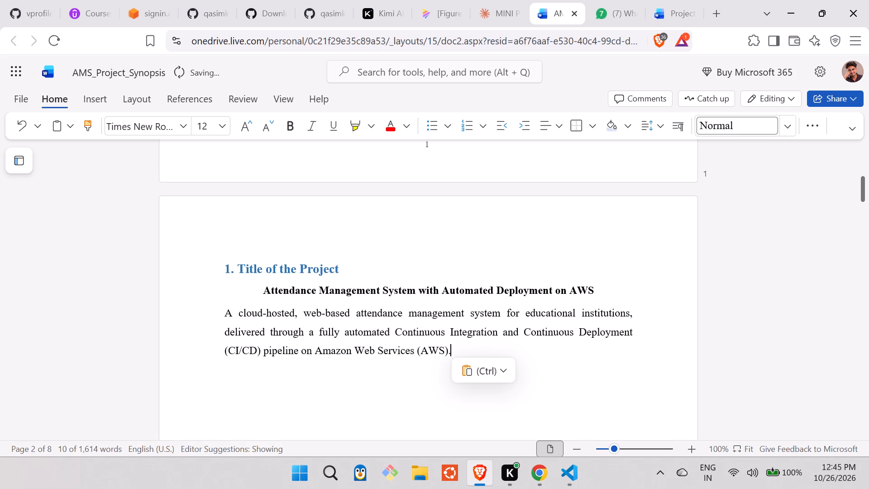
# Examine the space and heading numbering between the pasted section and the Introduction and Background heading on page 3.
pyautogui.scroll(-3, 236, 339)
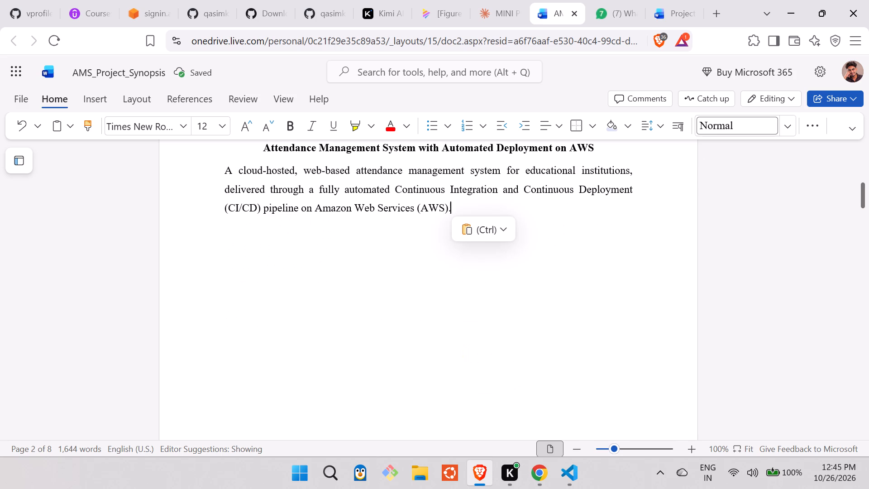
pyautogui.scroll(-1, 236, 339)
pyautogui.doubleClick(236, 339)
pyautogui.scroll(-2, 236, 339)
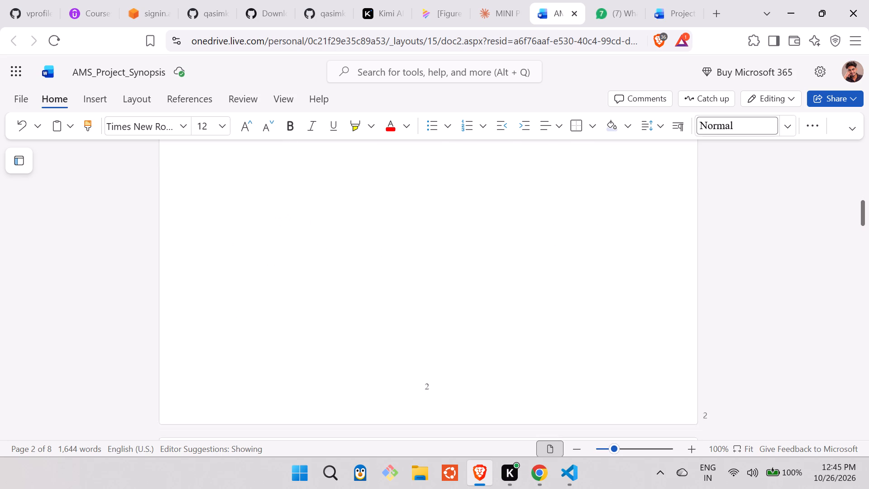
pyautogui.scroll(-1, 236, 339)
pyautogui.click(215, 294)
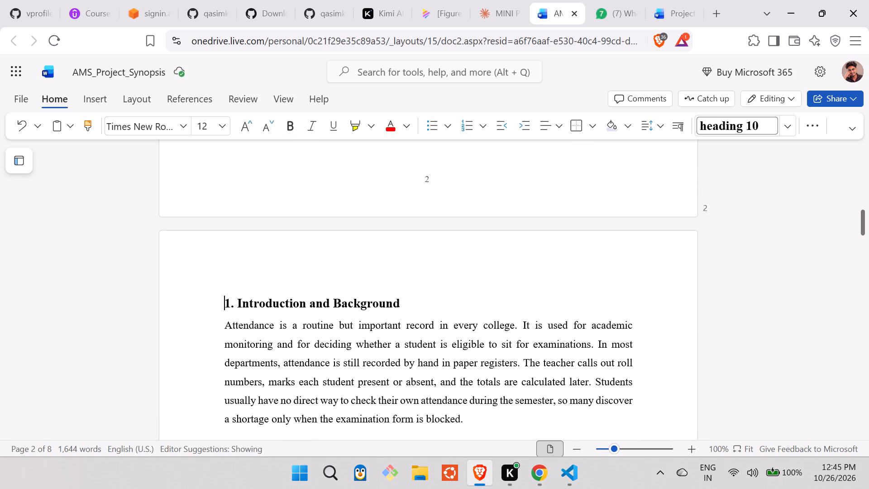
pyautogui.scroll(4, 232, 252)
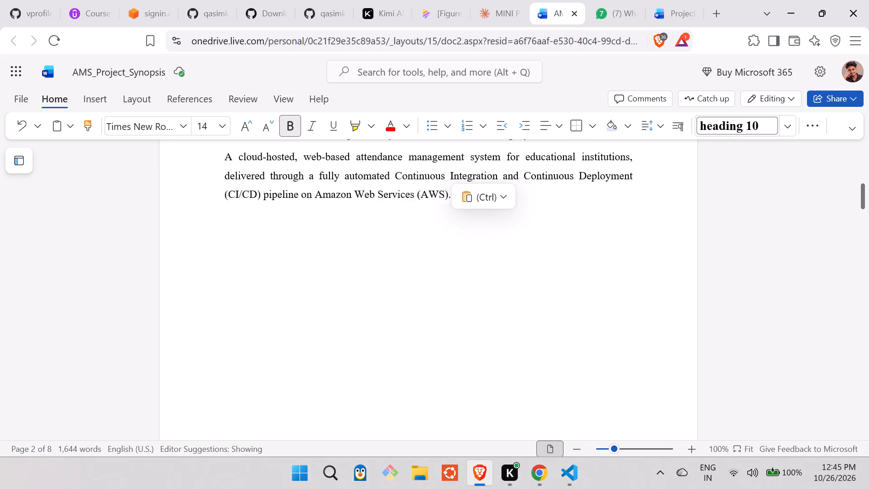
pyautogui.scroll(1, 232, 252)
pyautogui.scroll(-3, 232, 252)
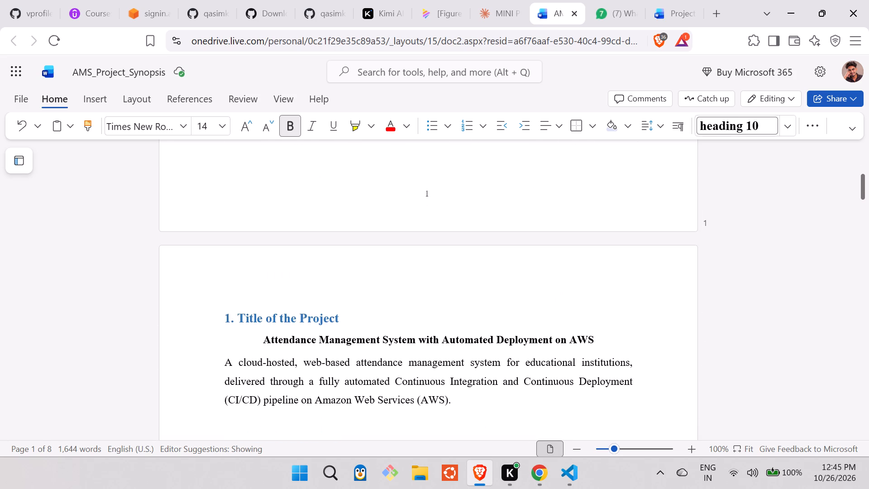
# Remove the number "1. " from the start of the "Title of the Project" heading.
pyautogui.click(229, 319)
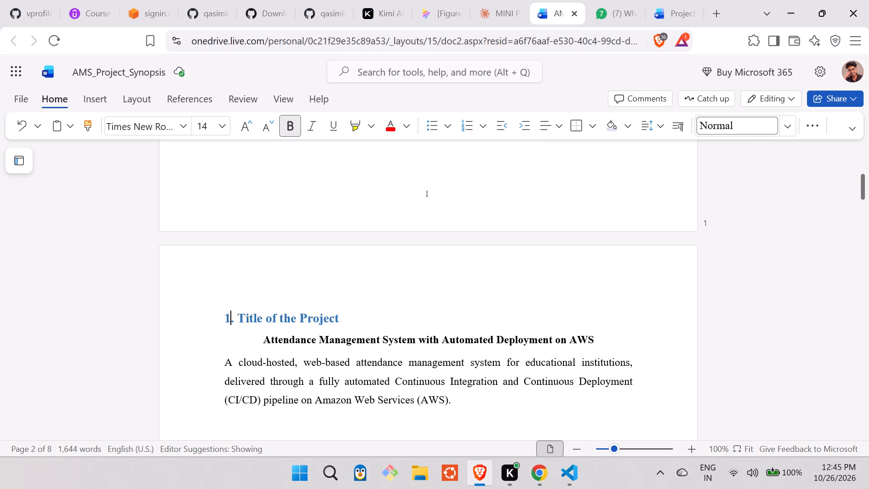
pyautogui.click(237, 316)
pyautogui.press('BackSpace')
pyautogui.press('BackSpace')
pyautogui.press('BackSpace')
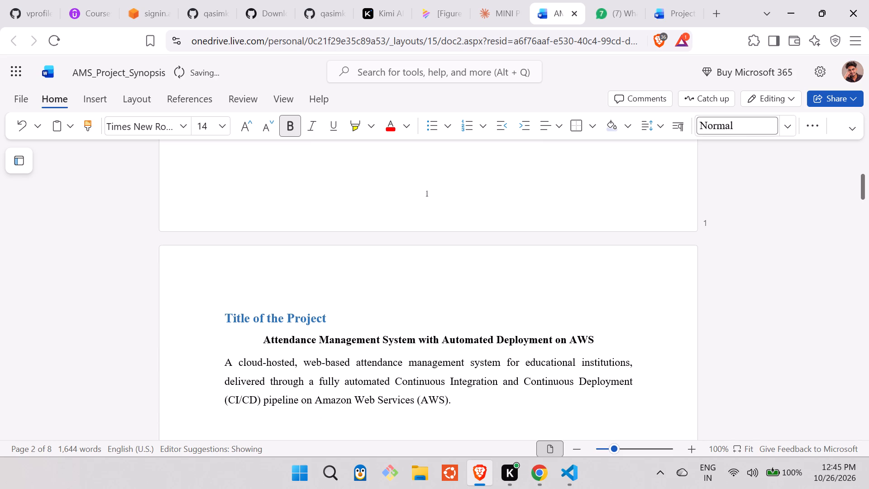
# Remove the page break before "1. Introduction and Background" so that section follows the project title text on page 2.
pyautogui.scroll(-2, 190, 362)
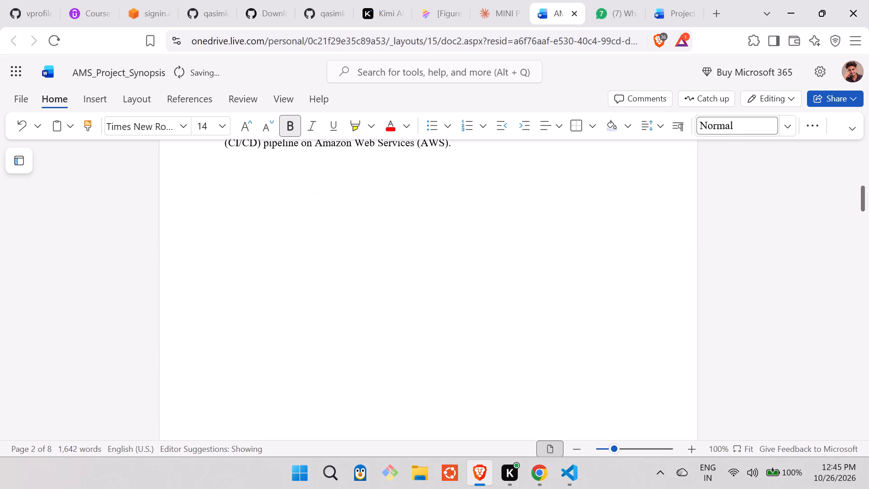
pyautogui.scroll(-1, 190, 362)
pyautogui.click(190, 362)
pyautogui.scroll(-3, 307, 279)
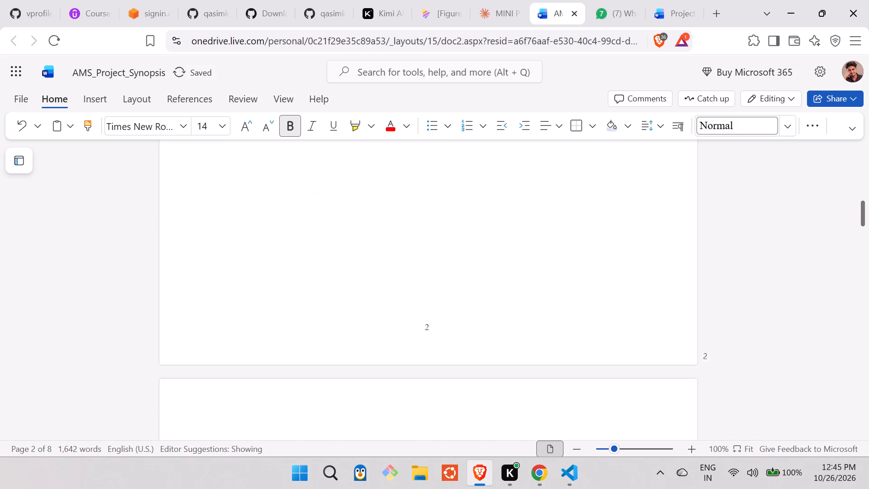
pyautogui.scroll(-1, 307, 279)
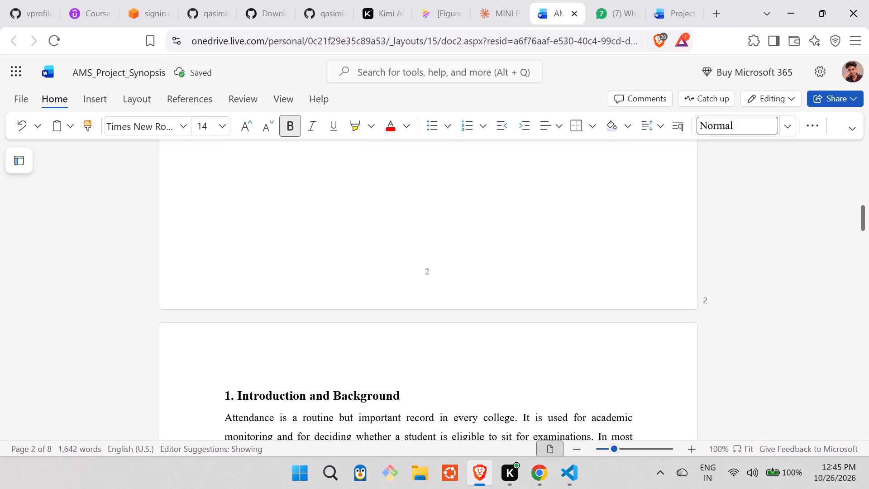
pyautogui.click(224, 386)
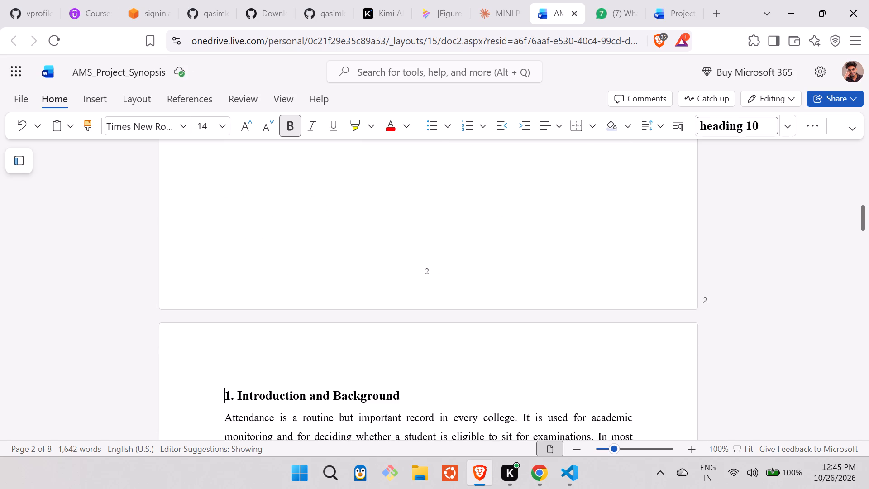
pyautogui.press('BackSpace')
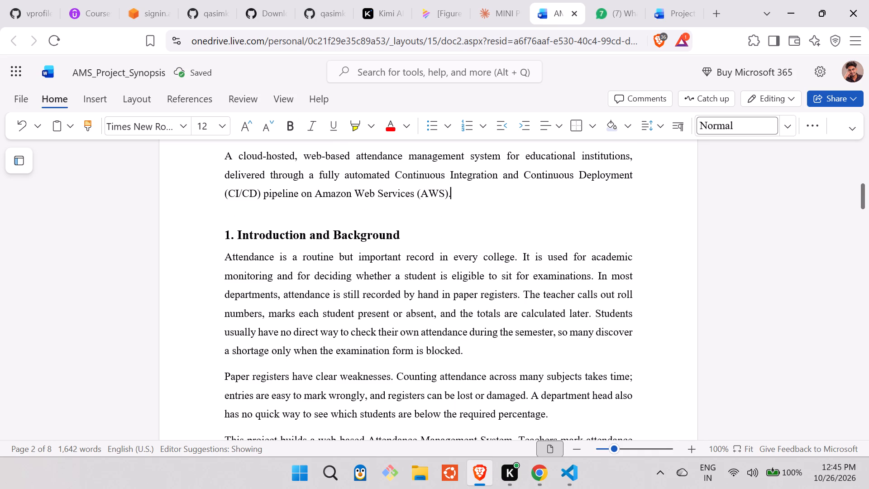
# Review the layout from the Title of the Project section through Problem Statement to the Objectives of the Project heading.
pyautogui.scroll(2, 123, 308)
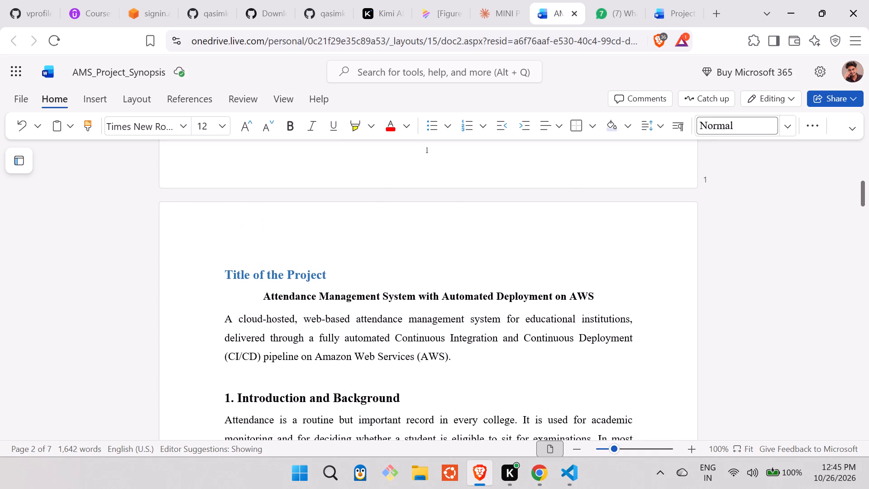
pyautogui.scroll(-4, 123, 308)
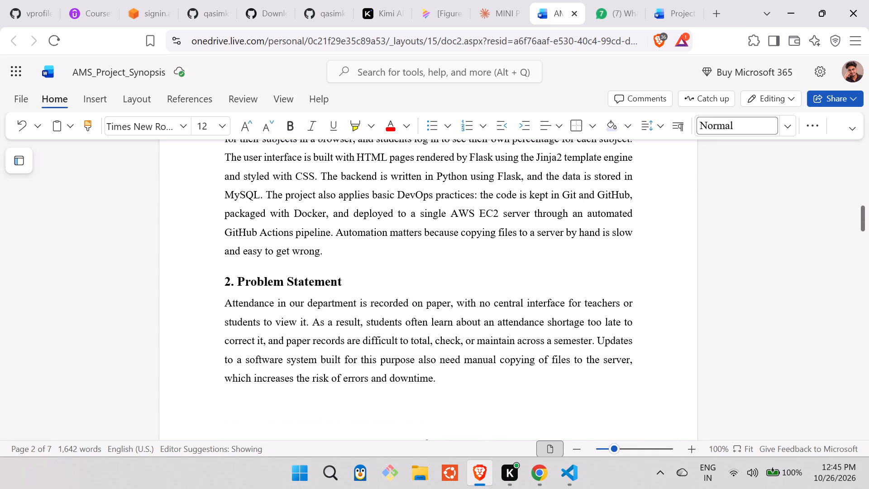
pyautogui.scroll(-3, 123, 308)
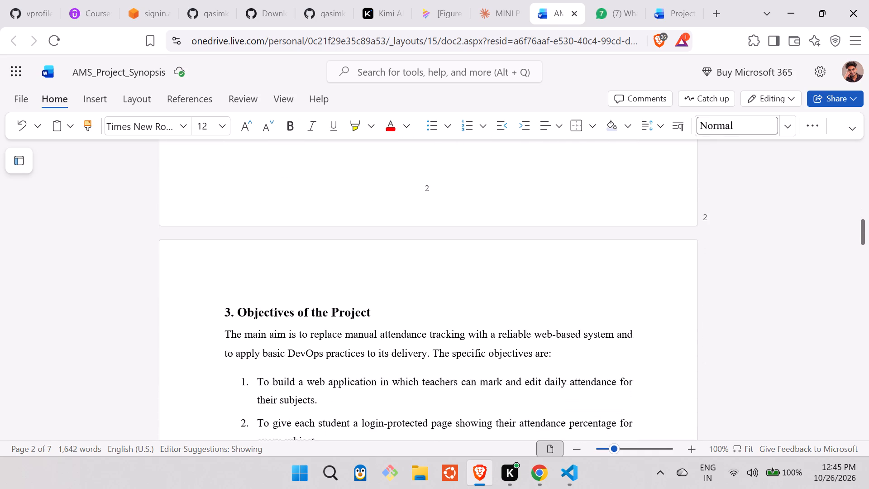
# Review the pages from Objectives of the Project through Work division to the end of the References list.
pyautogui.scroll(-5, 123, 308)
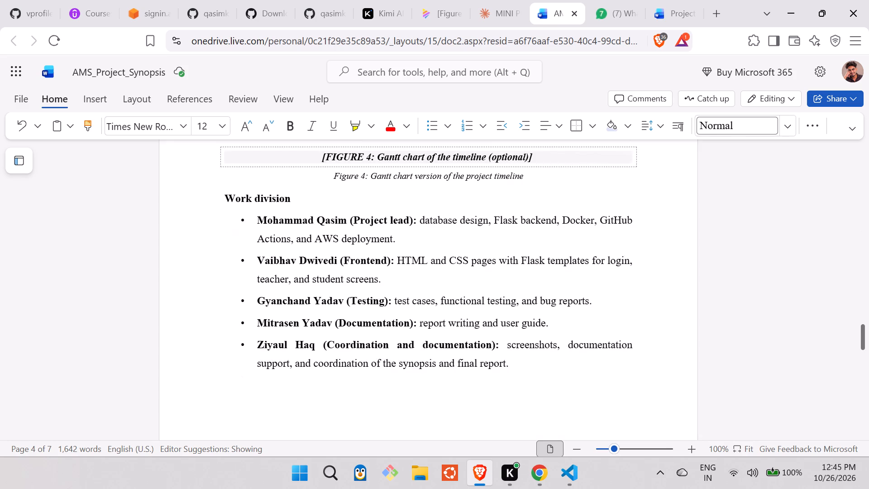
pyautogui.scroll(-3, 123, 308)
pyautogui.scroll(1, 123, 308)
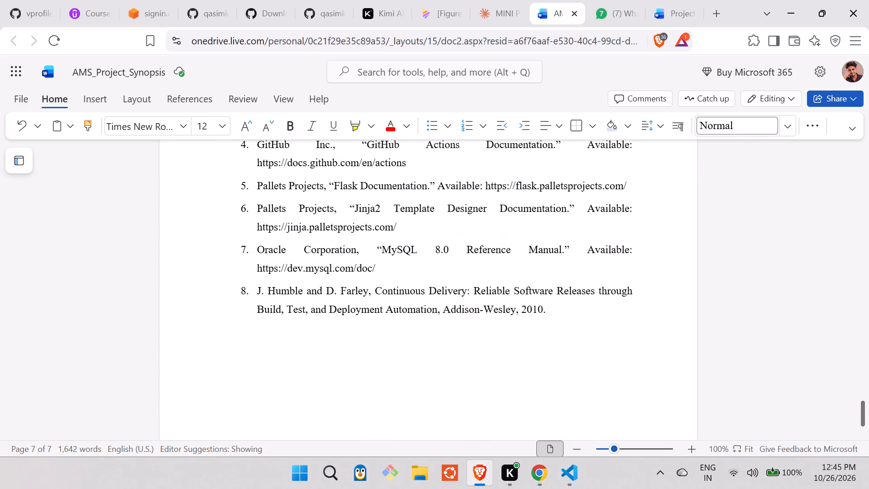
pyautogui.scroll(3, 123, 308)
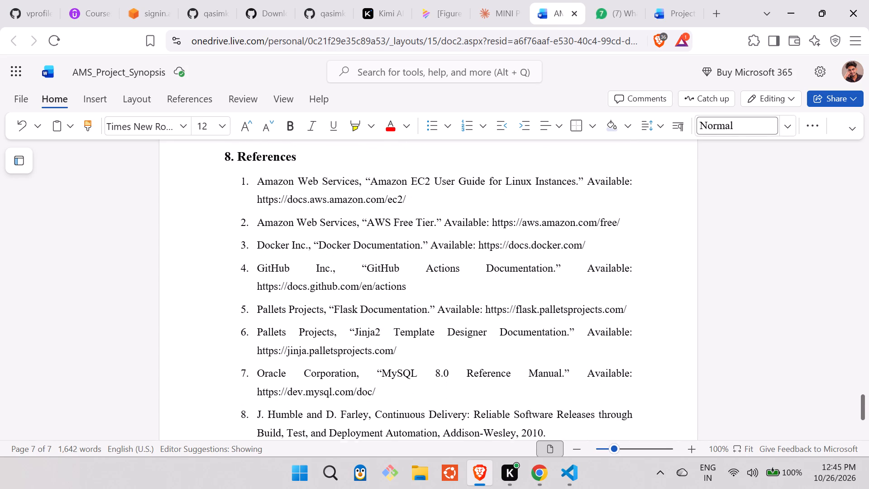
pyautogui.scroll(2, 123, 308)
# Correct "setup.." to "setup." in the Documentation bullet just above the References heading, using the suggested grammar fix.
pyautogui.scroll(-1, 123, 308)
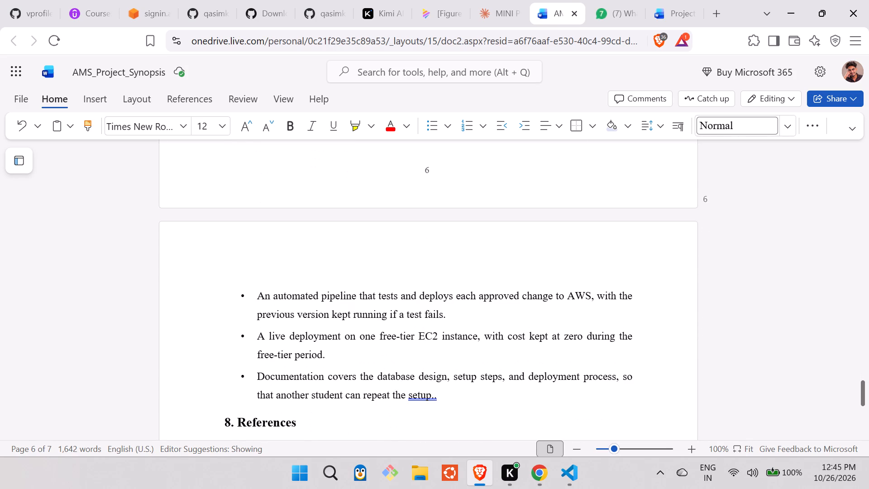
pyautogui.scroll(-1, 123, 308)
pyautogui.click(427, 401)
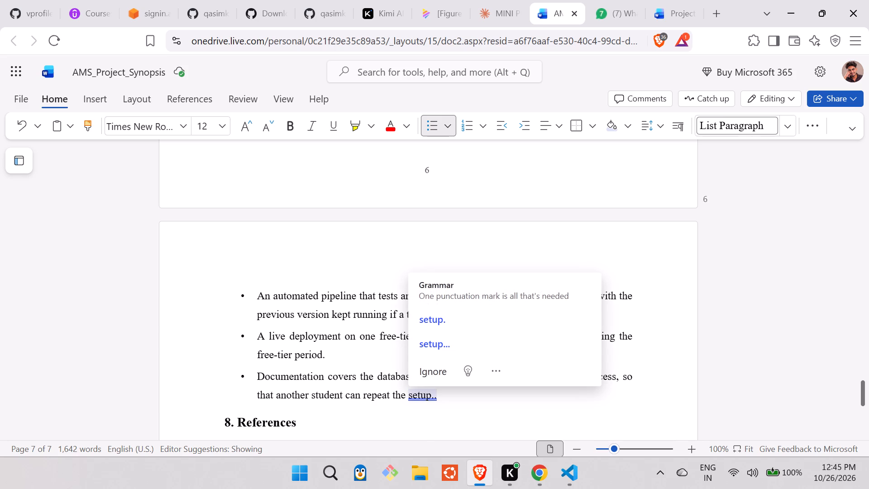
pyautogui.click(458, 324)
# Review pages 7 back to 5, covering the outcome bullets, software and hardware tables, work division, project timeline and deployment flow.
pyautogui.scroll(2, 240, 328)
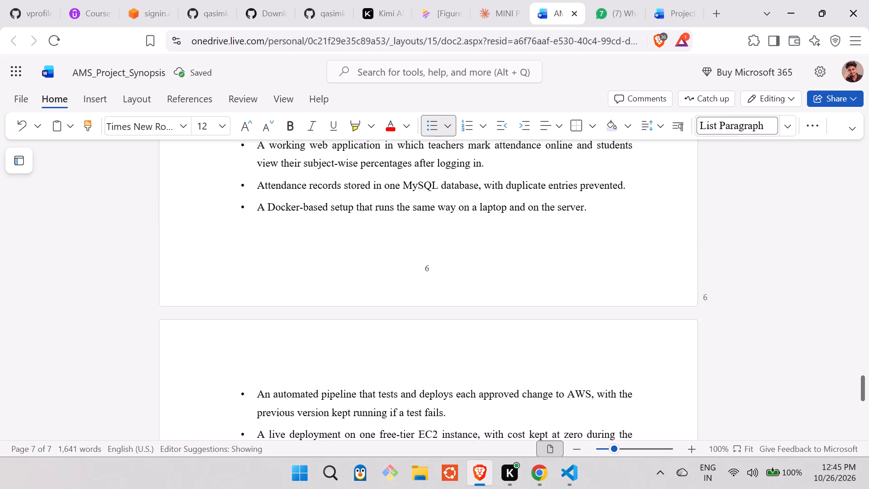
pyautogui.scroll(2, 240, 328)
pyautogui.scroll(2, 311, 315)
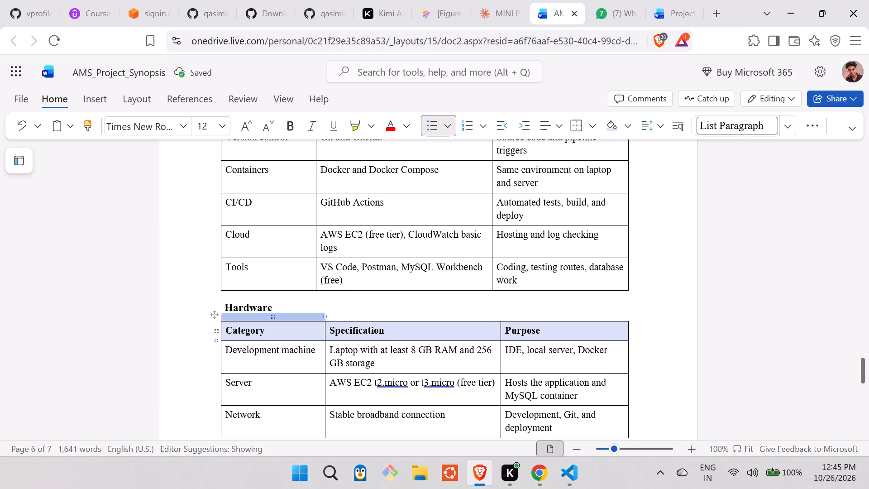
pyautogui.scroll(3, 193, 304)
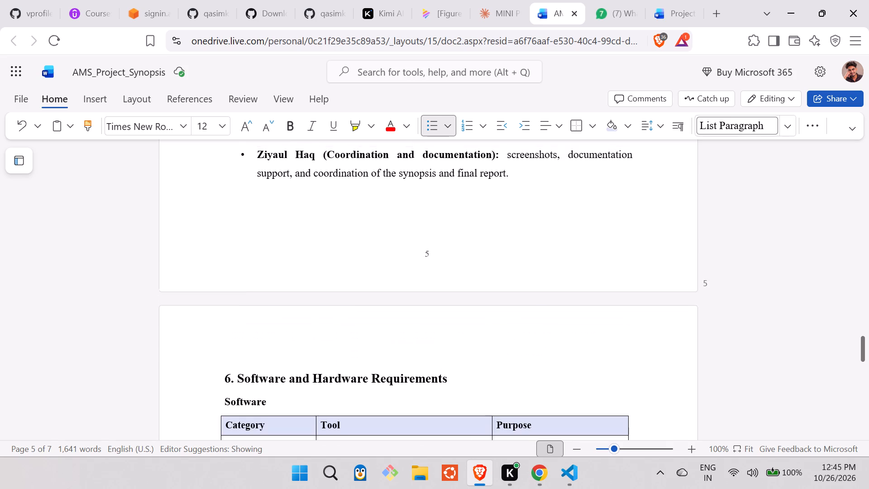
pyautogui.scroll(3, 193, 304)
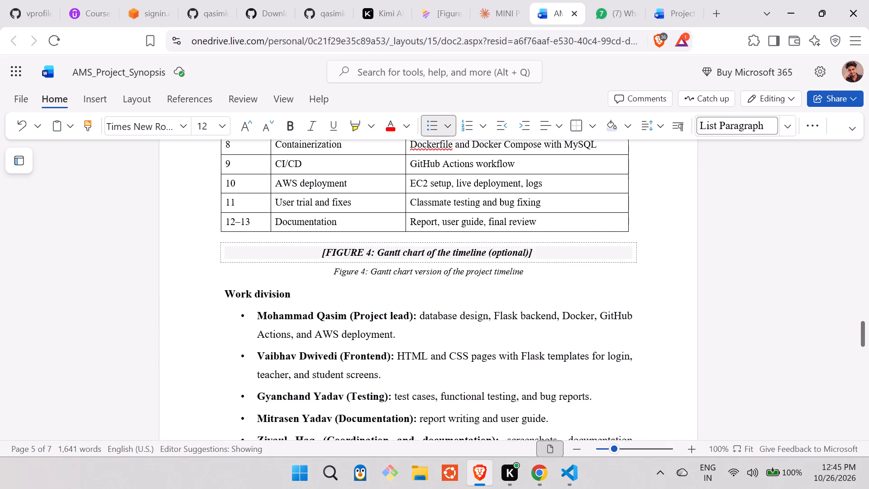
pyautogui.scroll(1, 193, 304)
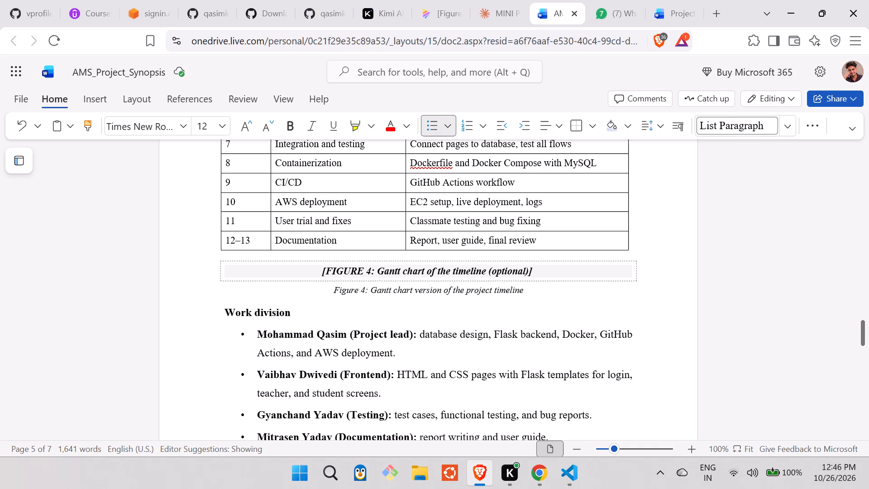
pyautogui.scroll(4, 207, 268)
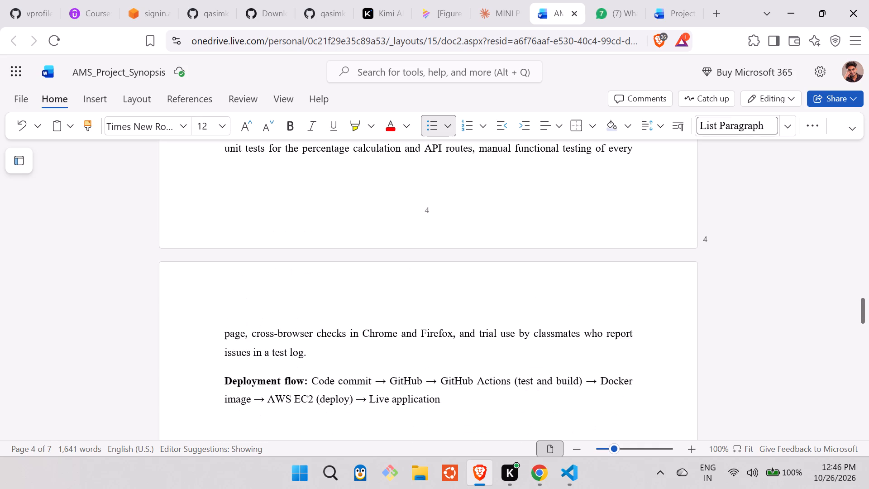
pyautogui.scroll(1, 207, 268)
pyautogui.hscroll(1, 207, 268)
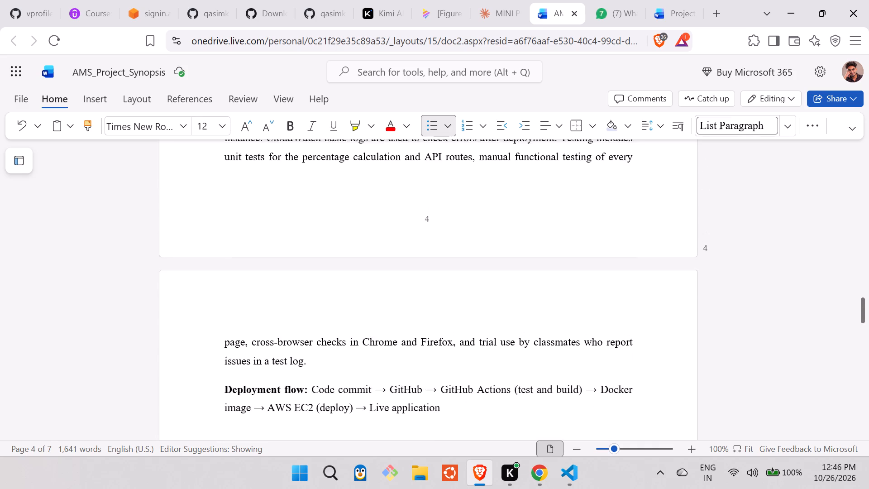
# Examine the development stages and the figure and flowchart placeholders on page 4, continuing back to Scope of the Project.
pyautogui.scroll(3, 207, 268)
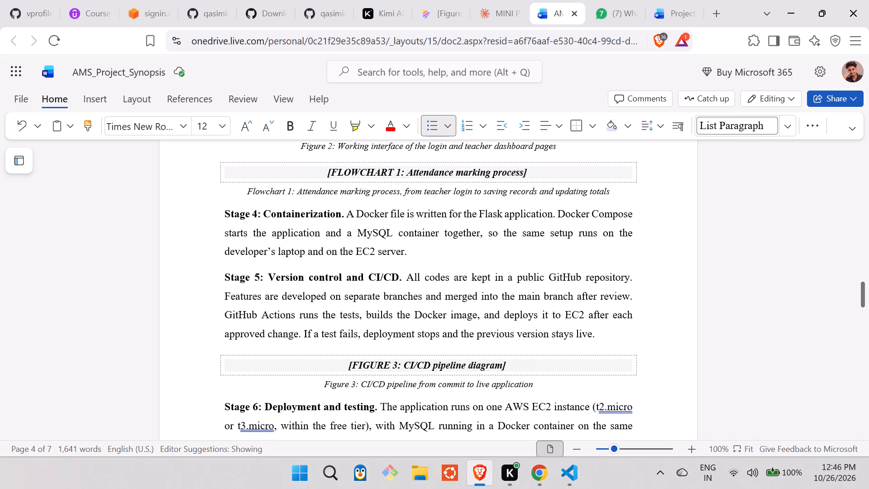
pyautogui.scroll(1, 206, 291)
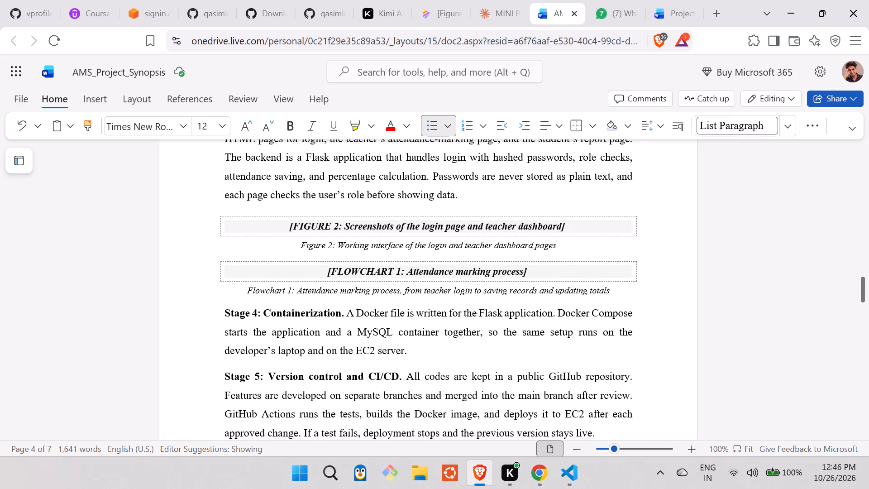
pyautogui.scroll(3, 206, 291)
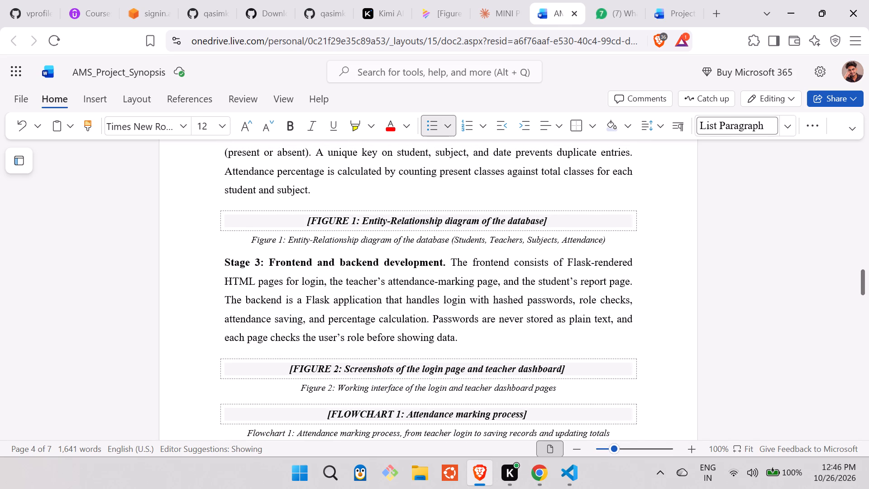
pyautogui.scroll(4, 206, 291)
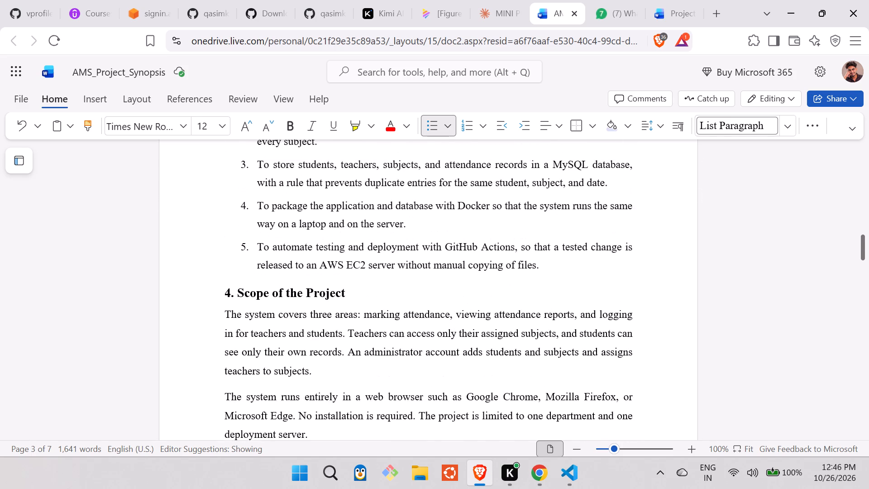
# Review the Objectives, Problem Statement and Introduction sections on pages 3 and 2, going back to the title page.
pyautogui.scroll(4, 206, 291)
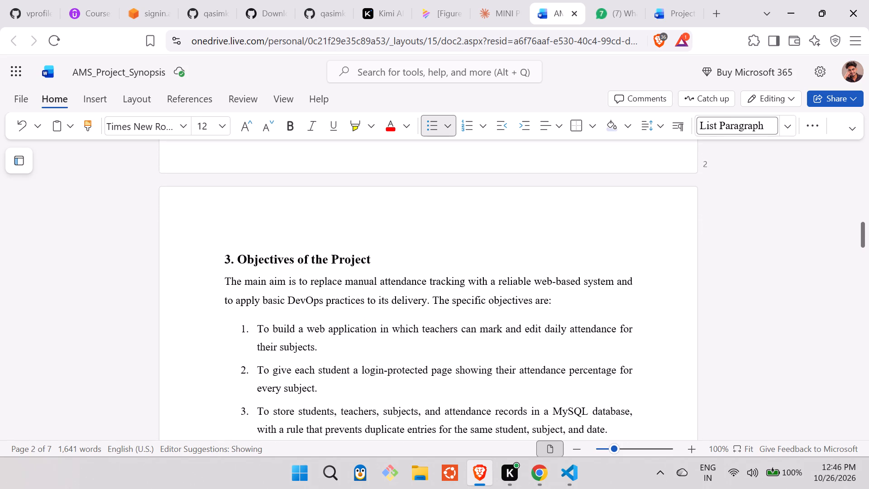
pyautogui.scroll(2, 206, 291)
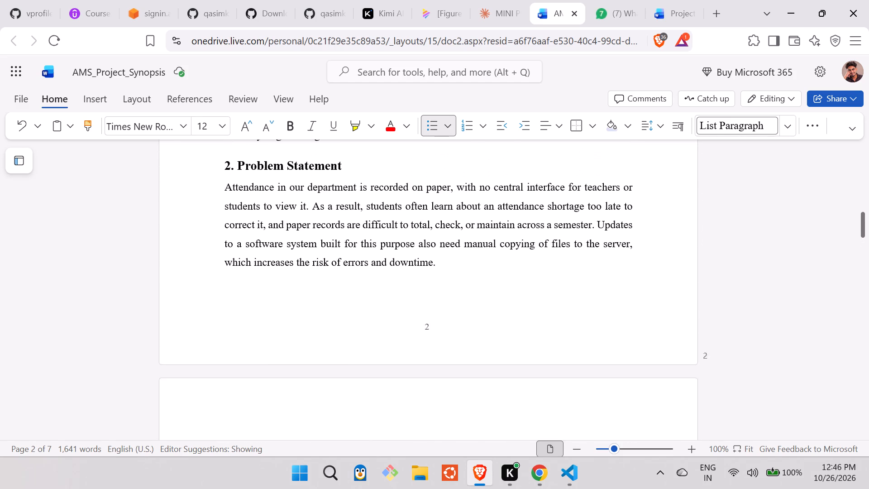
pyautogui.scroll(4, 206, 291)
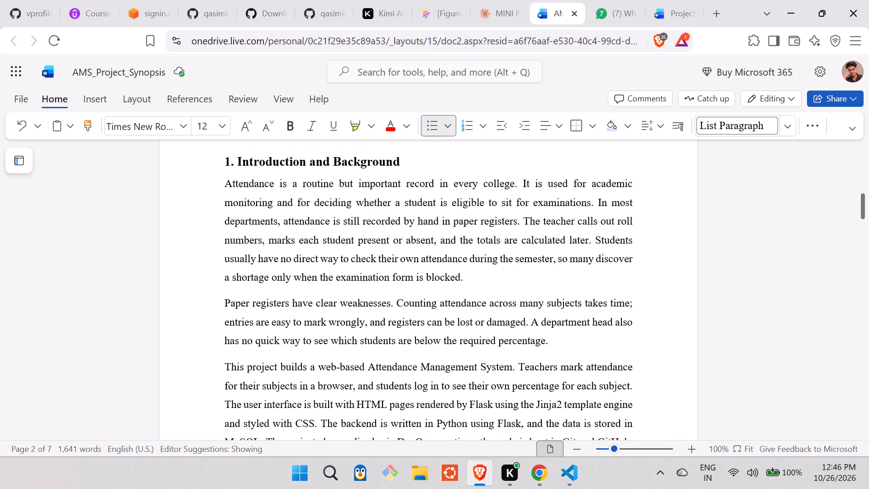
pyautogui.scroll(8, 206, 291)
# Check the title page from the AMS logo through the team, guide and department details to the session line.
pyautogui.scroll(-1, 206, 291)
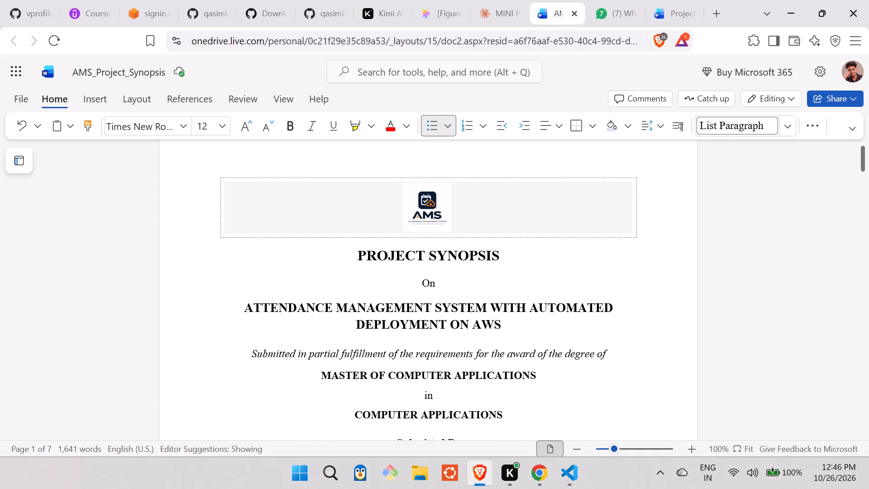
pyautogui.scroll(-3, 206, 291)
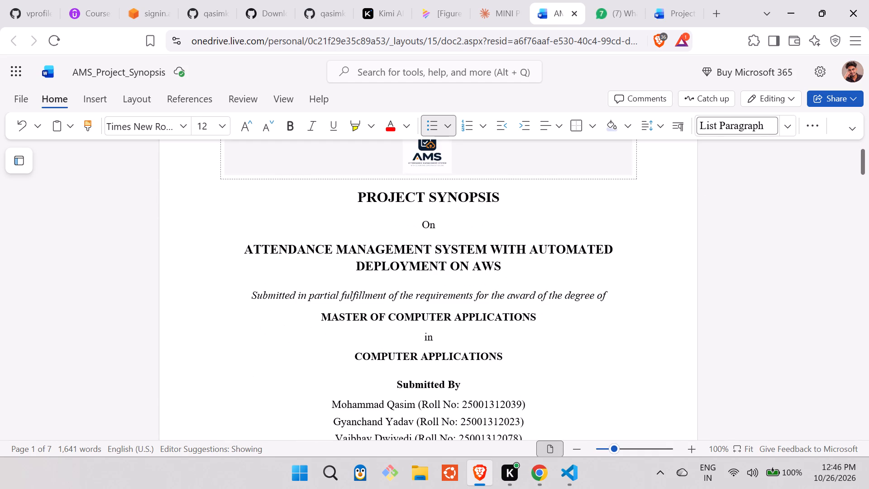
pyautogui.scroll(-1, 206, 291)
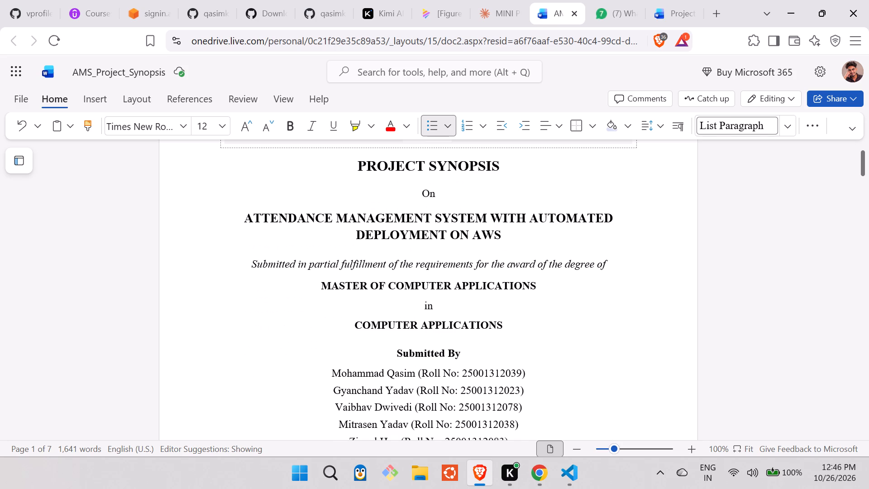
pyautogui.scroll(-3, 206, 291)
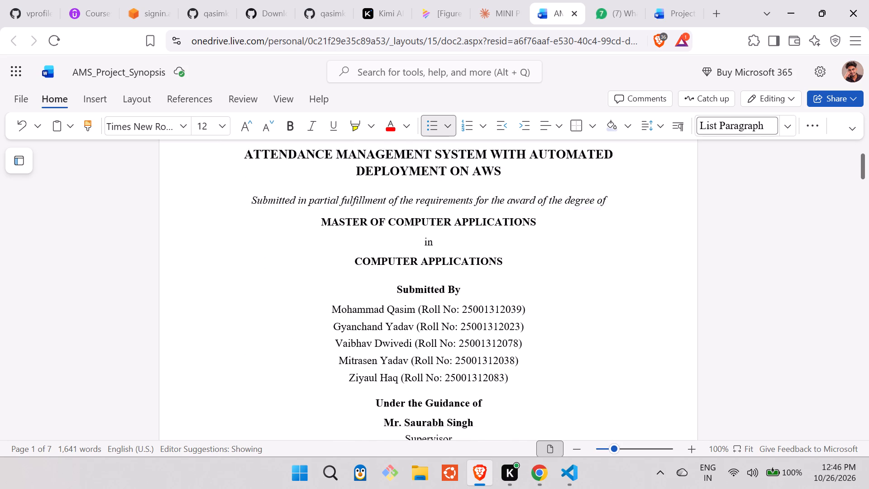
pyautogui.scroll(-3, 206, 291)
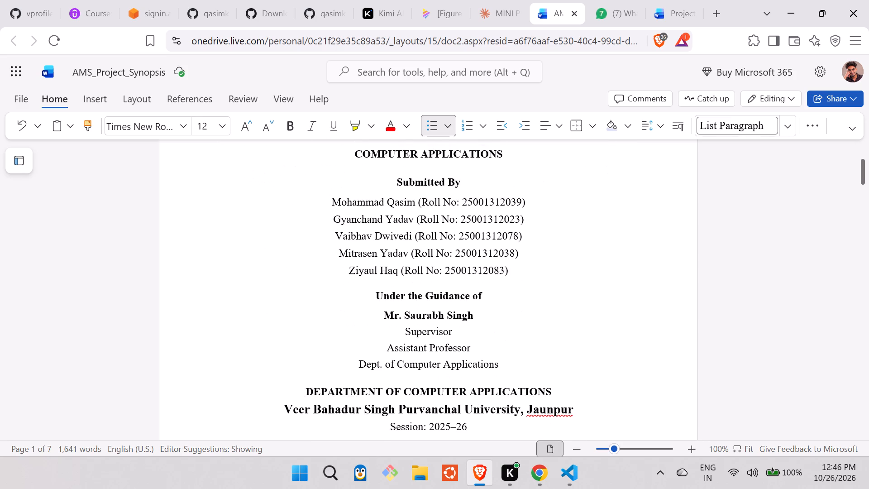
pyautogui.scroll(-2, 206, 291)
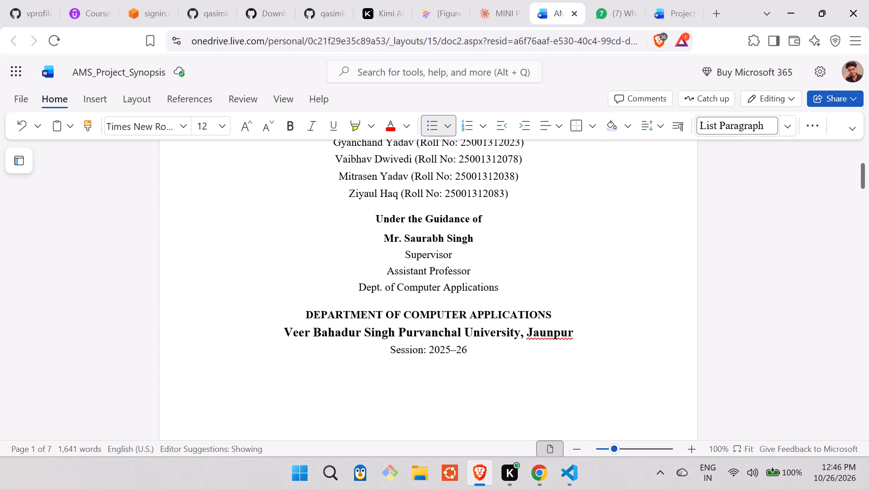
pyautogui.scroll(-3, 206, 291)
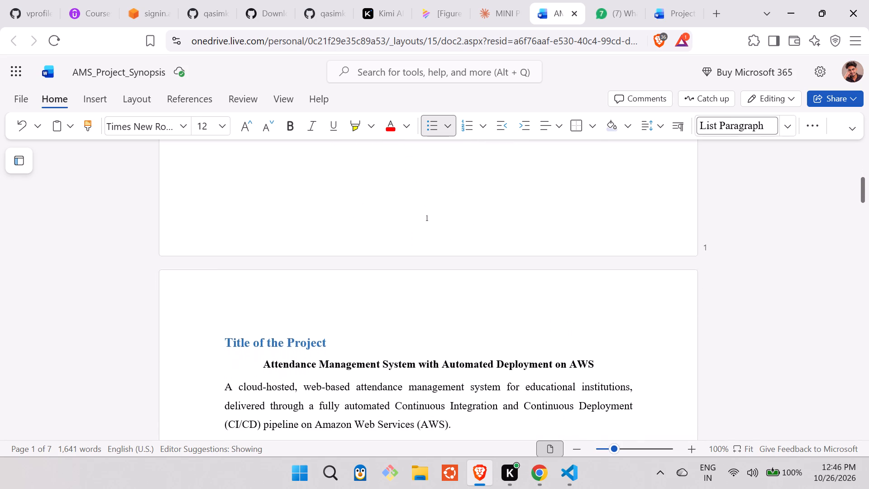
# Recheck page 2 from Title of the Project through Problem Statement, and how Objectives of the Project starts page 3.
pyautogui.scroll(-4, 206, 291)
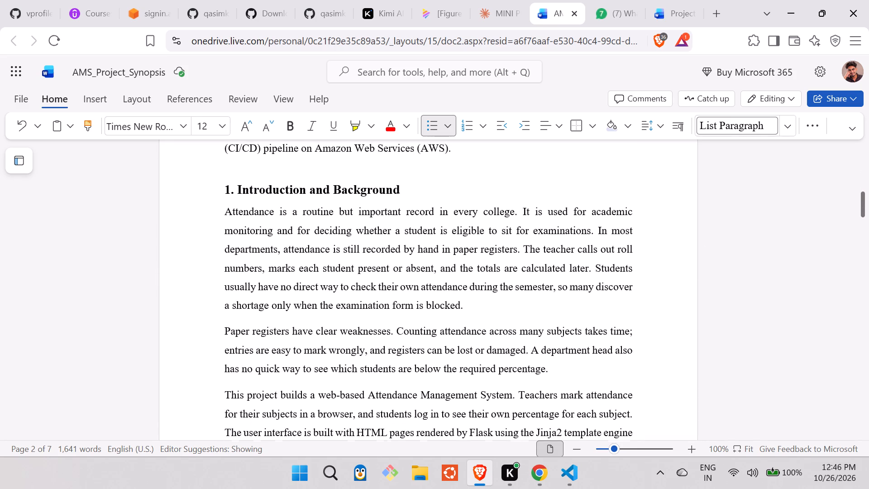
pyautogui.scroll(-5, 206, 291)
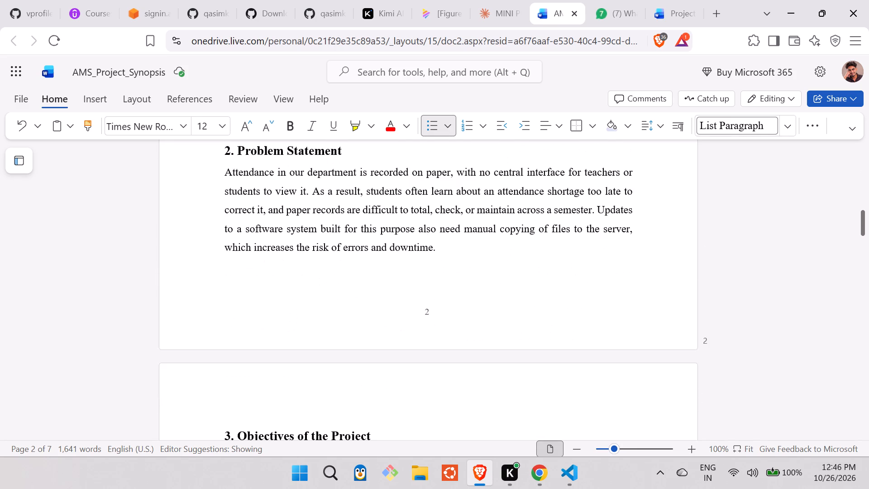
pyautogui.scroll(-3, 206, 291)
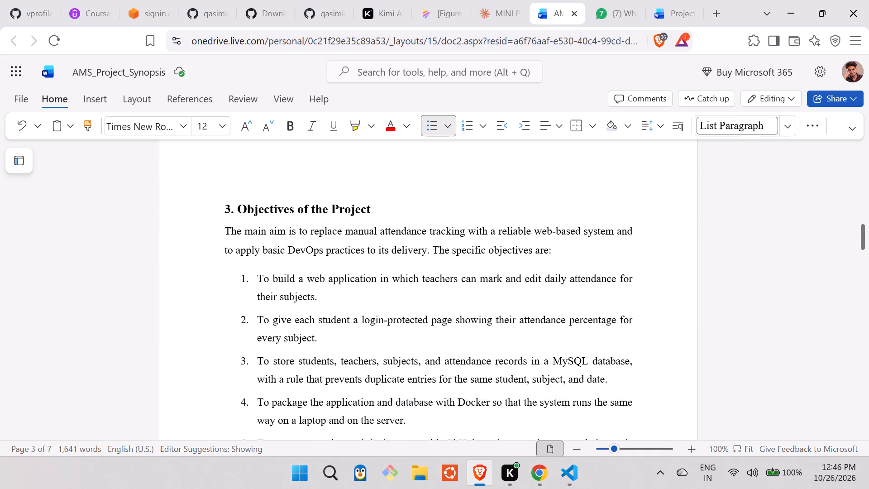
# Read through the Objectives, Scope of the Project and methodology stages on pages 3 and 4.
pyautogui.scroll(-4, 206, 291)
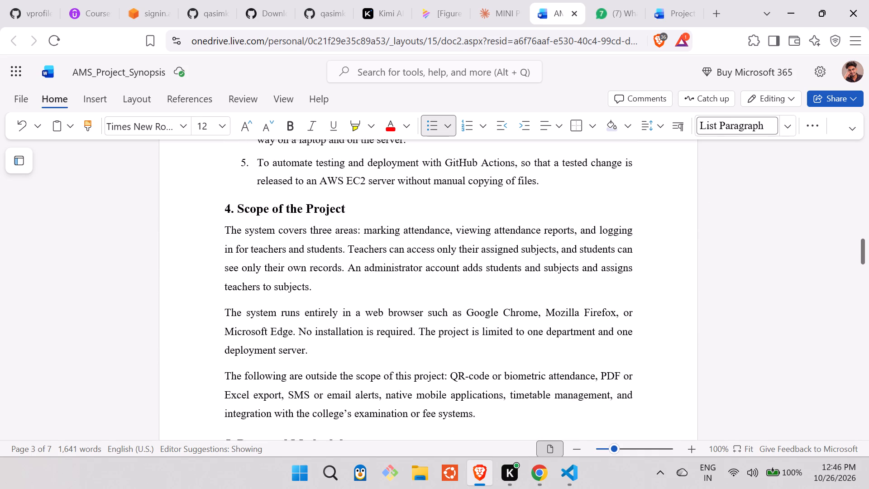
pyautogui.scroll(-3, 206, 291)
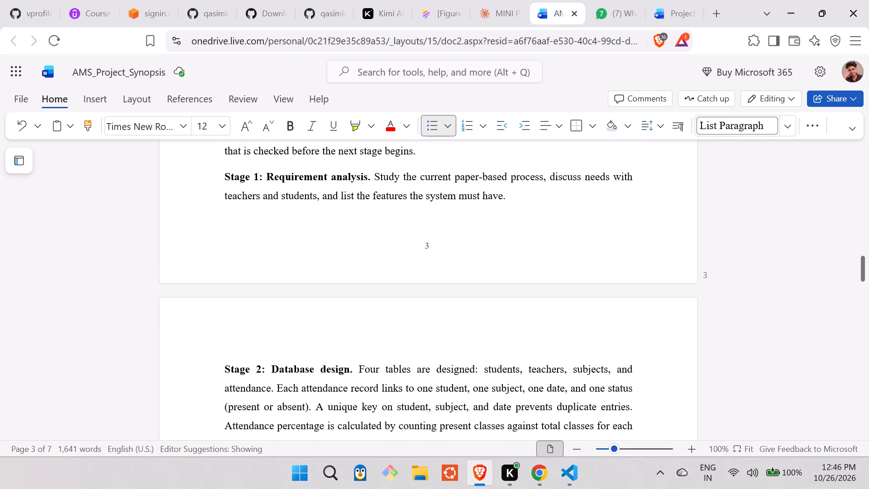
pyautogui.scroll(-2, 206, 291)
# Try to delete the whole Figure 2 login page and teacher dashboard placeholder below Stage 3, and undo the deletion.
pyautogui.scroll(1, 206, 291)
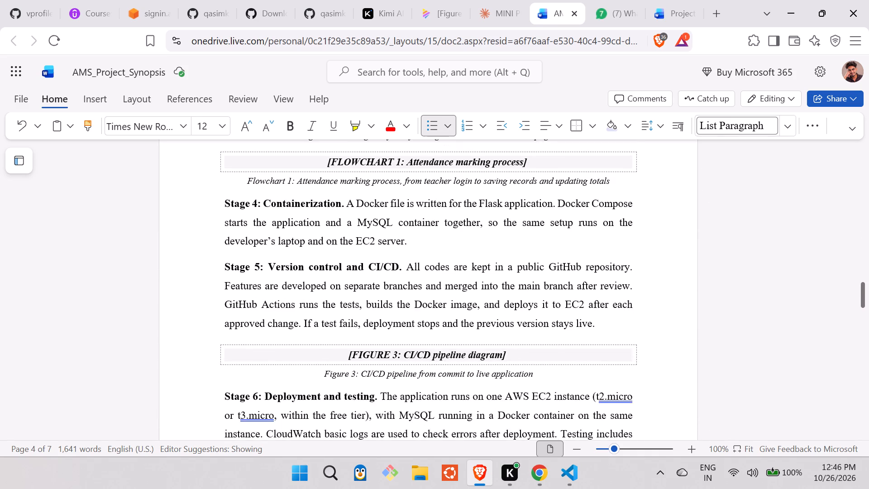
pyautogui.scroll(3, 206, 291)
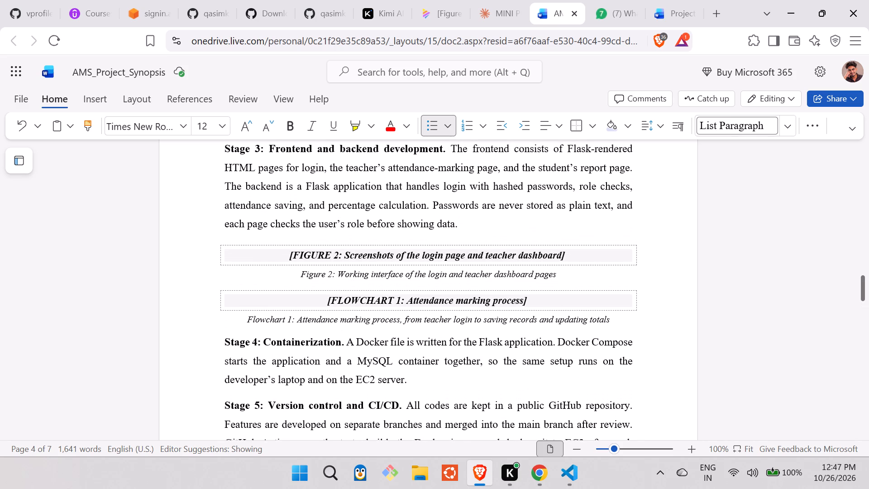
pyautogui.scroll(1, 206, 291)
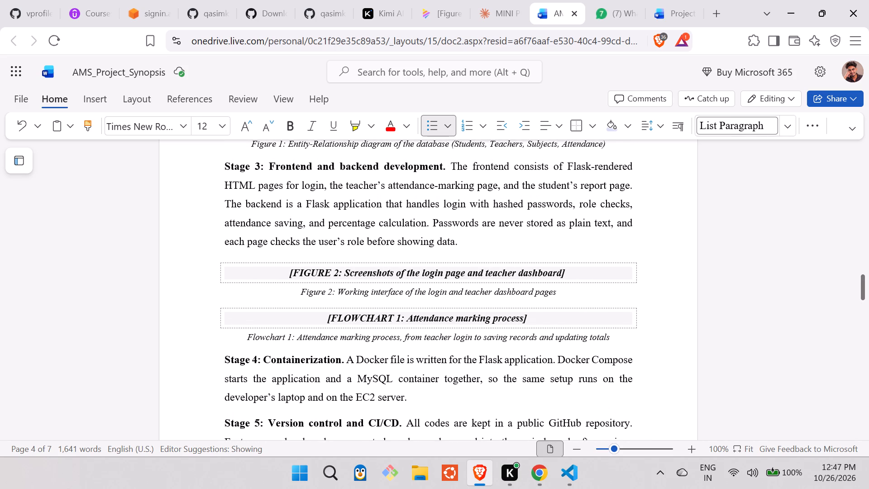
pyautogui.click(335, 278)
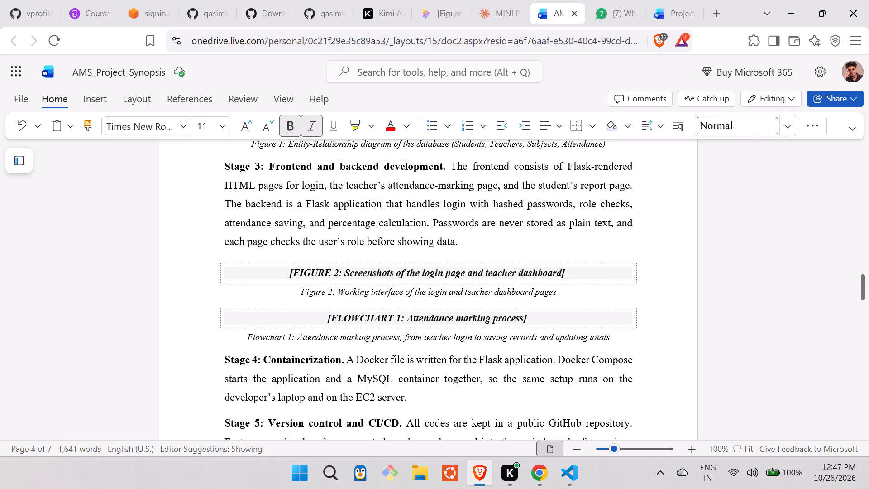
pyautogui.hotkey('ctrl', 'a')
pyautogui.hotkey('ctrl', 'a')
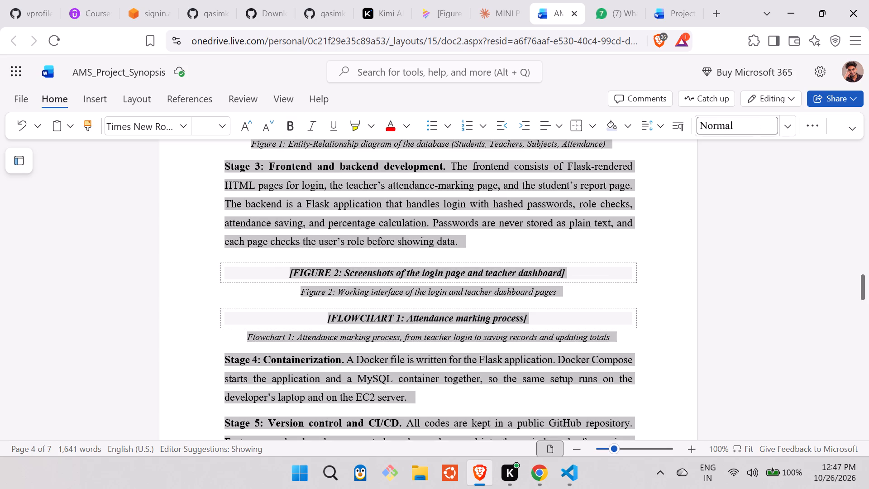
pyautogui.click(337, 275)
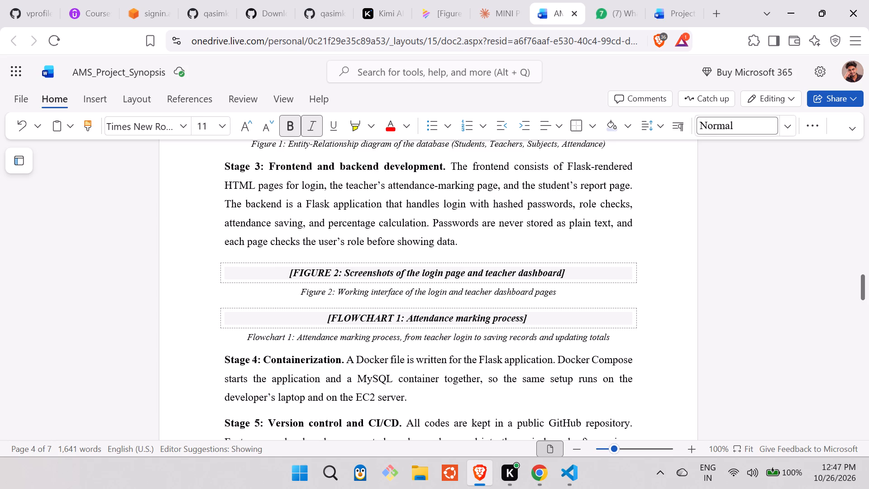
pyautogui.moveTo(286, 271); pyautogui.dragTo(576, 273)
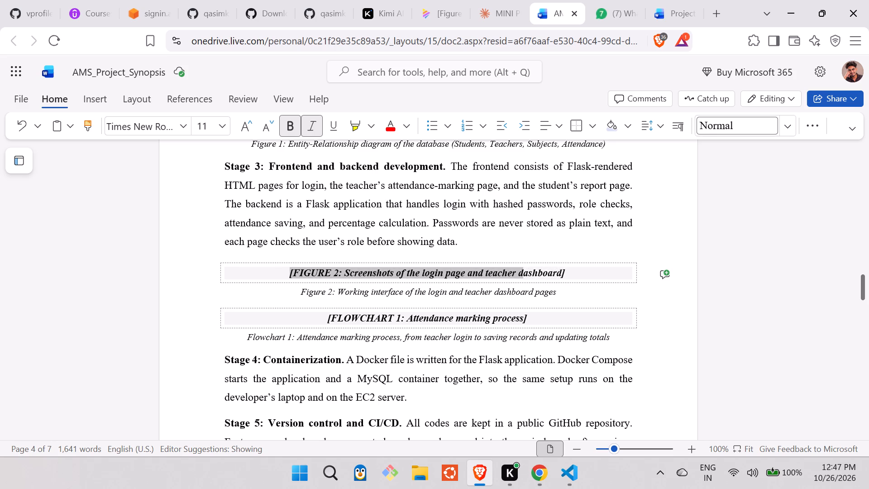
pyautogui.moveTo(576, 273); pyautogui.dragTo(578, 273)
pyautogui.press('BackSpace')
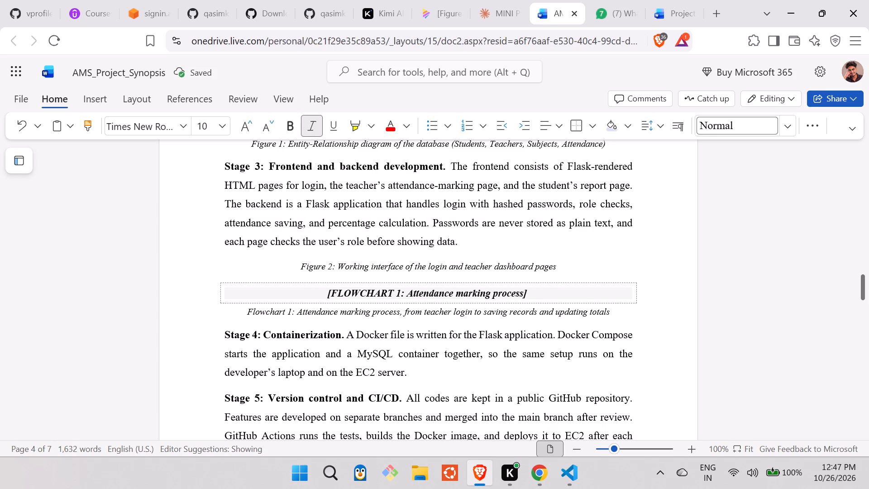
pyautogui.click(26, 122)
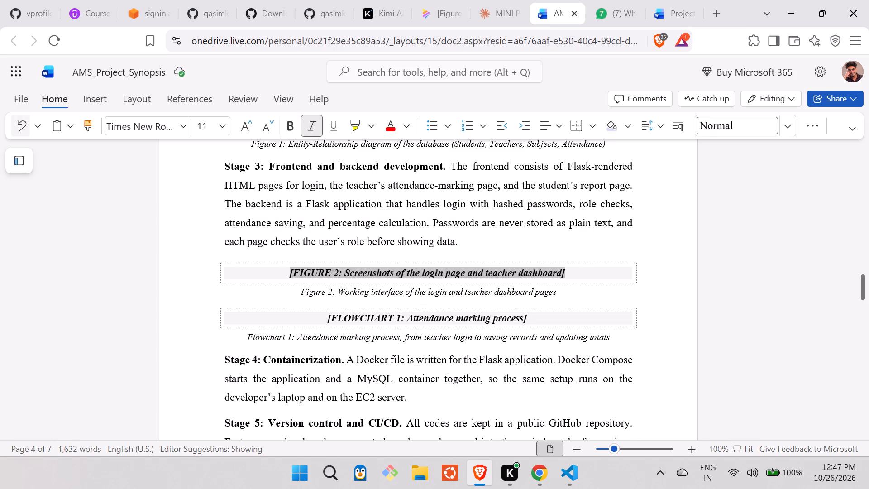
# Clear the text "[FIGURE 2: Screenshots of the login page and teacher dashboard]" from its placeholder, keeping the empty bordered box.
pyautogui.click(569, 272)
pyautogui.press('BackSpace')
pyautogui.press('BackSpace')
pyautogui.press('BackSpace')
pyautogui.press('BackSpace')
pyautogui.press('BackSpace')
pyautogui.press('BackSpace')
pyautogui.press('BackSpace')
pyautogui.press('BackSpace')
pyautogui.press('BackSpace')
pyautogui.press('BackSpace')
pyautogui.press('BackSpace')
pyautogui.press('BackSpace')
pyautogui.press('BackSpace')
pyautogui.press('BackSpace')
pyautogui.press('BackSpace')
pyautogui.press('BackSpace')
pyautogui.press('BackSpace')
pyautogui.press('BackSpace')
pyautogui.press('BackSpace')
pyautogui.press('BackSpace')
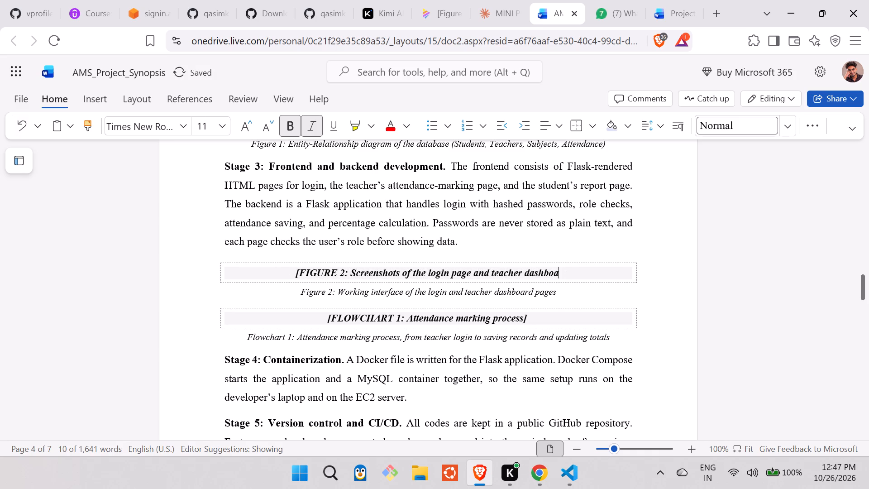
pyautogui.press('BackSpace')
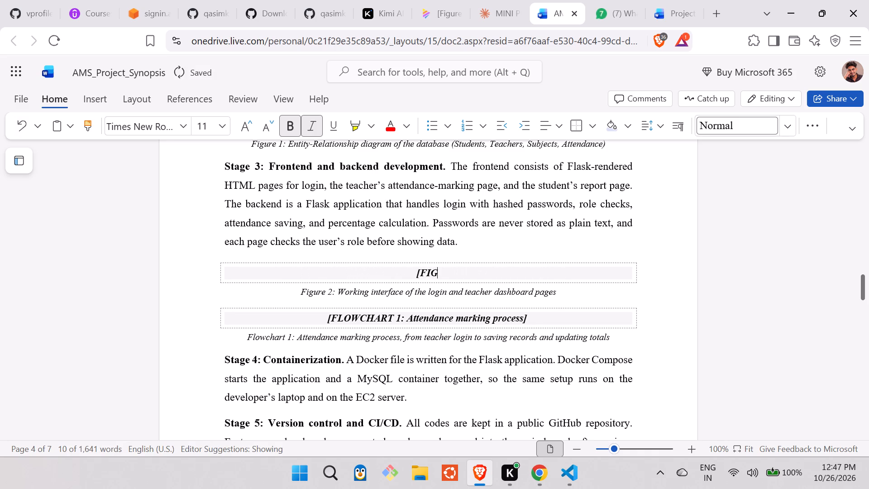
pyautogui.press('BackSpace')
pyautogui.press('BackSpace')
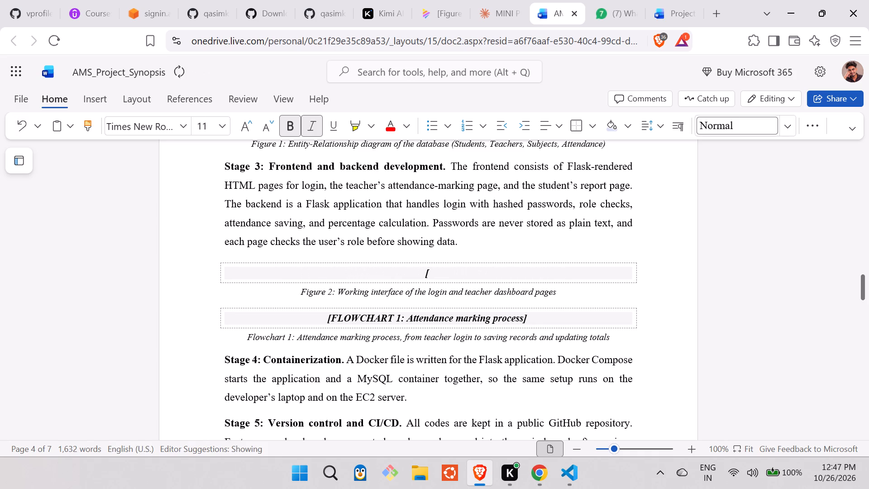
pyautogui.press('BackSpace')
# Insert the teacher dashboard image Screenshot (79) from this device's Screenshots folder into the empty Figure 2 box.
pyautogui.click(96, 91)
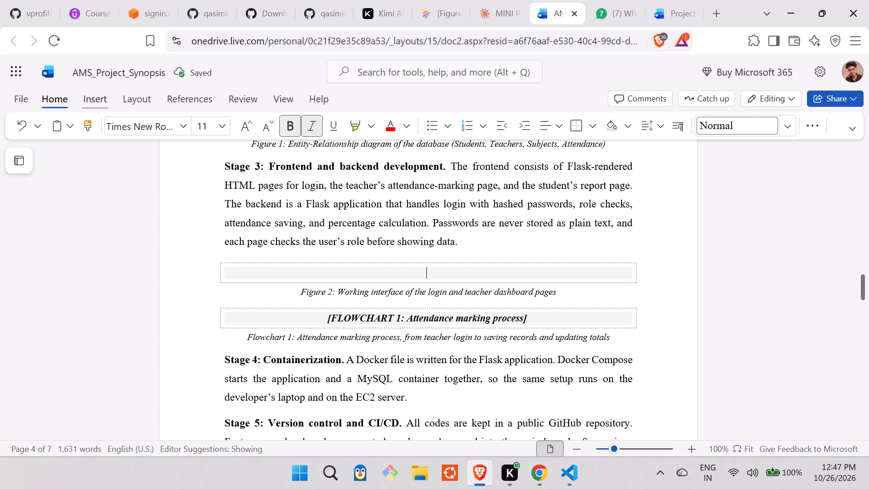
pyautogui.click(172, 126)
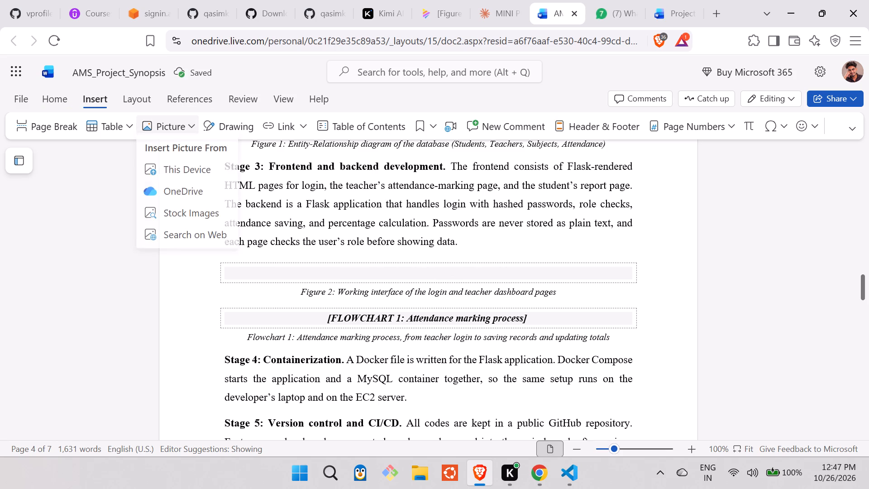
pyautogui.click(190, 167)
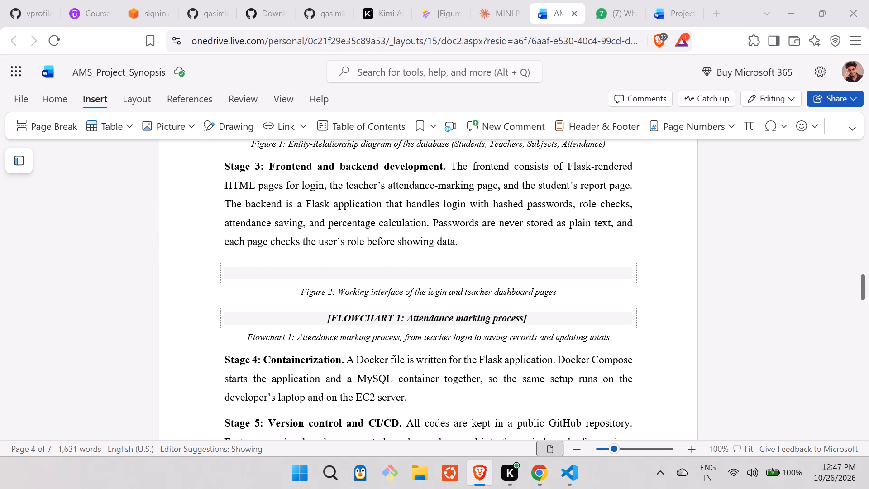
pyautogui.scroll(-1, 190, 167)
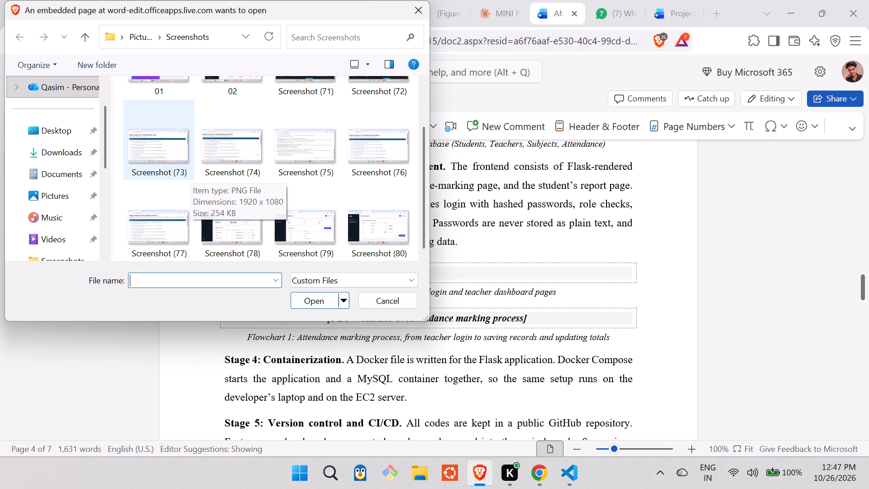
pyautogui.scroll(-3, 190, 167)
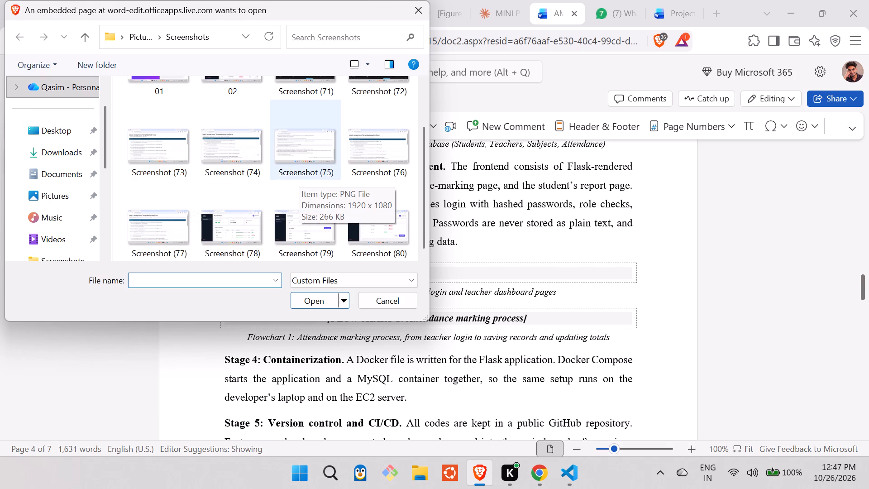
pyautogui.keyDown('ctrl'); pyautogui.scroll(8, 299, 170); pyautogui.keyUp('ctrl')
pyautogui.hscroll(-3, 299, 170)
pyautogui.keyDown('ctrl'); pyautogui.scroll(5, 188, 235); pyautogui.keyUp('ctrl')
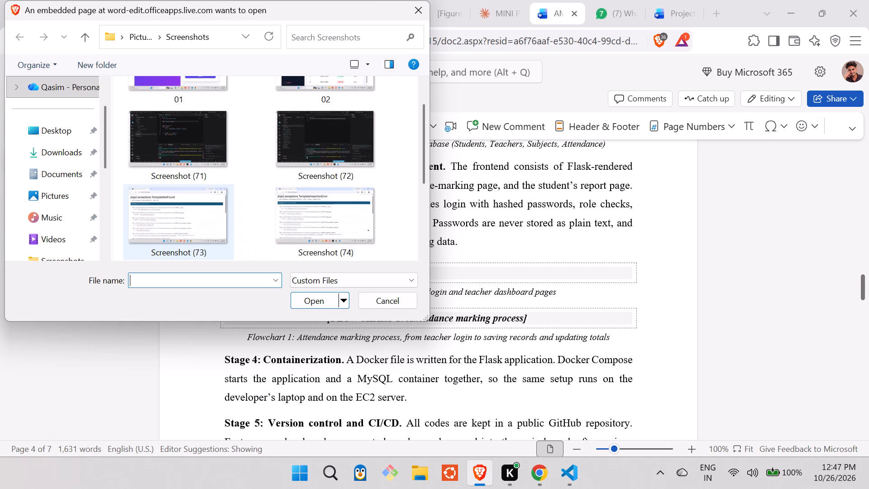
pyautogui.keyDown('ctrl'); pyautogui.scroll(6, 188, 235); pyautogui.keyUp('ctrl')
pyautogui.scroll(-3, 188, 235)
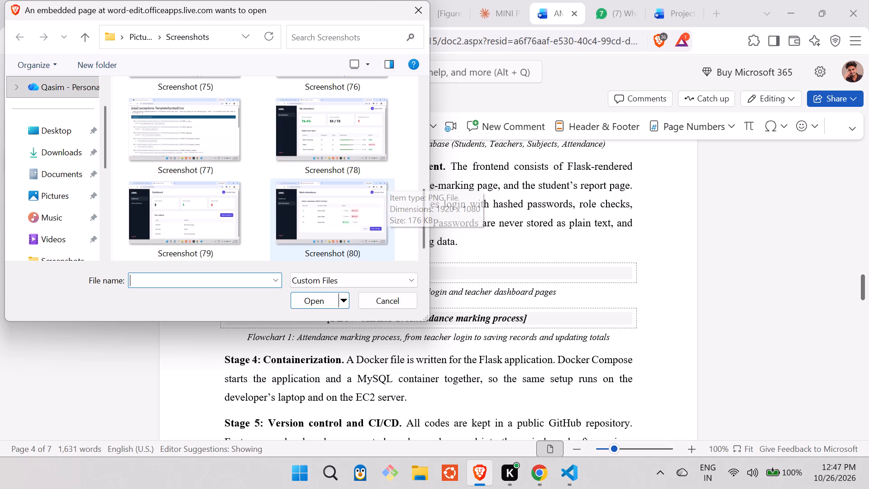
pyautogui.click(212, 216)
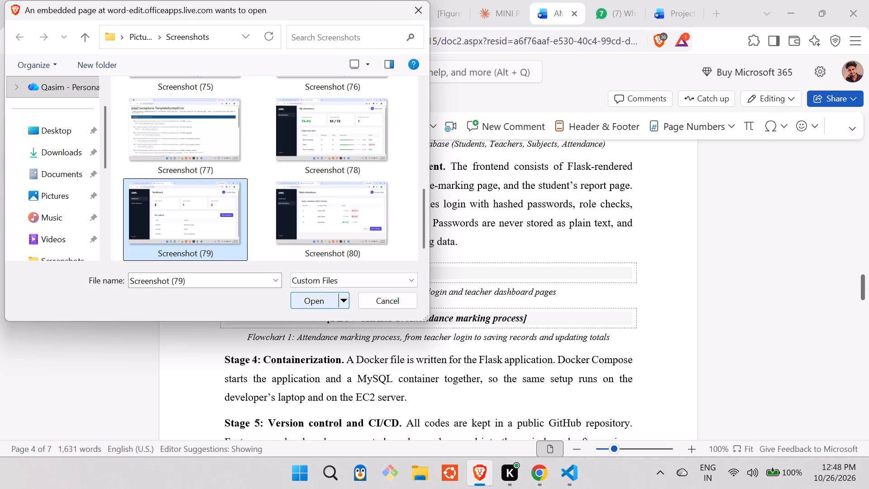
pyautogui.click(310, 298)
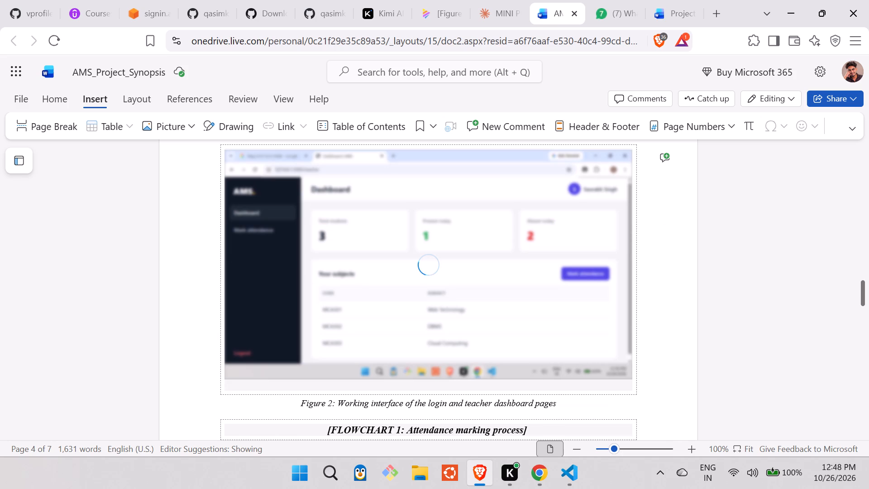
pyautogui.click(189, 310)
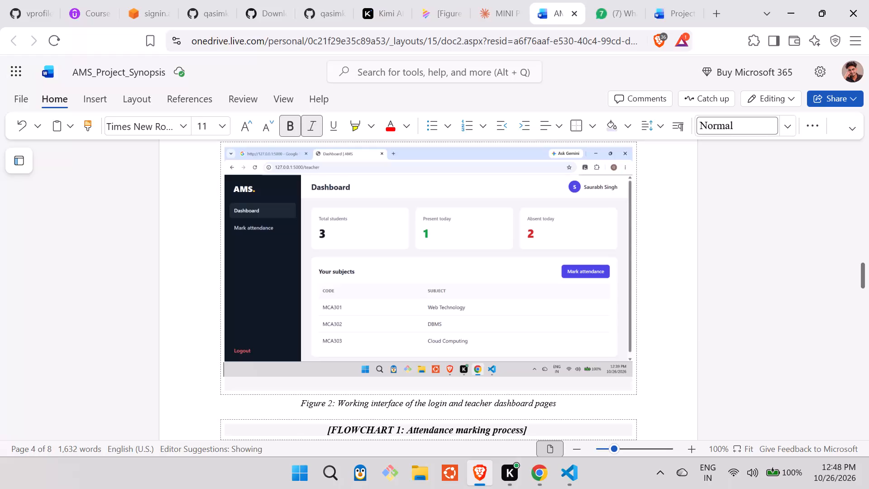
# Shorten the caption under the dashboard screenshot to "Working interface of the login and teacher dashboard page", removing the "Figure 2:" label.
pyautogui.click(559, 405)
pyautogui.press('BackSpace')
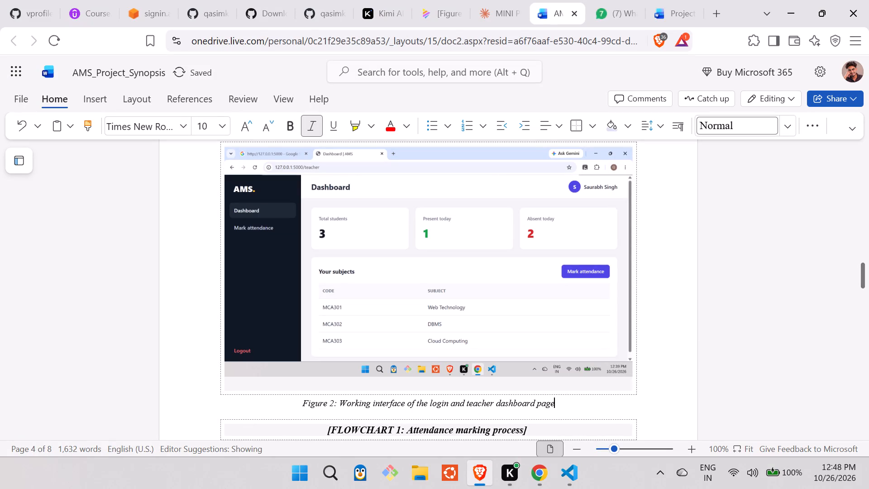
pyautogui.click(337, 403)
pyautogui.press('BackSpace')
pyautogui.press('BackSpace')
pyautogui.press('BackSpace')
pyautogui.press('BackSpace')
pyautogui.press('BackSpace')
pyautogui.press('BackSpace')
pyautogui.press('BackSpace')
pyautogui.press('BackSpace')
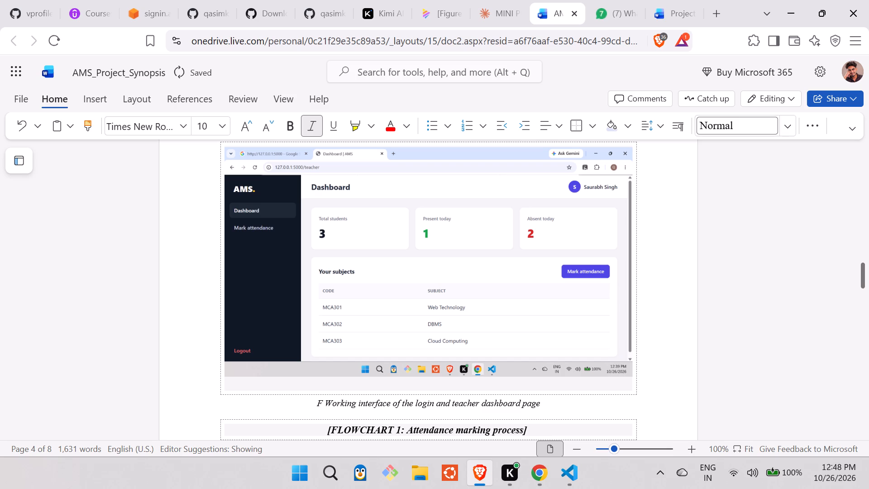
pyautogui.press('BackSpace')
# Delete the caption "Figure 1: Entity-Relationship diagram of the database (Students, Teachers, Subjects, Attendance)" below the Stage 2 placeholder.
pyautogui.scroll(1, 183, 311)
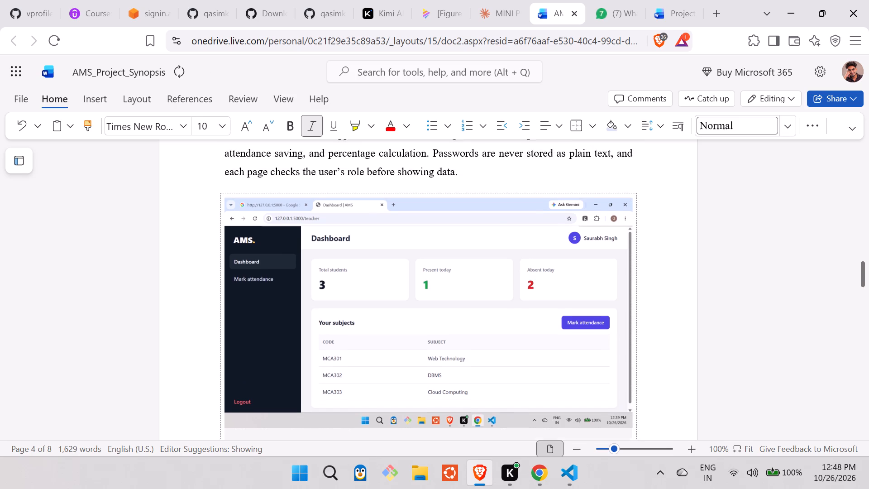
pyautogui.scroll(2, 183, 311)
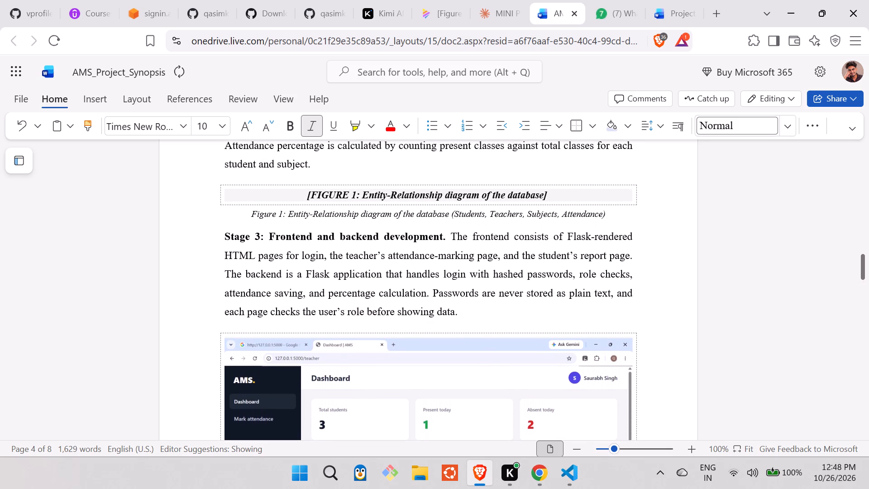
pyautogui.scroll(2, 183, 311)
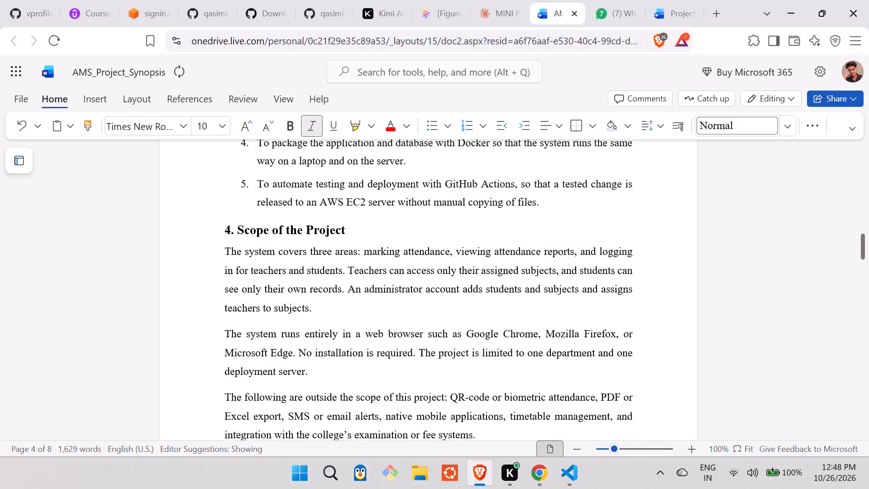
pyautogui.scroll(-5, 183, 311)
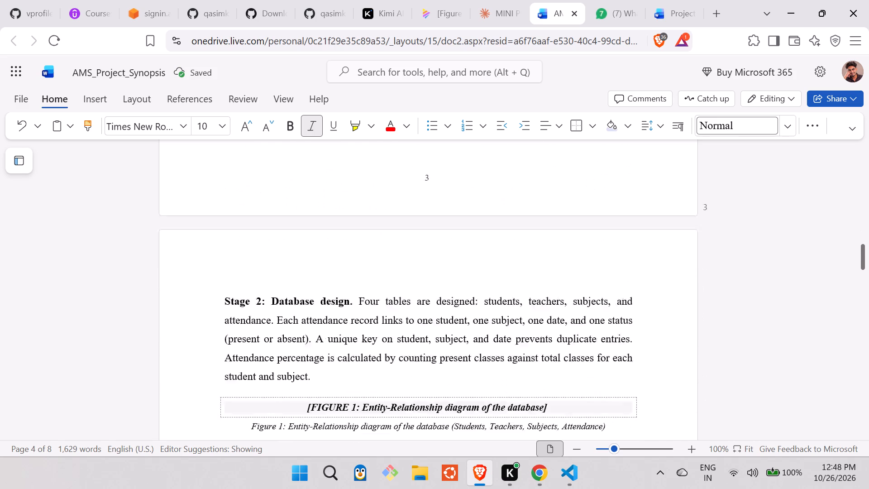
pyautogui.scroll(-1, 183, 311)
pyautogui.scroll(1, 183, 311)
pyautogui.scroll(-1, 183, 311)
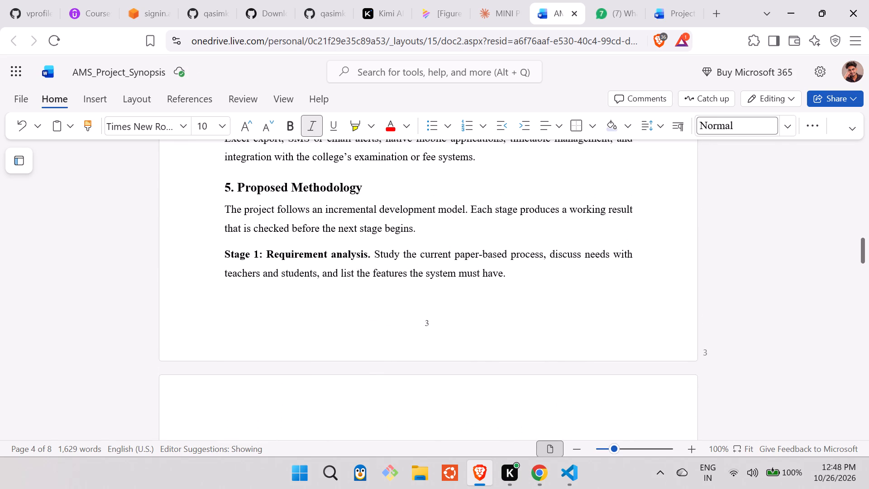
pyautogui.scroll(-2, 183, 311)
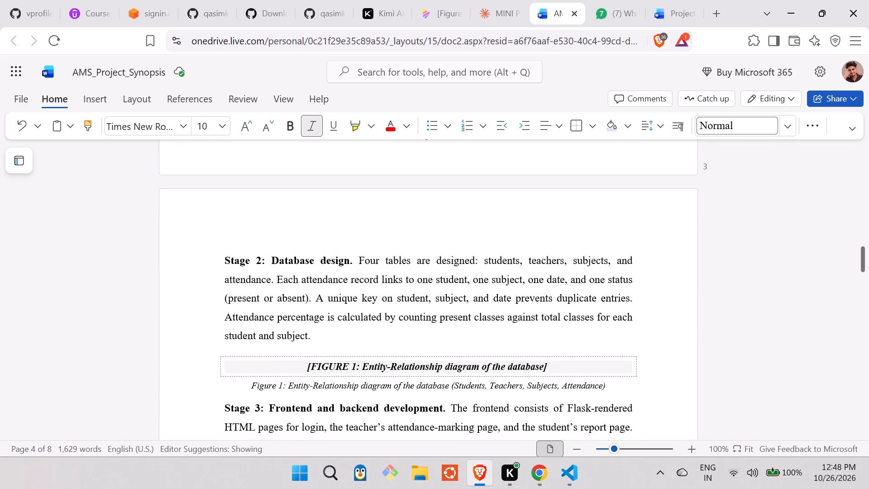
pyautogui.scroll(-1, 183, 311)
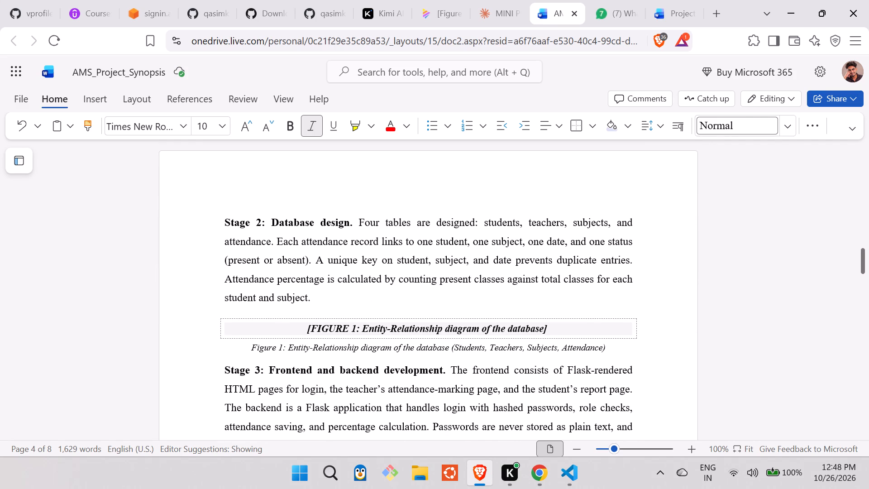
pyautogui.moveTo(244, 346); pyautogui.dragTo(530, 354)
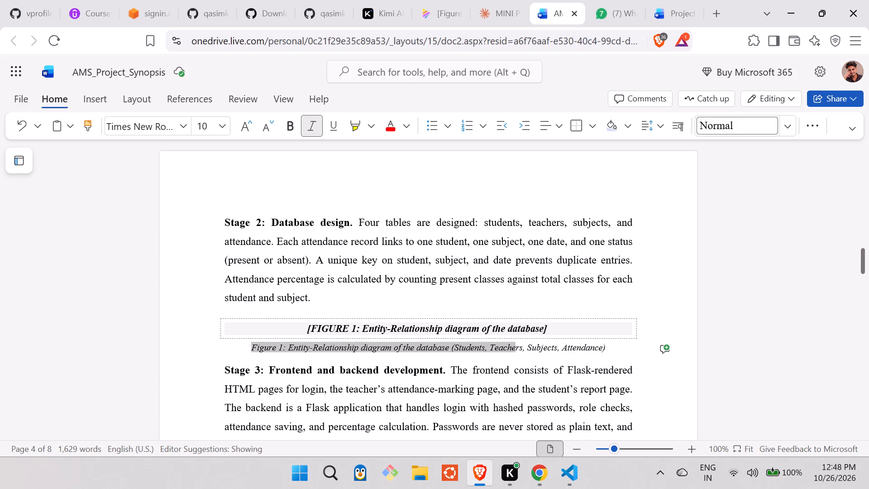
pyautogui.moveTo(530, 354); pyautogui.dragTo(607, 346)
pyautogui.press('BackSpace')
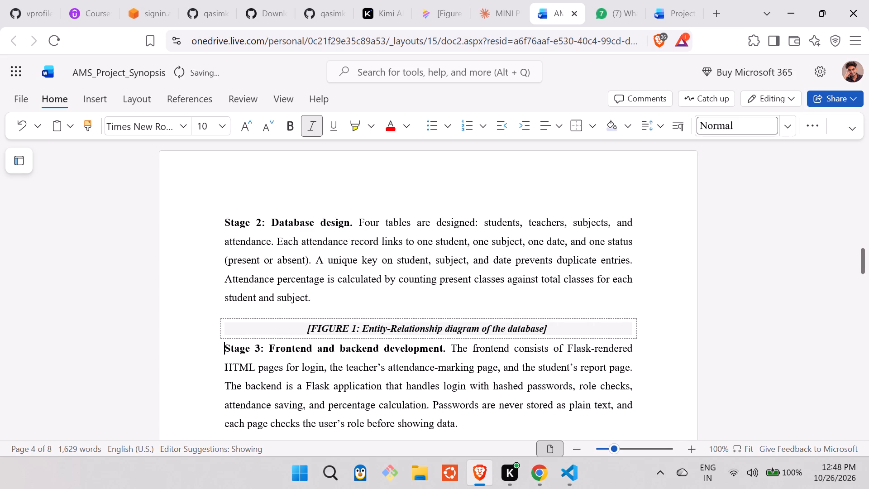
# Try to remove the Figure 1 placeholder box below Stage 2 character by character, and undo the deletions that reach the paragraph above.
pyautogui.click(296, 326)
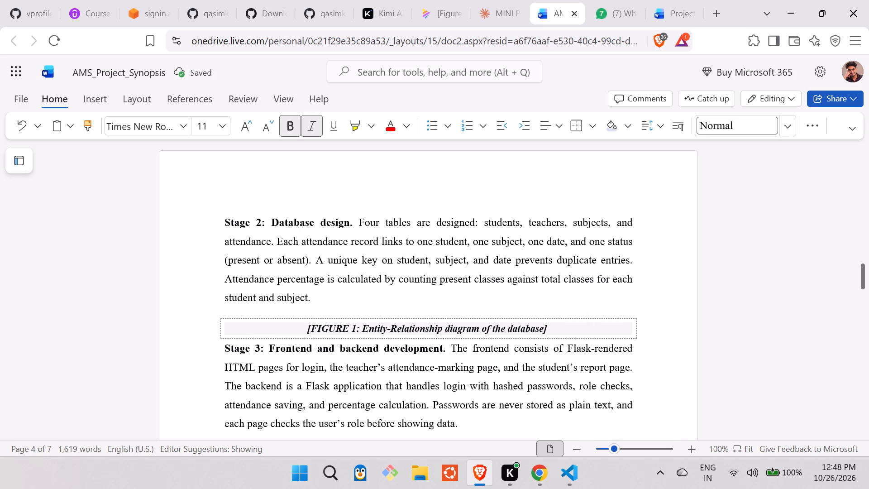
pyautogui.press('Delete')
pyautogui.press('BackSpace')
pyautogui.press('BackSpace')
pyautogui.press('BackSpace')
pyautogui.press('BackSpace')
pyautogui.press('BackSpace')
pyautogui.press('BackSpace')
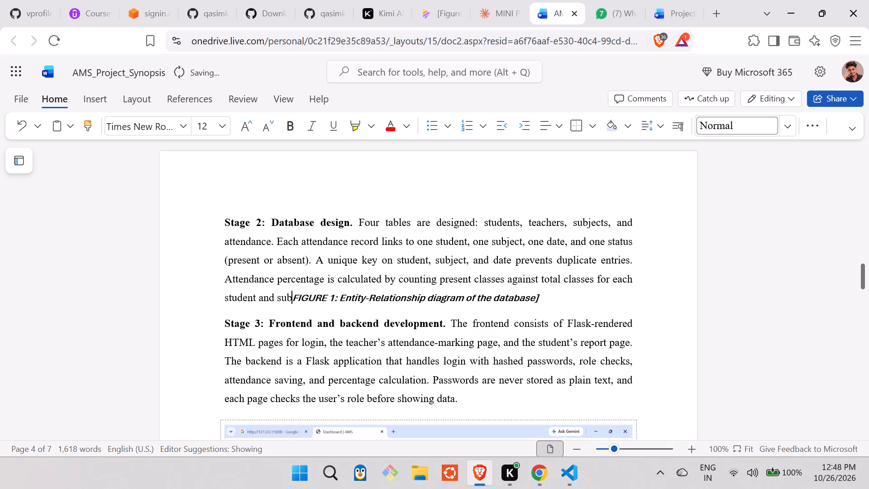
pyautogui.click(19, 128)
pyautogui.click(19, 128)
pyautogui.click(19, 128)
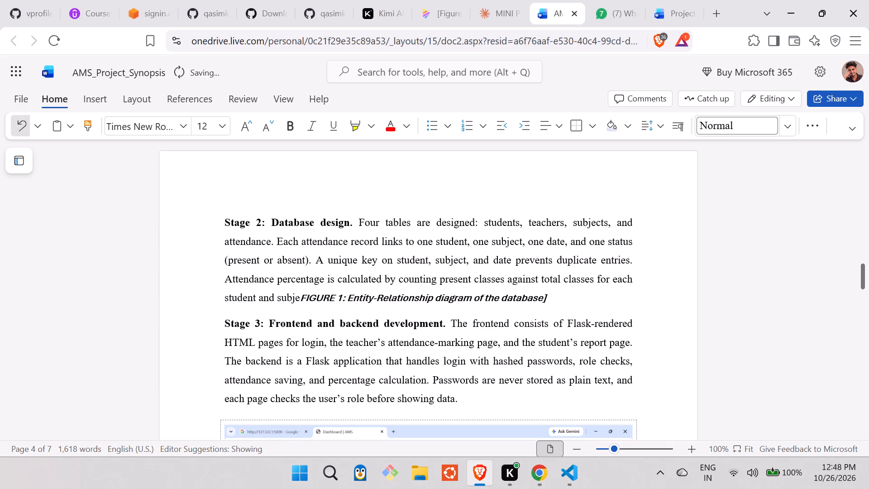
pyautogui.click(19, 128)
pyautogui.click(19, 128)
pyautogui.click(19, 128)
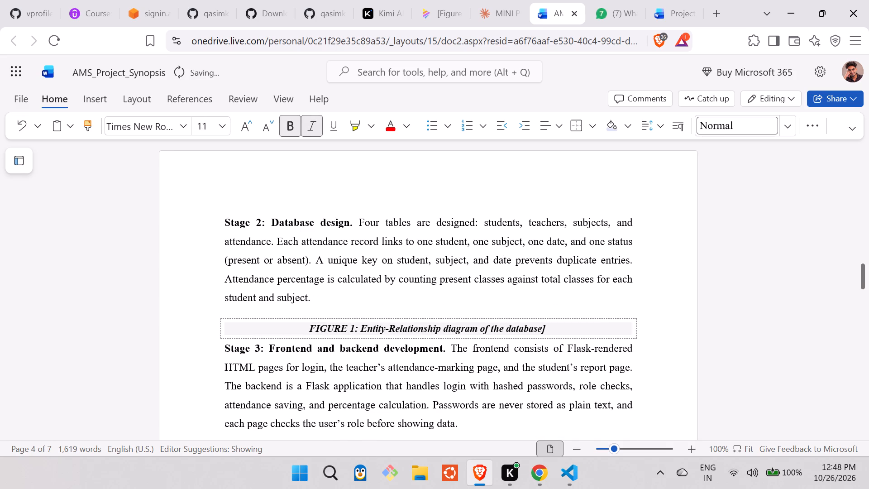
# Delete the Figure 1 Entity-Relationship diagram placeholder text and its box, keeping the full stop after "student and subject".
pyautogui.moveTo(302, 330); pyautogui.dragTo(544, 341)
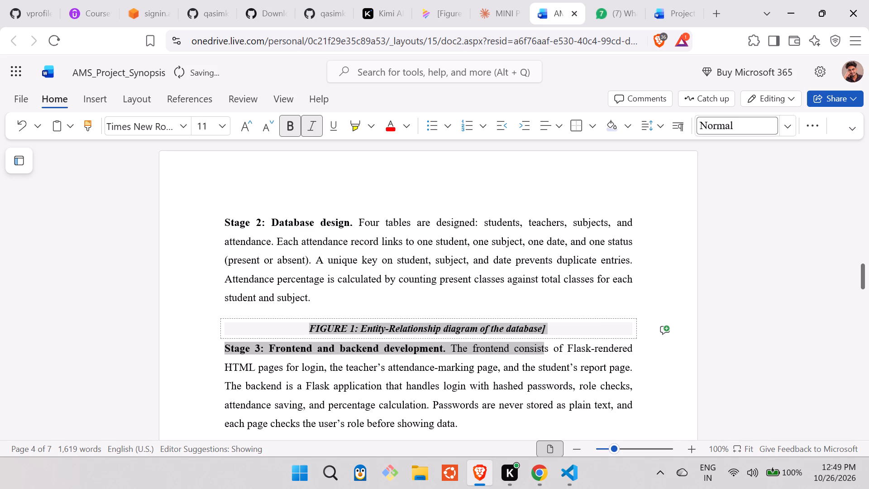
pyautogui.moveTo(544, 341); pyautogui.dragTo(546, 326)
pyautogui.press('BackSpace')
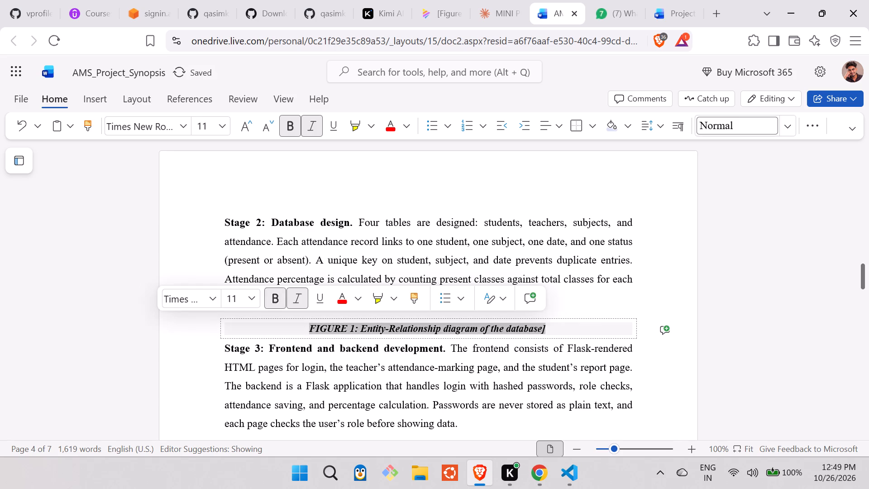
pyautogui.press('BackSpace')
pyautogui.press('BackSpace')
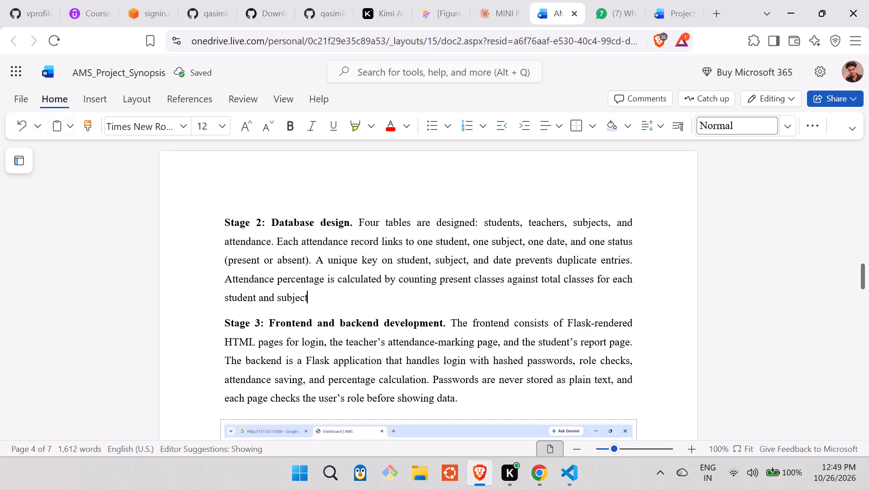
pyautogui.click(17, 133)
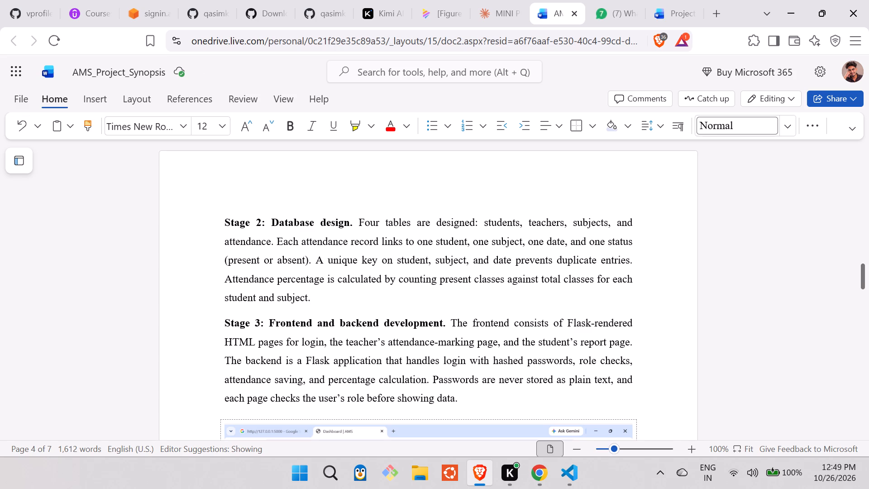
# Clear the text "[FLOWCHART 1: Attendance marking process]" from its placeholder below the dashboard caption, keeping the empty bordered box.
pyautogui.scroll(-1, 101, 274)
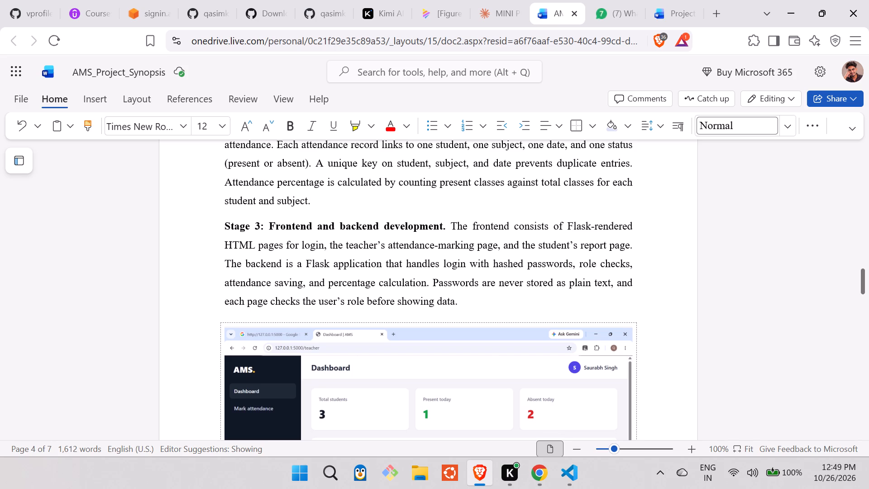
pyautogui.scroll(-1, 101, 274)
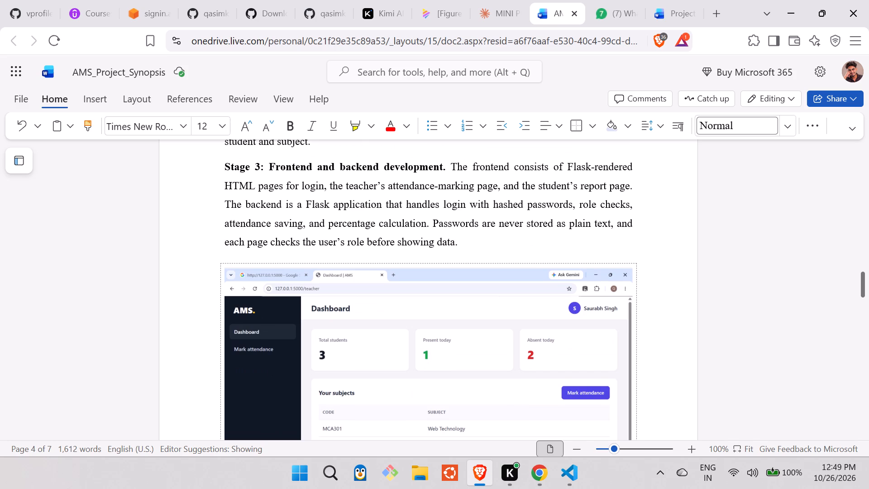
pyautogui.scroll(1, 168, 299)
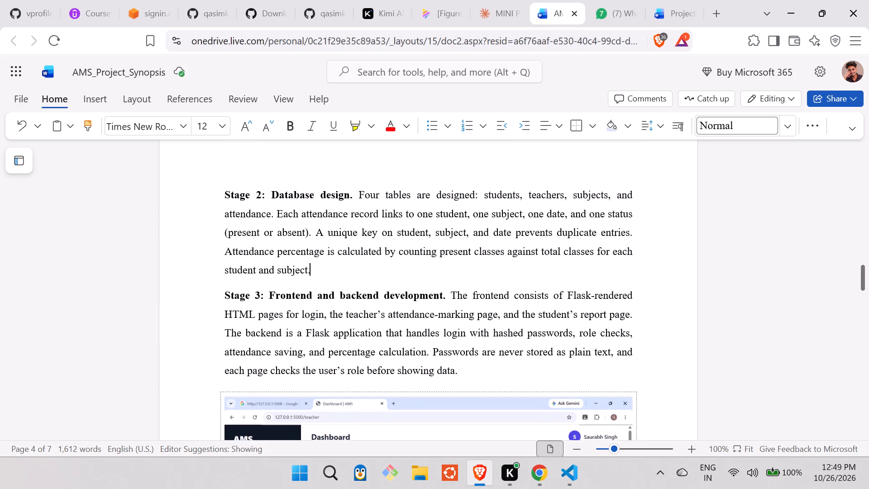
pyautogui.scroll(-1, 168, 299)
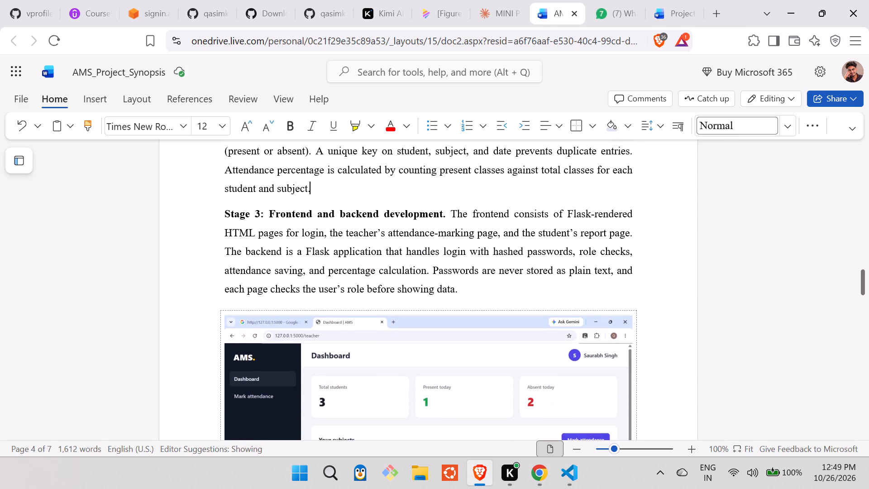
pyautogui.scroll(-2, 168, 299)
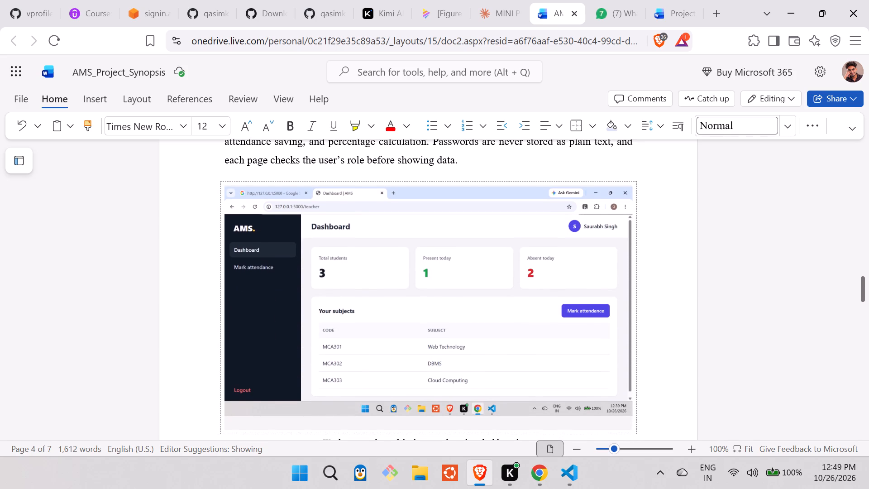
pyautogui.scroll(-2, 168, 299)
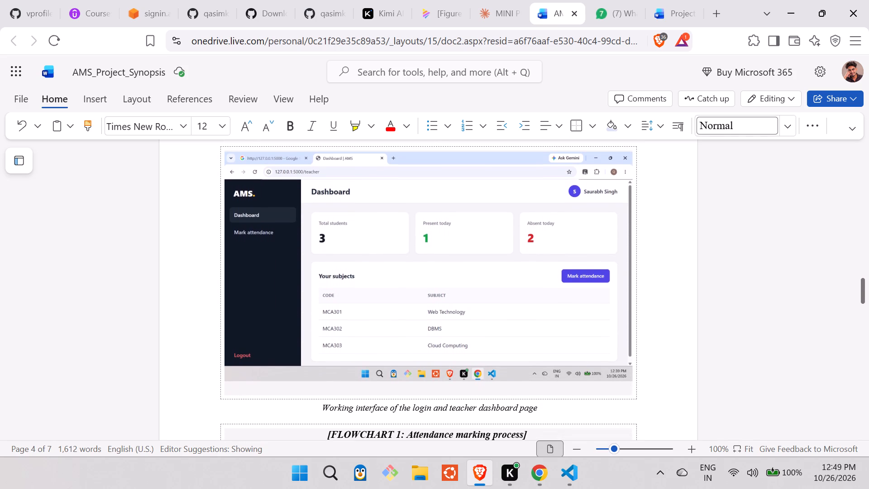
pyautogui.scroll(-1, 168, 299)
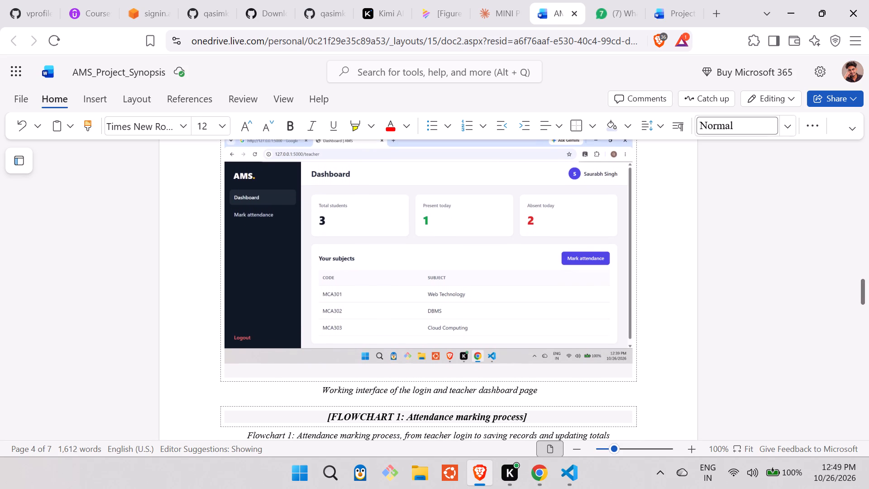
pyautogui.scroll(-2, 198, 305)
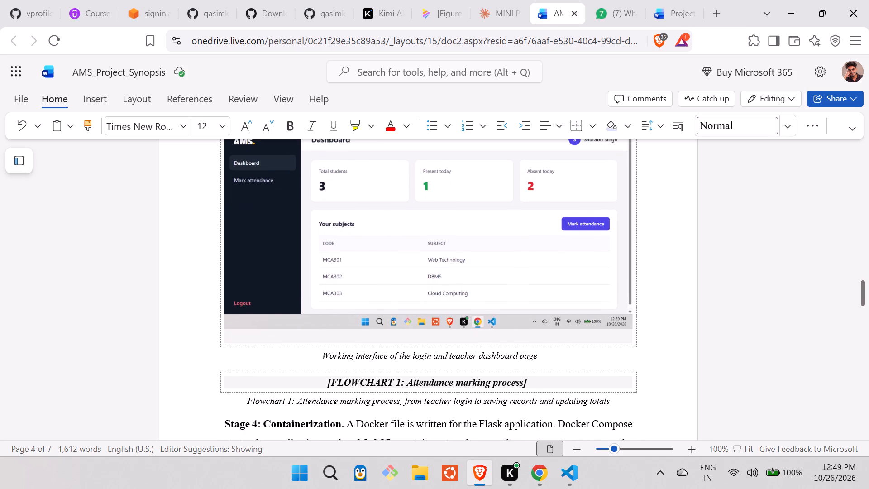
pyautogui.scroll(-2, 198, 305)
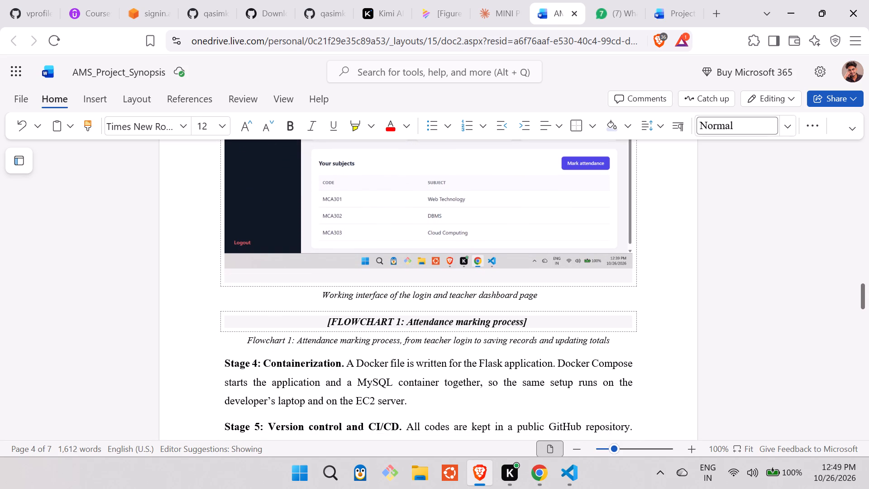
pyautogui.click(530, 320)
pyautogui.moveTo(530, 320); pyautogui.dragTo(495, 321)
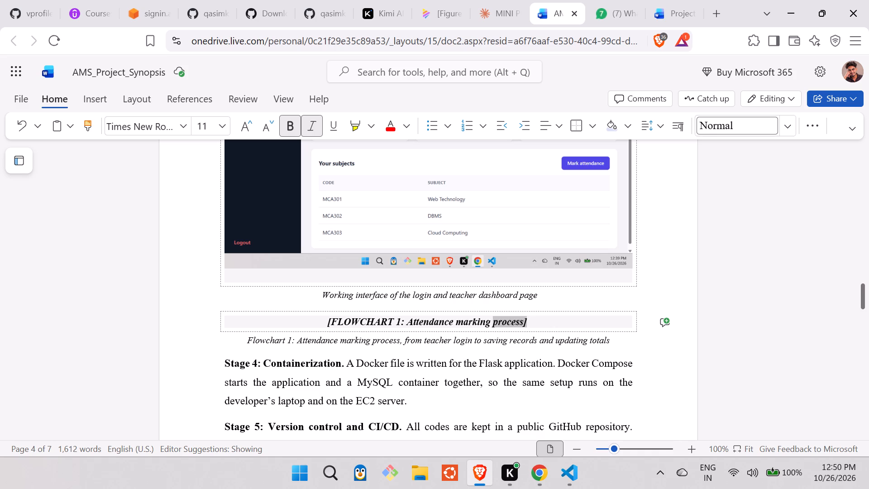
pyautogui.moveTo(495, 321); pyautogui.dragTo(330, 323)
pyautogui.press('BackSpace')
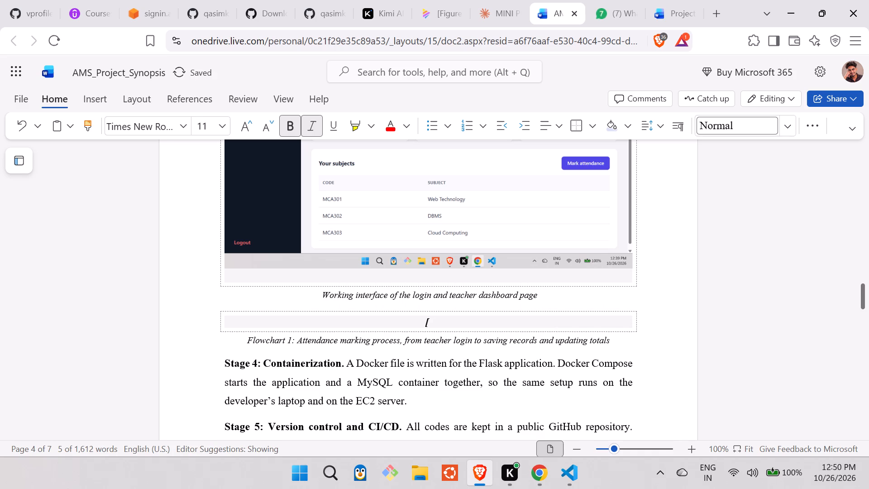
pyautogui.press('BackSpace')
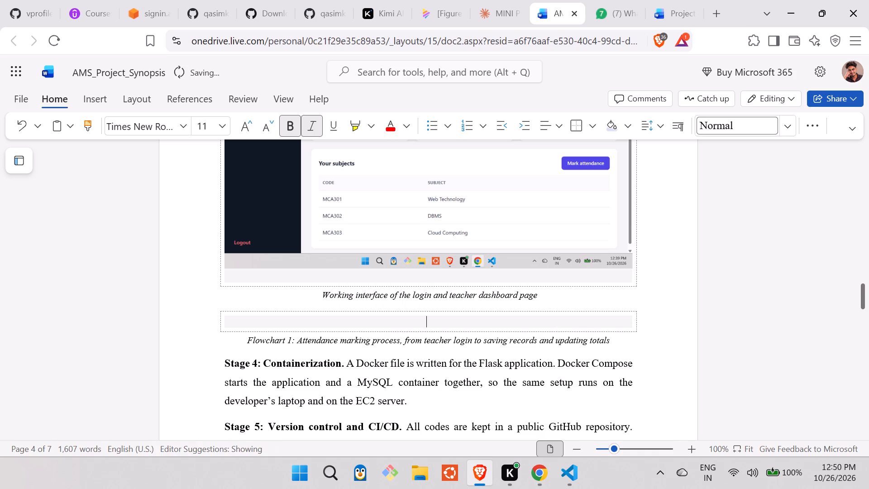
# Insert the picture "Screenshot (80)" from this device's Screenshots folder into the empty box above the Flowchart 1 caption.
pyautogui.click(102, 103)
pyautogui.click(168, 126)
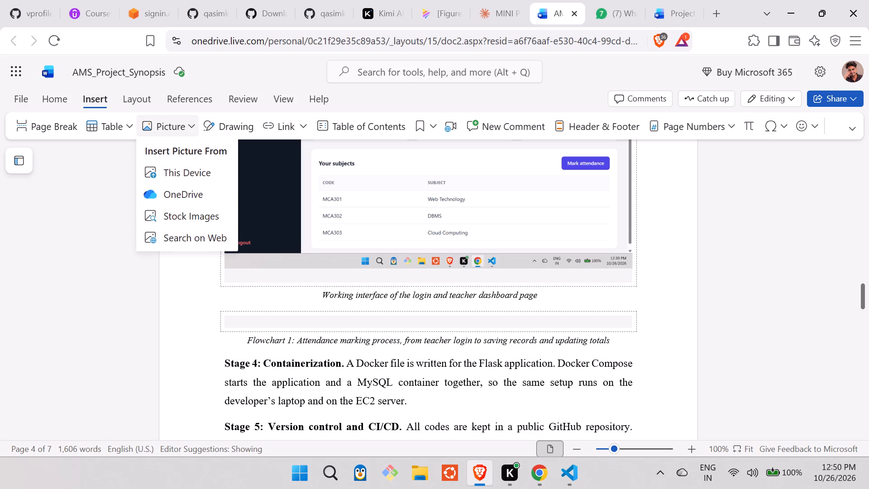
pyautogui.click(185, 168)
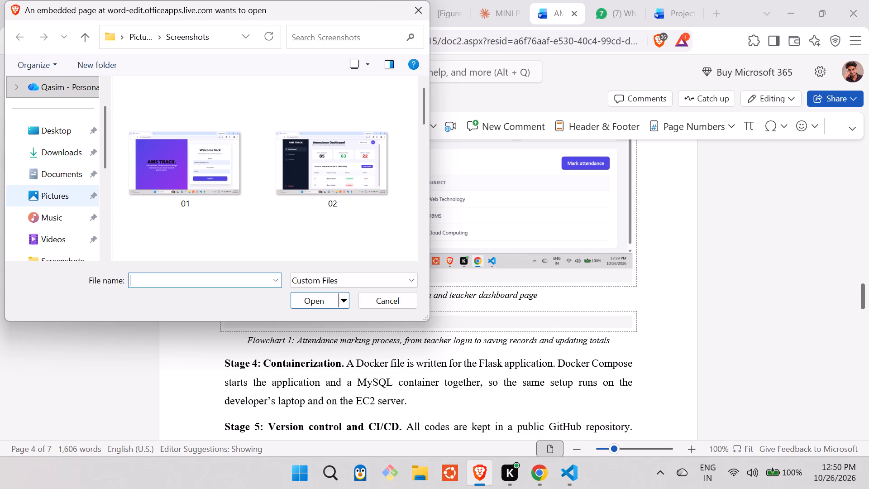
pyautogui.click(79, 192)
pyautogui.doubleClick(295, 135)
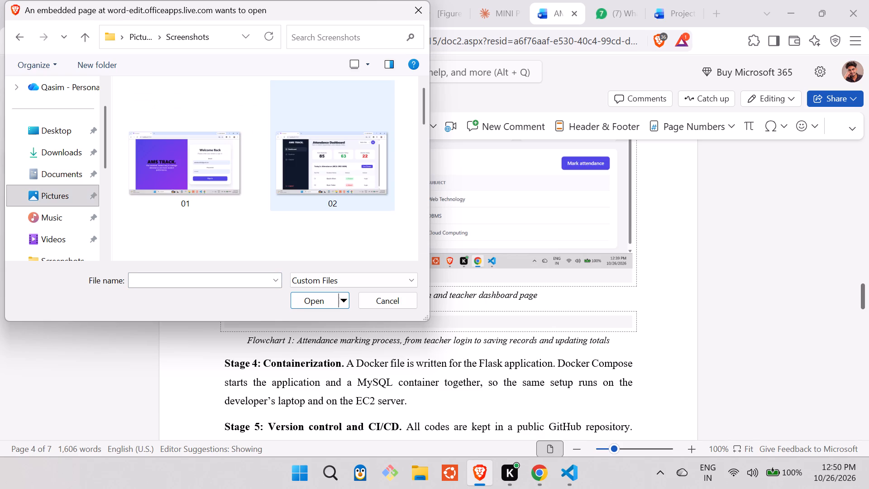
pyautogui.scroll(-3, 269, 190)
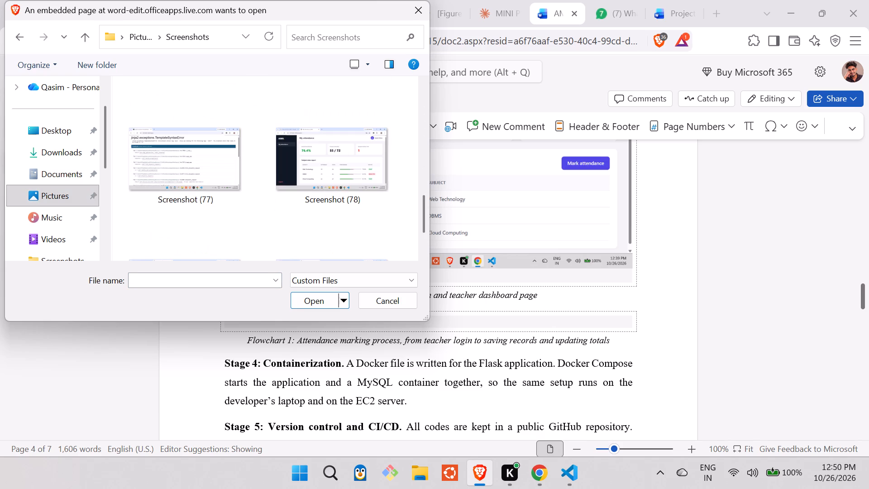
pyautogui.scroll(-1, 269, 190)
pyautogui.click(321, 227)
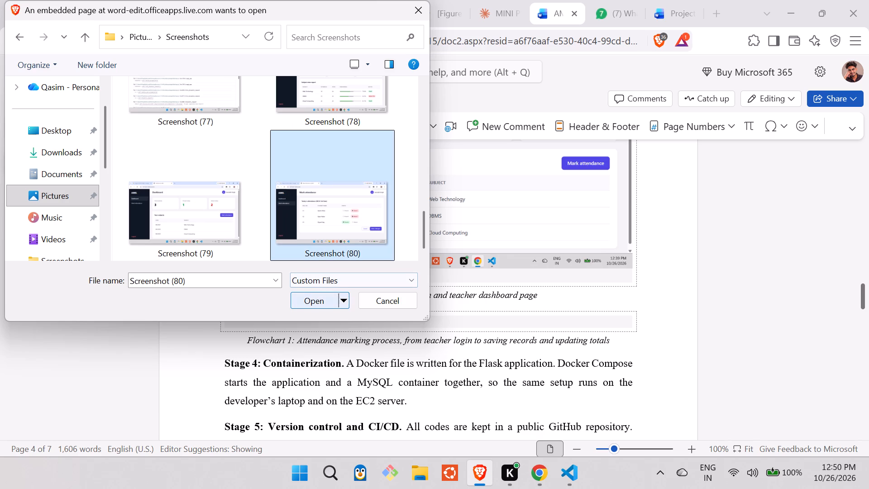
pyautogui.click(318, 302)
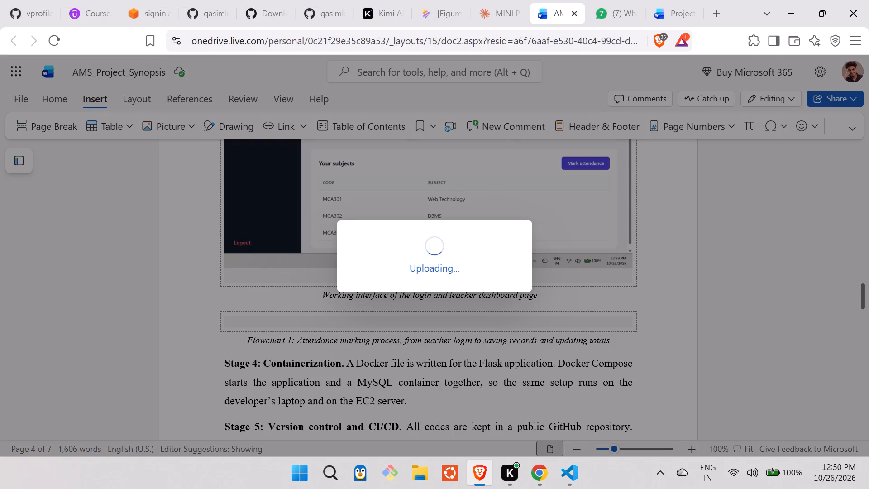
# Check the page layout from Stage 3 and the dashboard screenshot through to the newly inserted Mark attendance picture.
pyautogui.scroll(1, 318, 302)
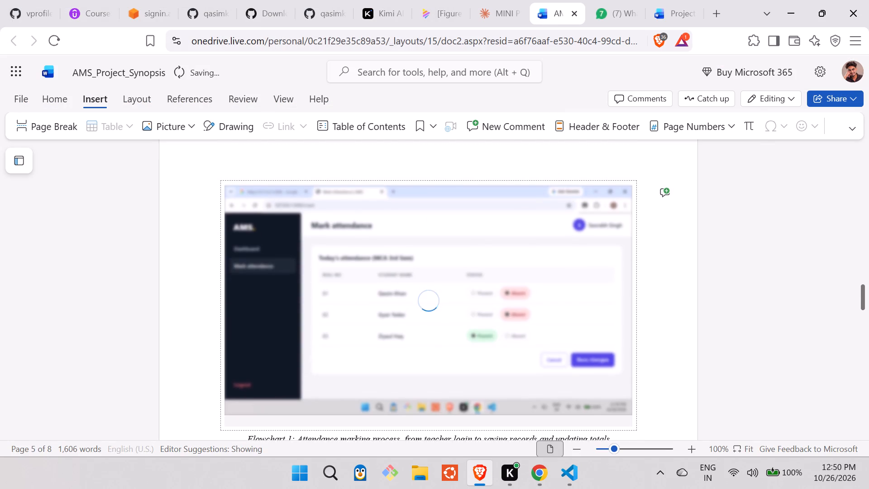
pyautogui.scroll(4, 318, 302)
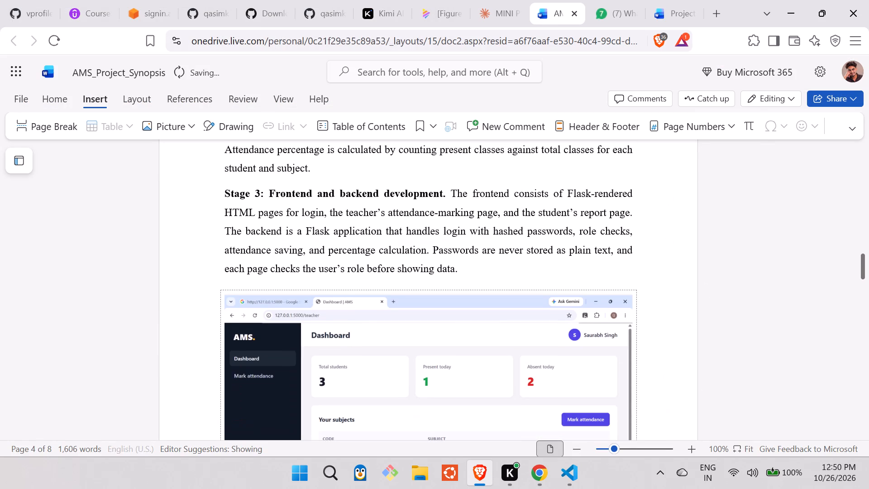
pyautogui.scroll(-3, 318, 302)
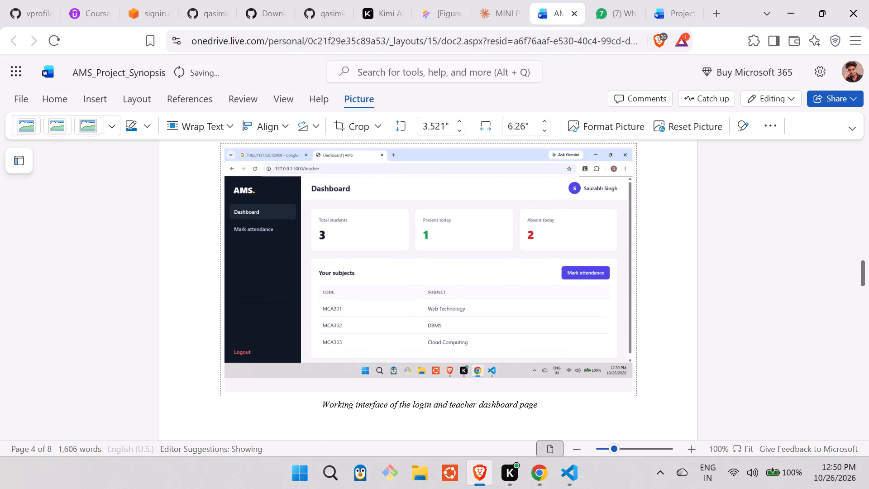
pyautogui.scroll(-1, 318, 302)
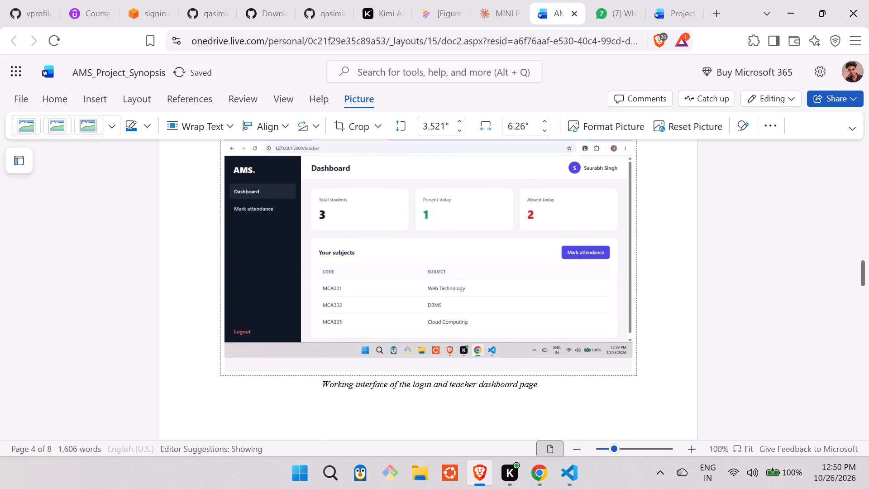
pyautogui.scroll(-3, 318, 302)
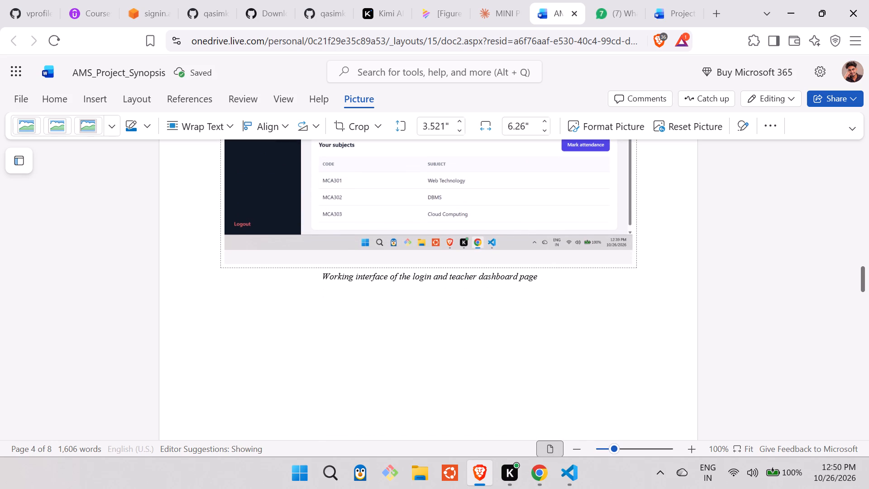
pyautogui.scroll(-2, 318, 302)
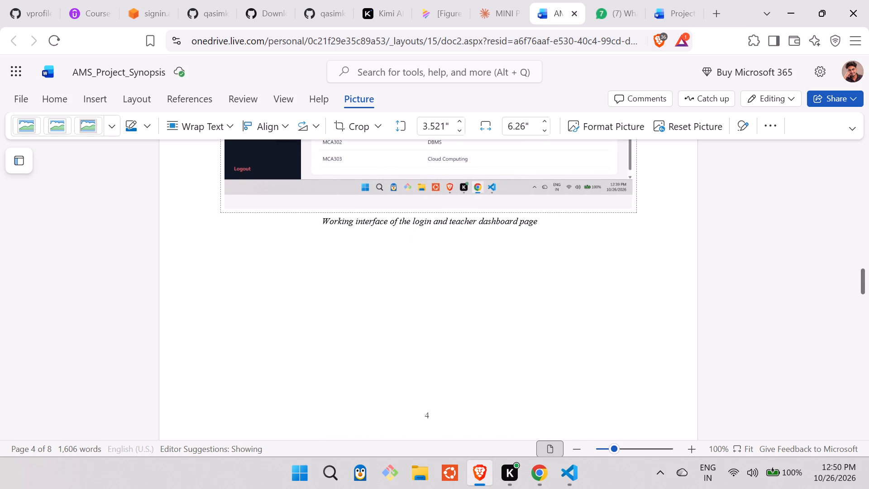
pyautogui.scroll(-3, 318, 302)
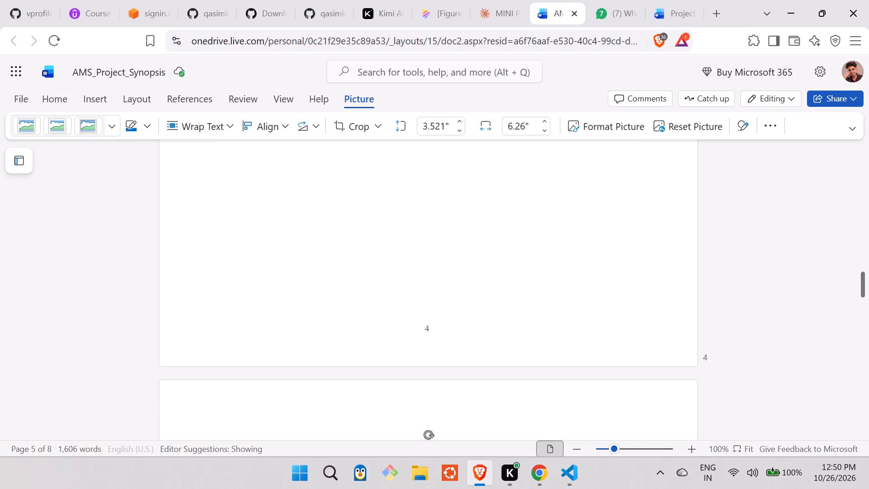
pyautogui.scroll(-2, 318, 302)
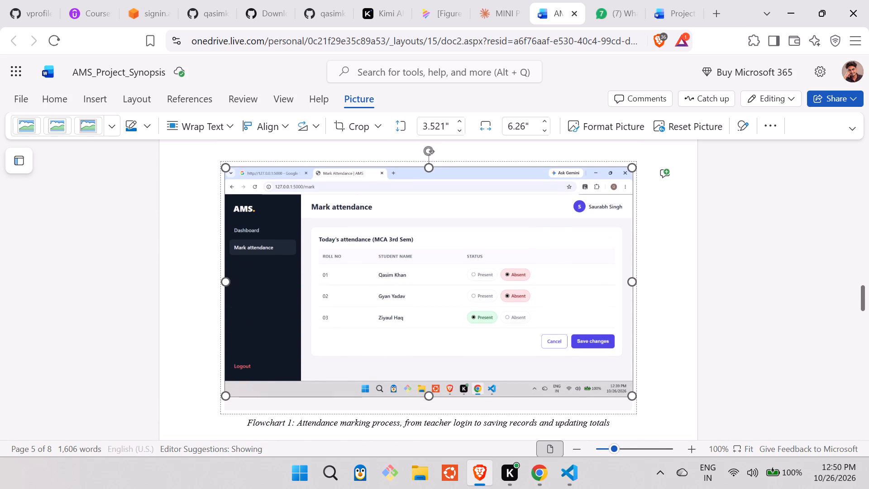
# Remove the "Flowchart 1:" prefix from the caption below the Mark attendance picture, so it starts with "Attendance marking process".
pyautogui.scroll(-2, 194, 299)
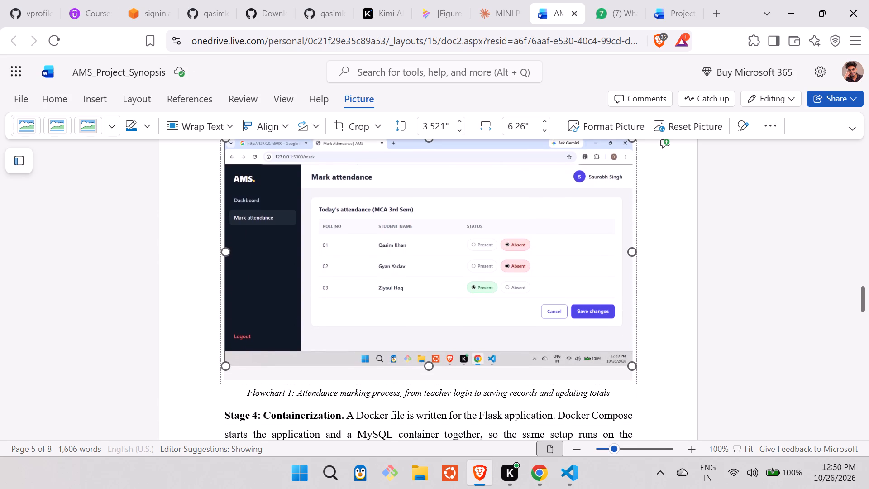
pyautogui.scroll(-2, 194, 299)
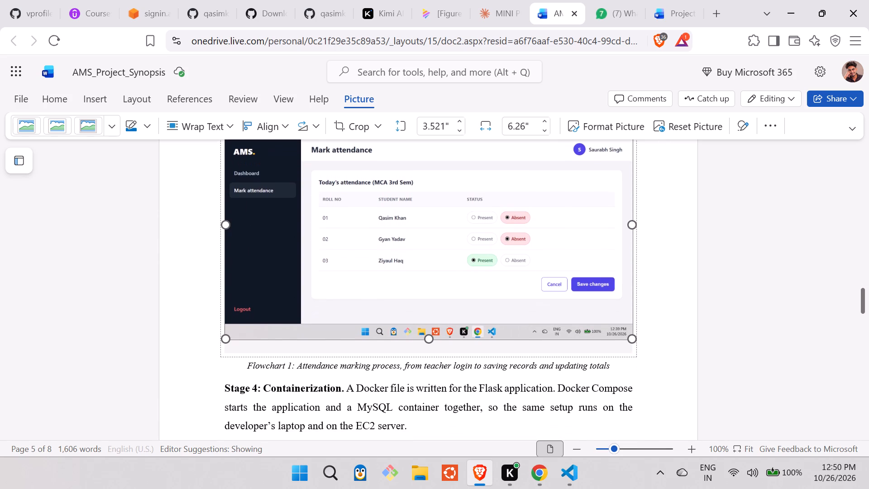
pyautogui.scroll(-1, 194, 299)
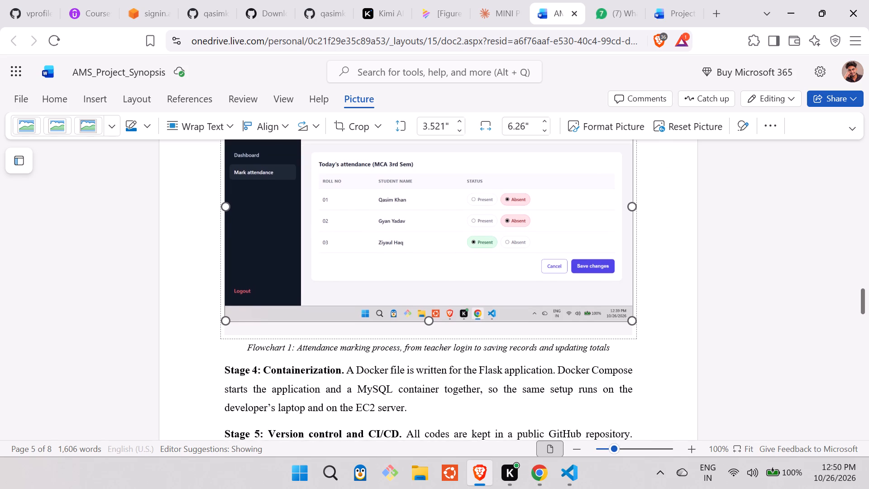
pyautogui.scroll(-1, 194, 299)
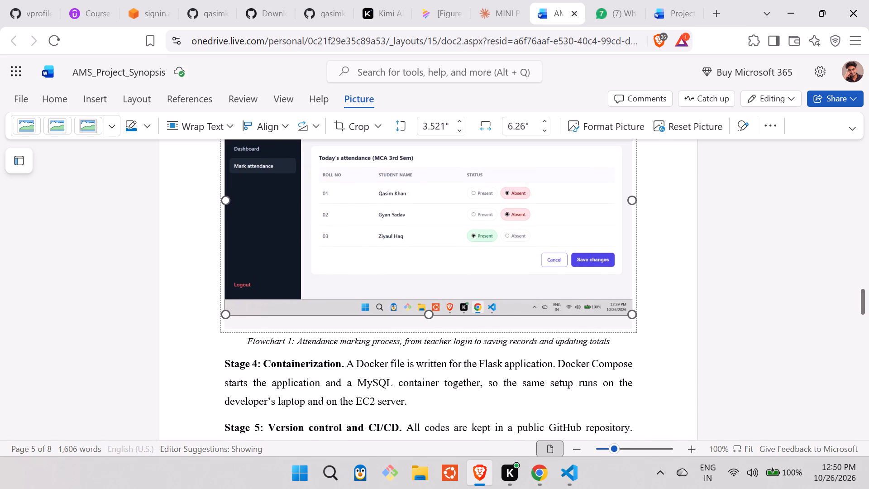
pyautogui.click(293, 338)
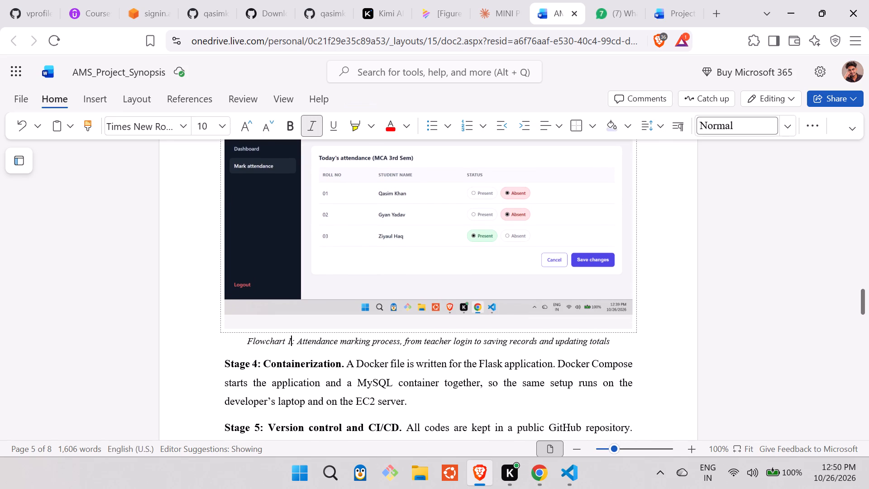
pyautogui.press('Right')
pyautogui.press('BackSpace')
pyautogui.press('BackSpace')
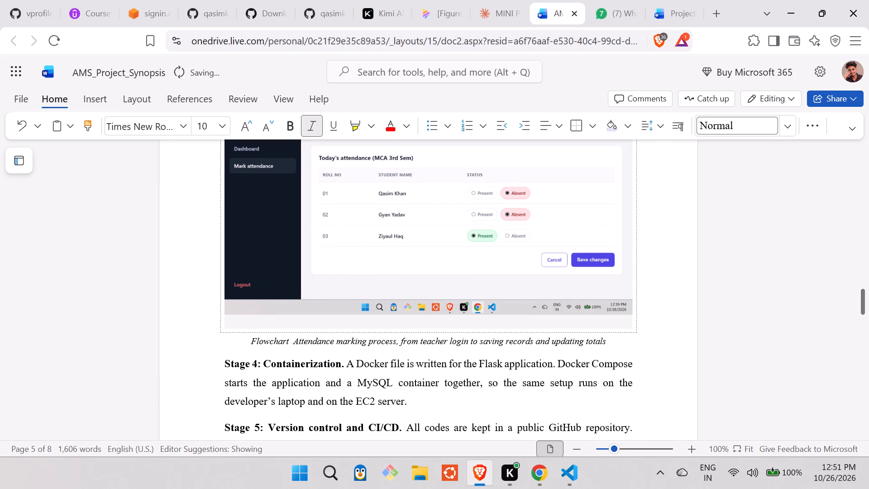
pyautogui.press('BackSpace')
pyautogui.press('BackSpace')
pyautogui.press('BackSpace')
pyautogui.press('BackSpace')
pyautogui.press('BackSpace')
pyautogui.press('BackSpace')
pyautogui.press('BackSpace')
pyautogui.press('BackSpace')
pyautogui.press('BackSpace')
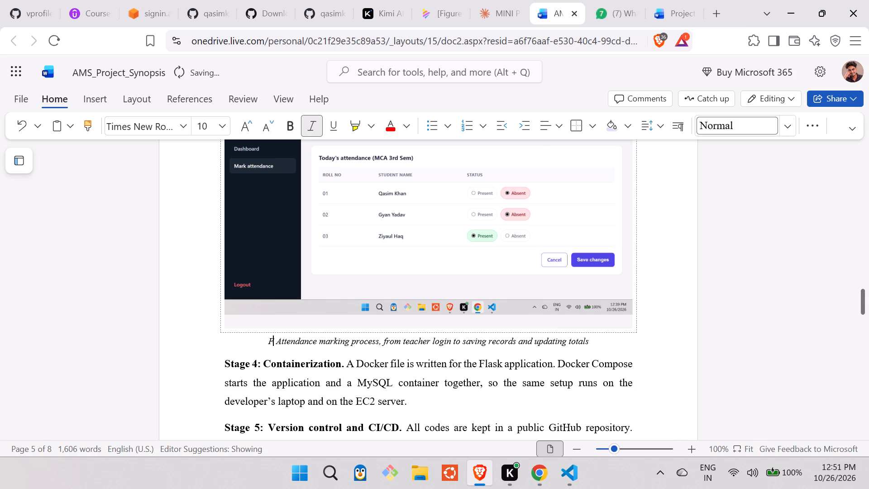
pyautogui.press('BackSpace')
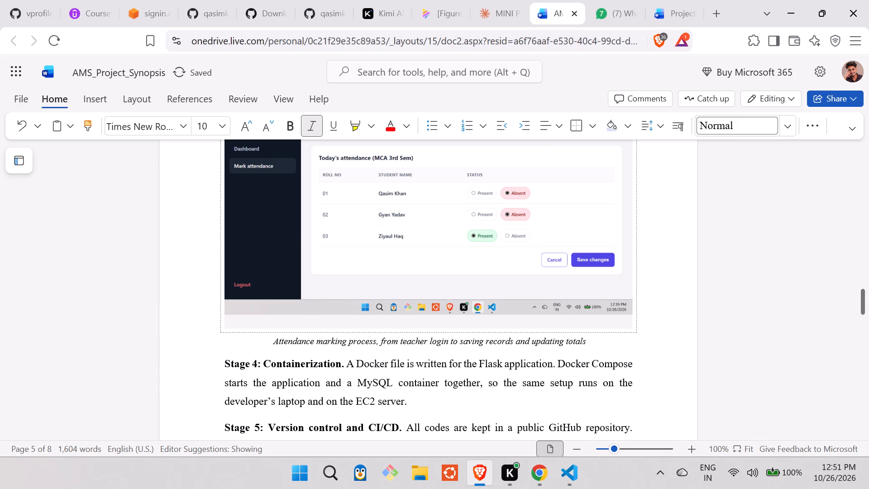
# Delete the placeholder "[FIGURE 3: CI/CD pipeline diagram]" together with its box below the Stage 5 paragraph.
pyautogui.hscroll(1, 179, 314)
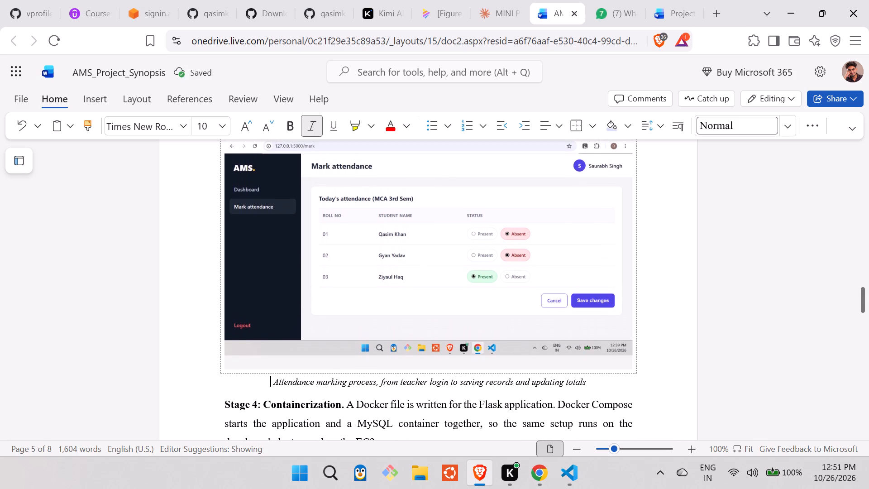
pyautogui.hscroll(2, 179, 314)
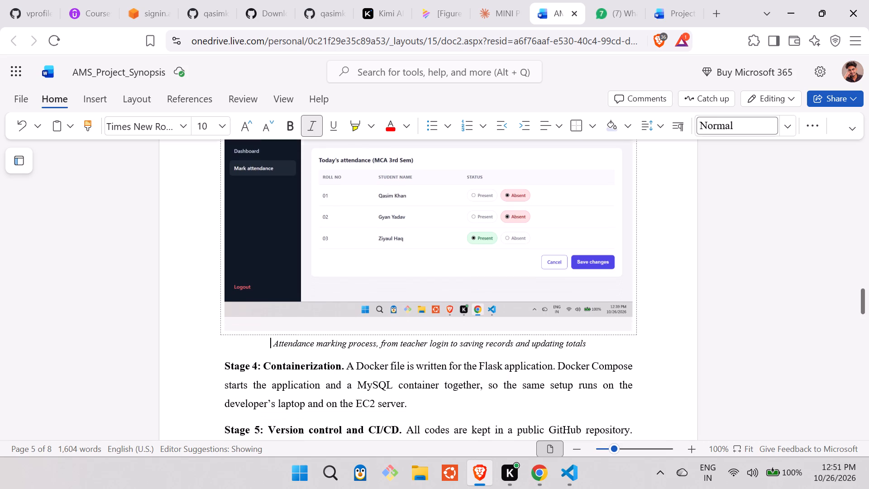
pyautogui.hscroll(1, 179, 314)
pyautogui.scroll(-2, 179, 314)
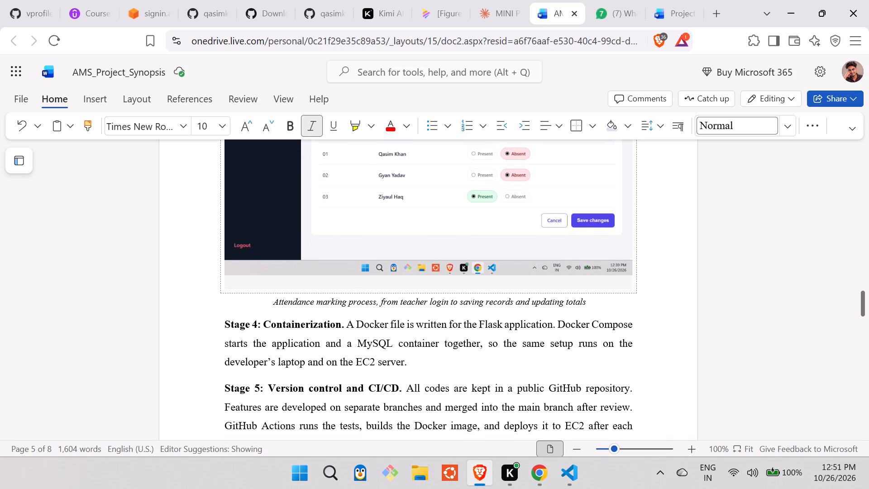
pyautogui.scroll(-4, 179, 314)
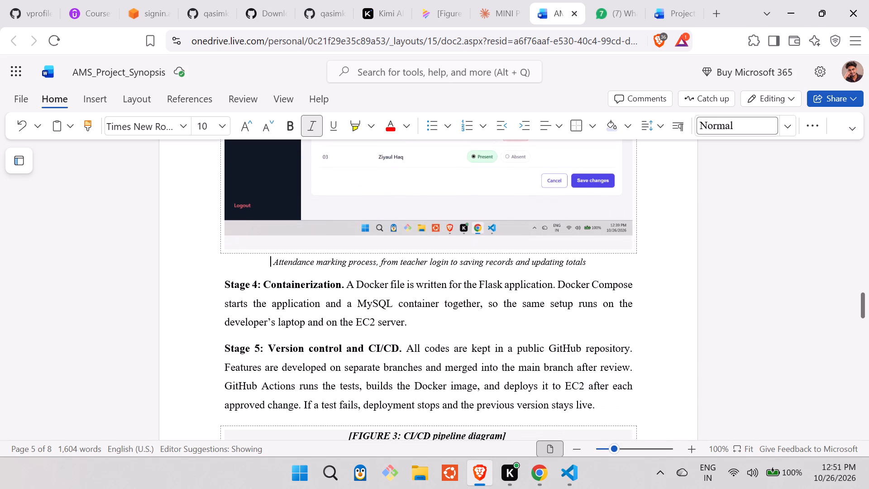
pyautogui.scroll(-3, 179, 314)
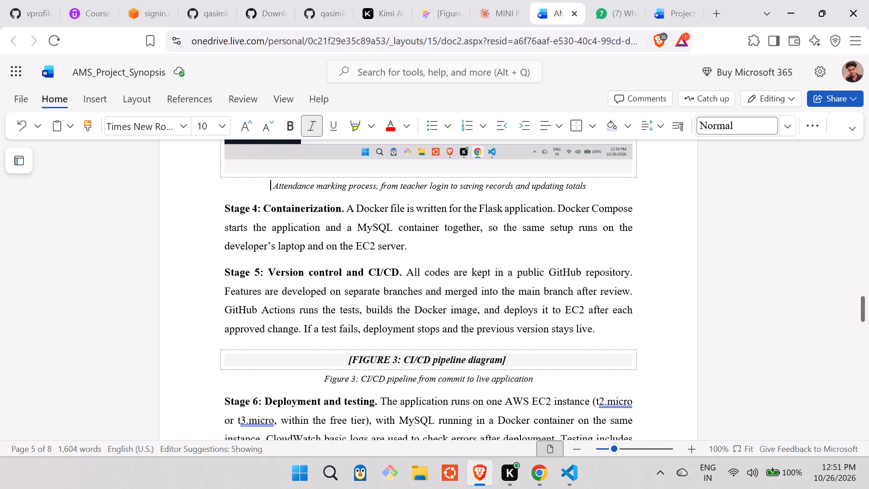
pyautogui.scroll(-1, 179, 314)
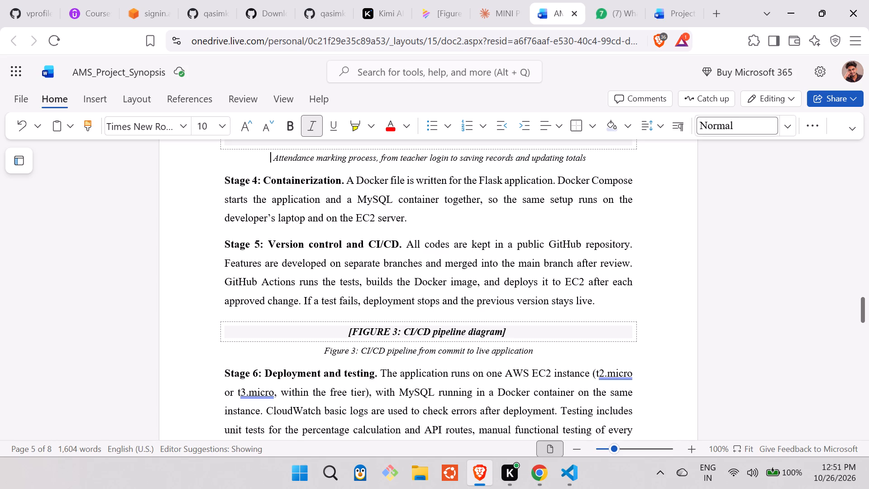
pyautogui.moveTo(511, 334); pyautogui.dragTo(402, 330)
pyautogui.hscroll(-1, 446, 331)
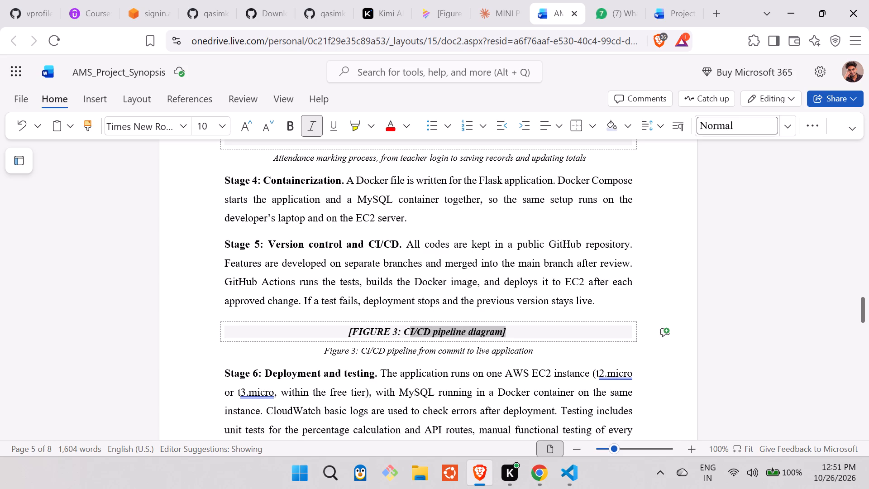
pyautogui.hscroll(-1, 402, 330)
pyautogui.moveTo(402, 330); pyautogui.dragTo(354, 332)
pyautogui.hscroll(-1, 378, 329)
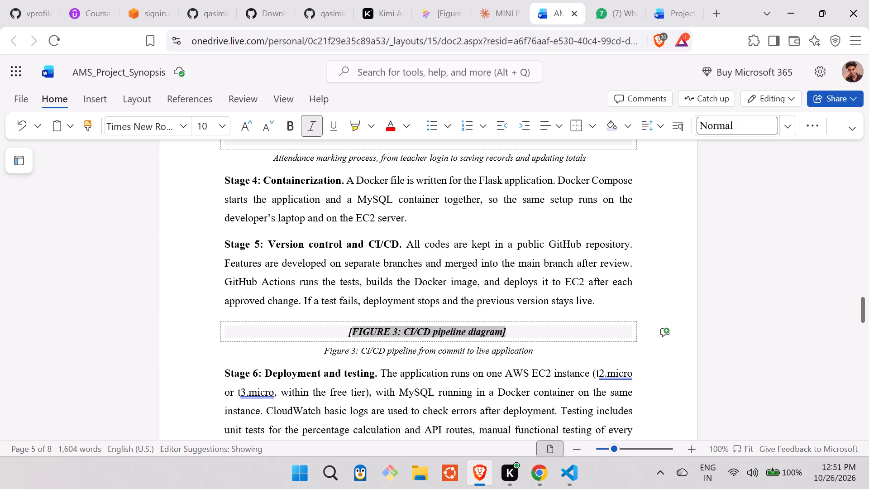
pyautogui.hscroll(-1, 354, 332)
pyautogui.moveTo(354, 332); pyautogui.dragTo(354, 332)
pyautogui.hscroll(-2, 354, 332)
pyautogui.moveTo(354, 332); pyautogui.dragTo(349, 334)
pyautogui.hscroll(-2, 350, 334)
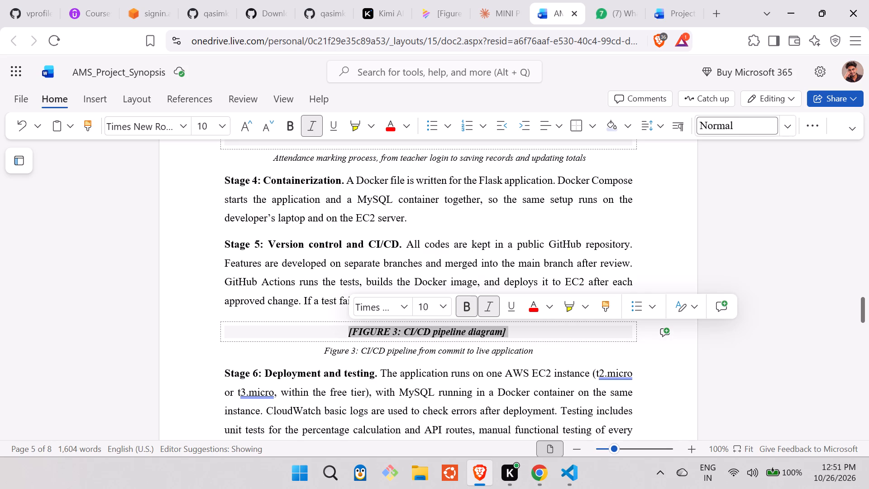
pyautogui.press('BackSpace')
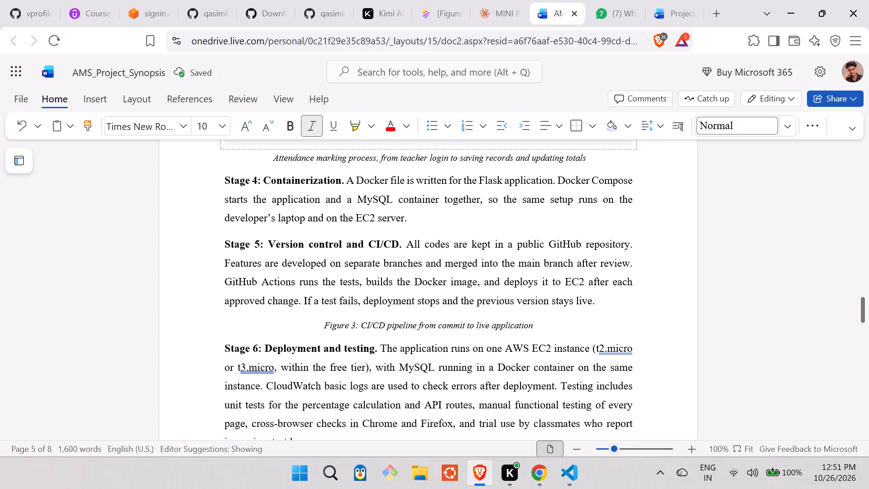
# Undo the deletion of the Figure 3 placeholder and its box below the Stage 5 paragraph.
pyautogui.click(23, 119)
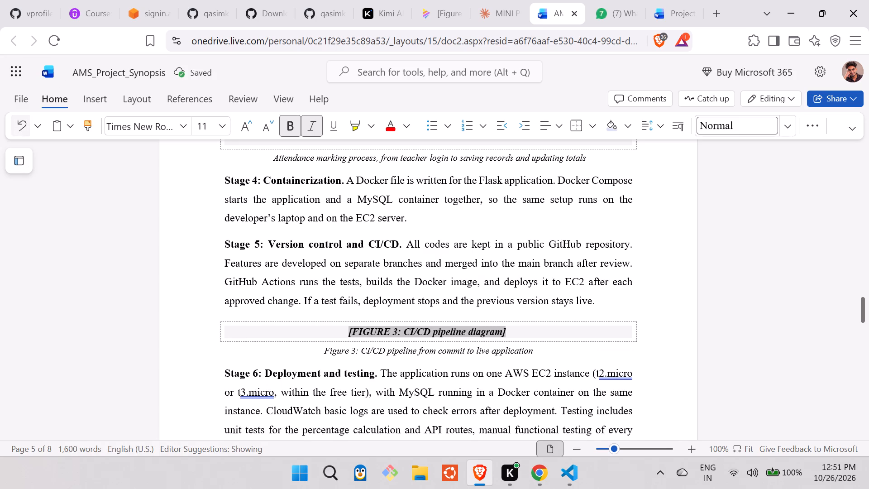
# Delete the text "FIGURE 3: CI/CD pipeline diagram]" inside the placeholder box below Stage 5, keeping the box itself.
pyautogui.click(352, 332)
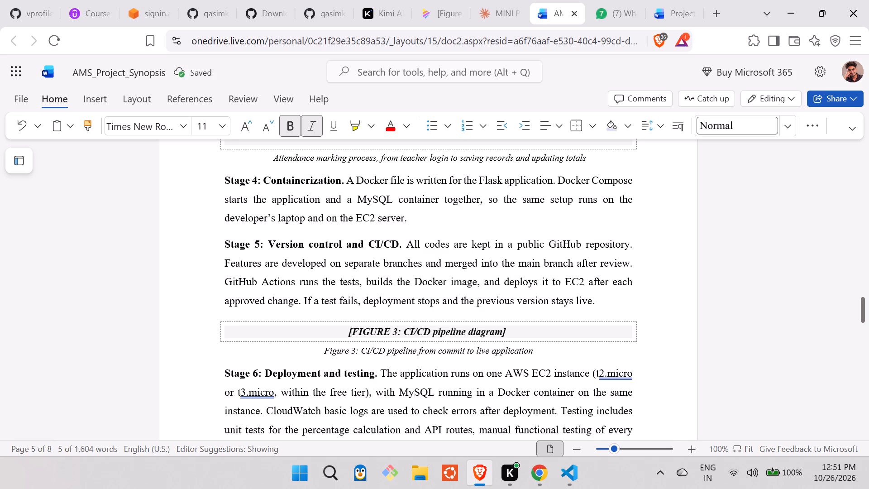
pyautogui.moveTo(507, 332); pyautogui.dragTo(394, 332)
pyautogui.hscroll(-1, 475, 329)
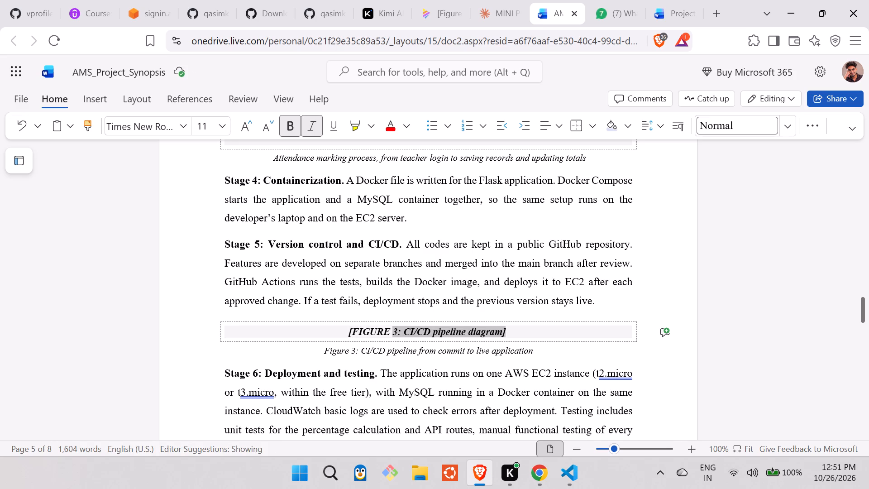
pyautogui.moveTo(394, 332); pyautogui.dragTo(353, 334)
pyautogui.hscroll(-1, 394, 332)
pyautogui.press('BackSpace')
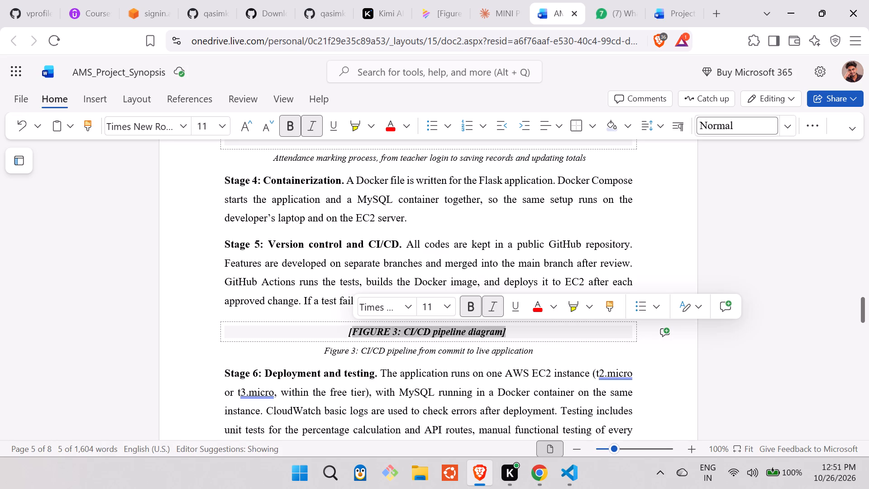
# Insert the "[Figure 3 CI CD pipeline diagram" picture from this device's Downloads folder into the box above the Figure 3 caption.
pyautogui.click(97, 100)
pyautogui.click(168, 131)
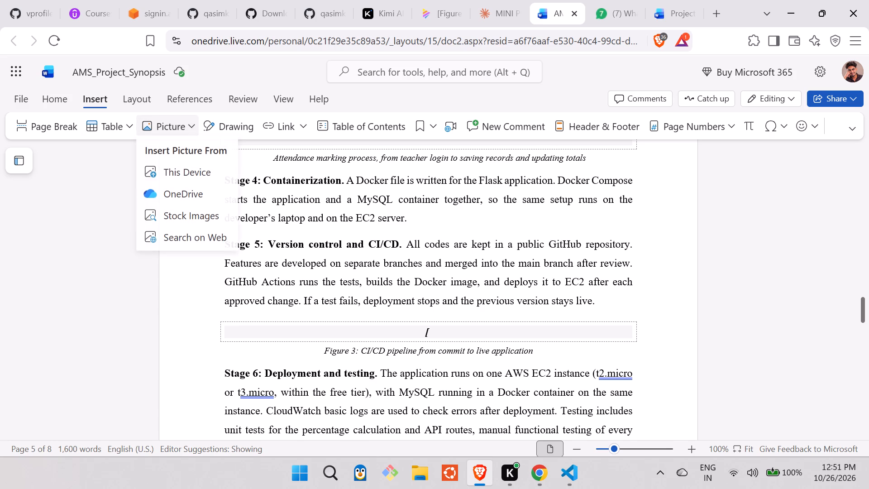
pyautogui.click(185, 173)
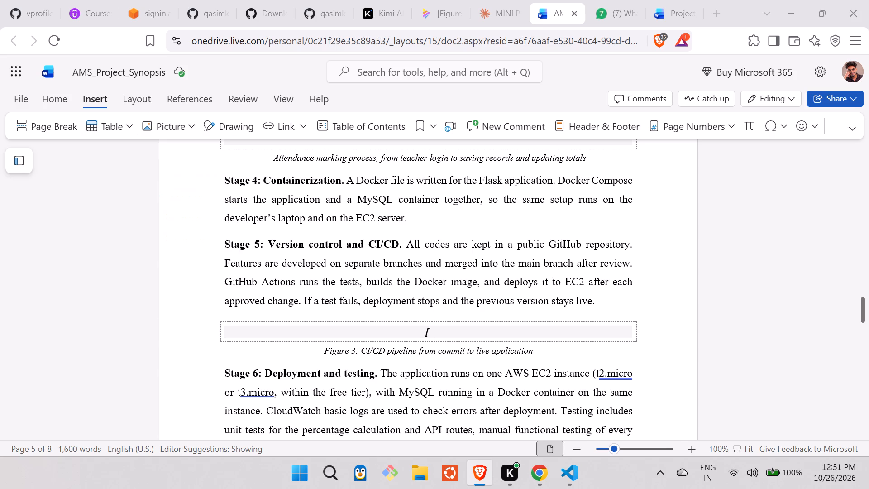
pyautogui.scroll(-4, 256, 199)
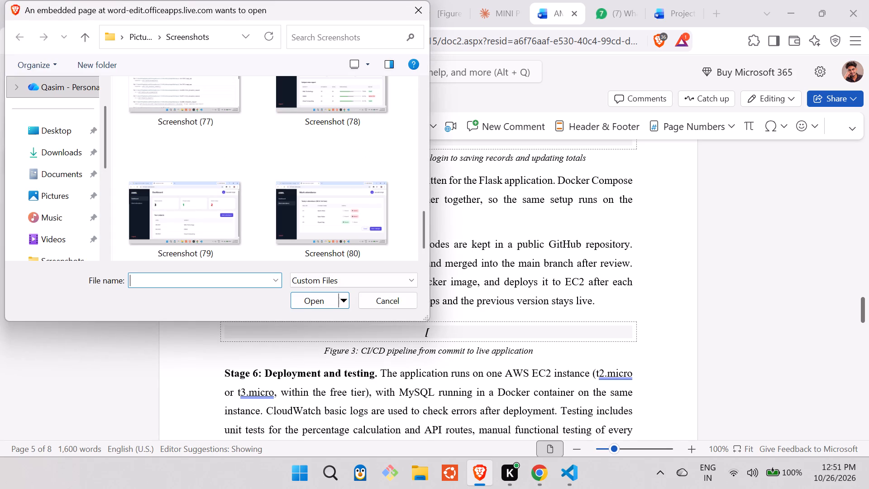
pyautogui.click(64, 135)
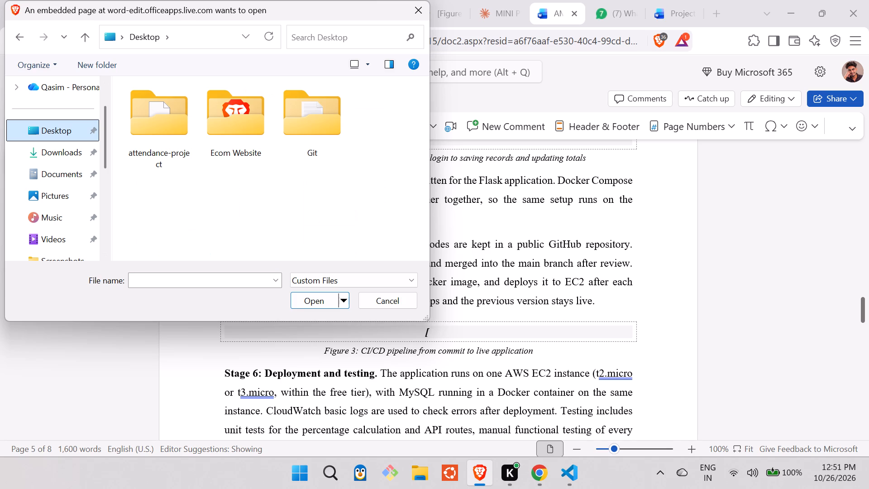
pyautogui.click(64, 190)
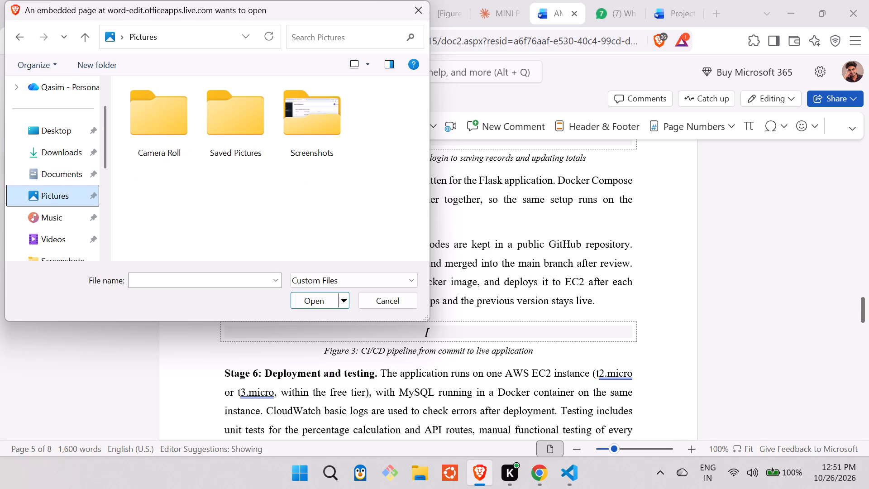
pyautogui.click(74, 146)
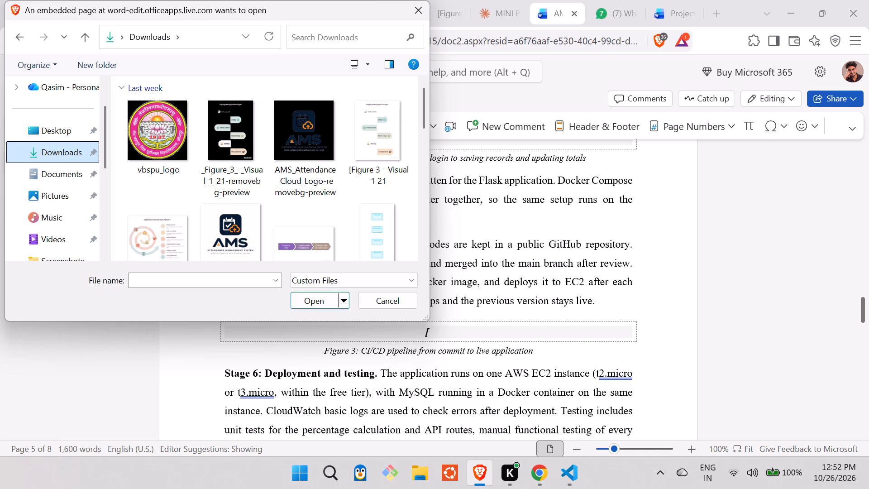
pyautogui.click(329, 239)
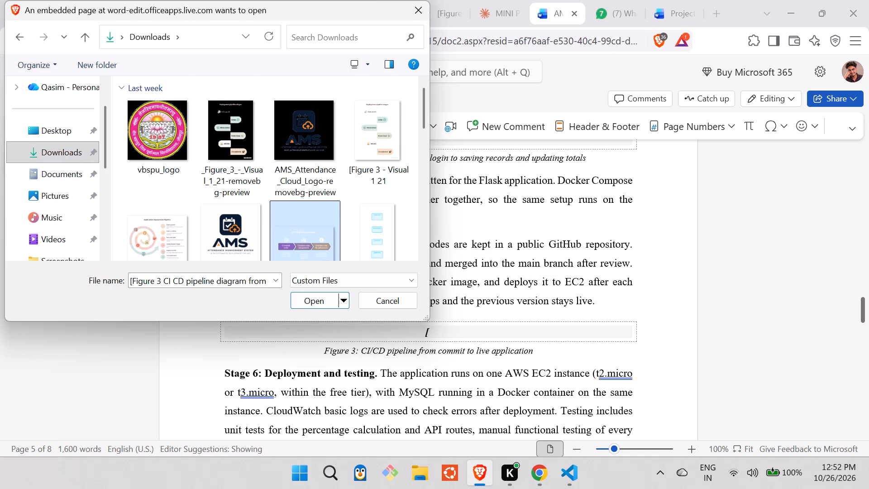
pyautogui.click(321, 297)
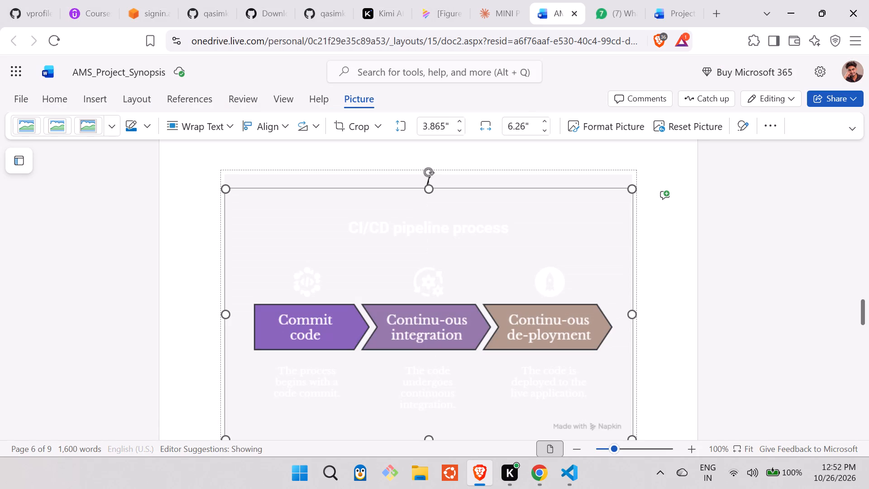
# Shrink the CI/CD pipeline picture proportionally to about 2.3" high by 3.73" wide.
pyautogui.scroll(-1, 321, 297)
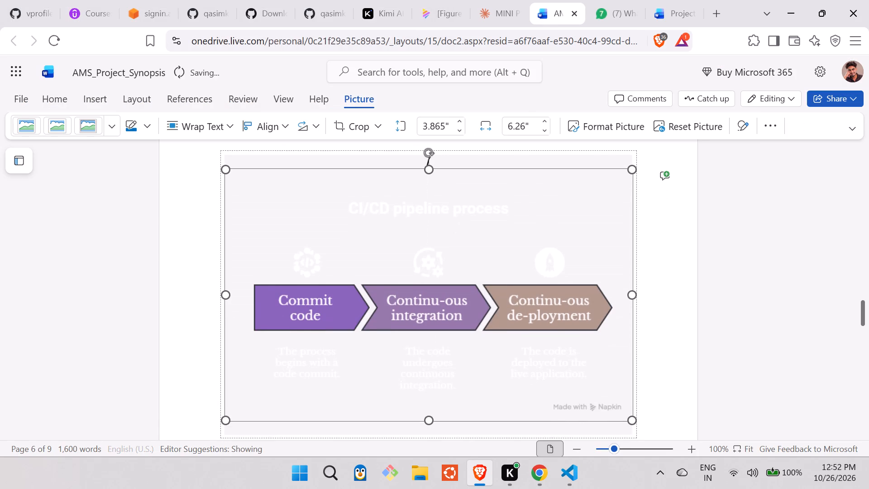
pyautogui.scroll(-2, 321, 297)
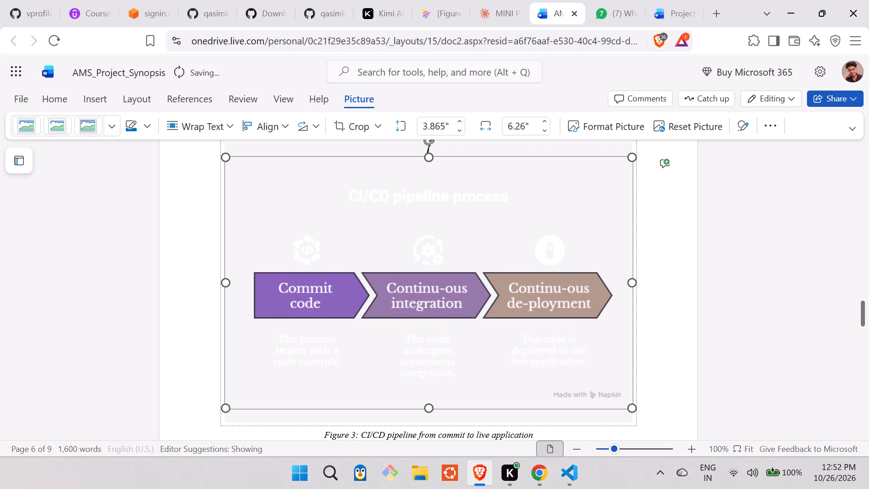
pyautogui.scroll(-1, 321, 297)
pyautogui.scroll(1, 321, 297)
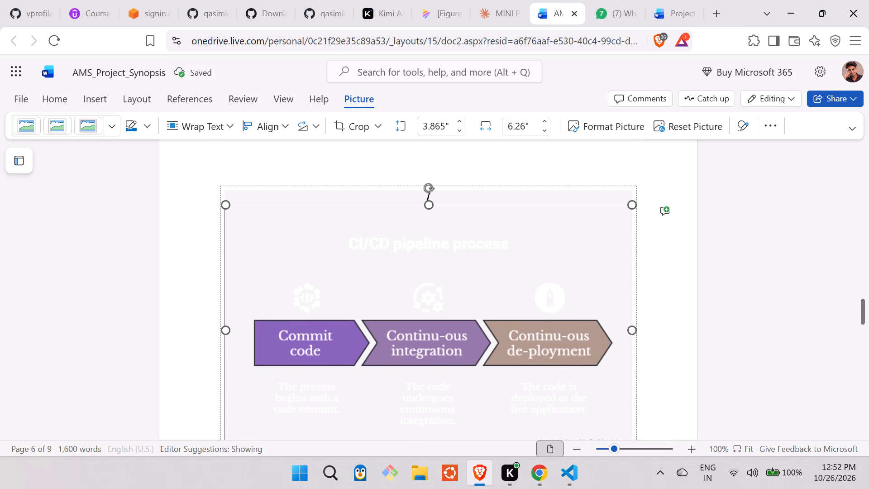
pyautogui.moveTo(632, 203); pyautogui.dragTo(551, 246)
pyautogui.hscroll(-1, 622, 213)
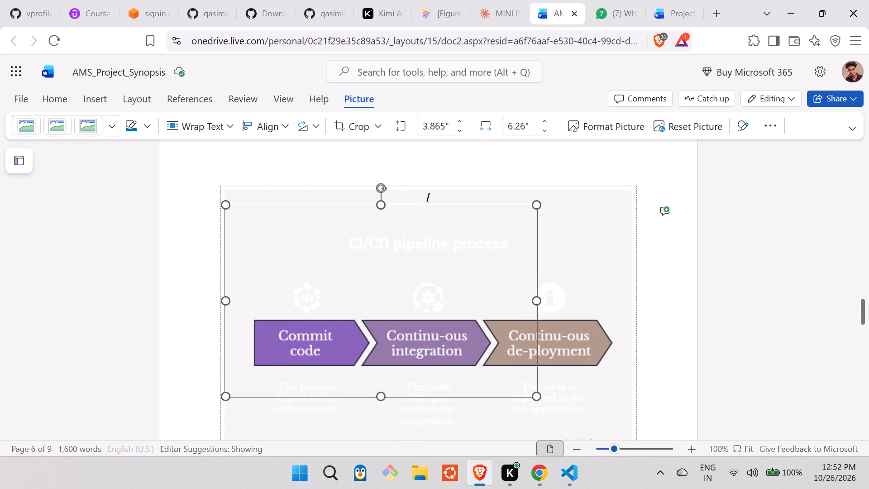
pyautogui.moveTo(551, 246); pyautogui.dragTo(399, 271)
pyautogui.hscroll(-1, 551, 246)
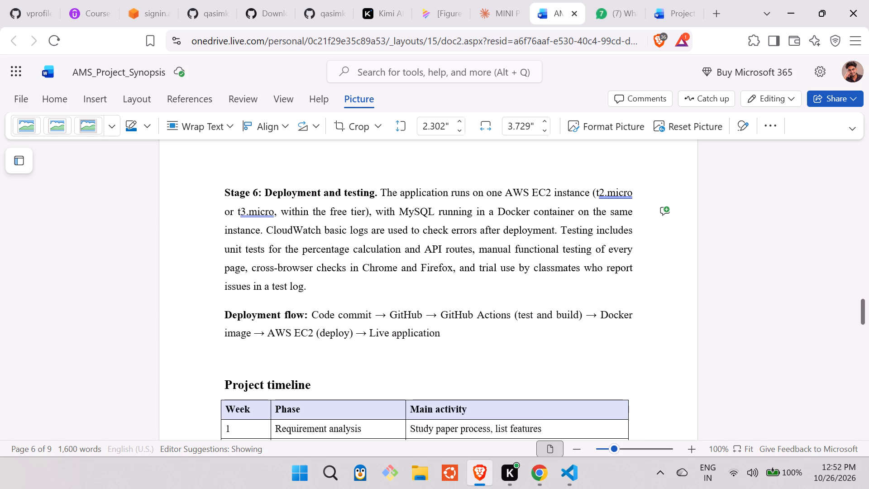
# Set the CI/CD pipeline picture's transparency to 9% in its picture formatting.
pyautogui.scroll(3, 345, 244)
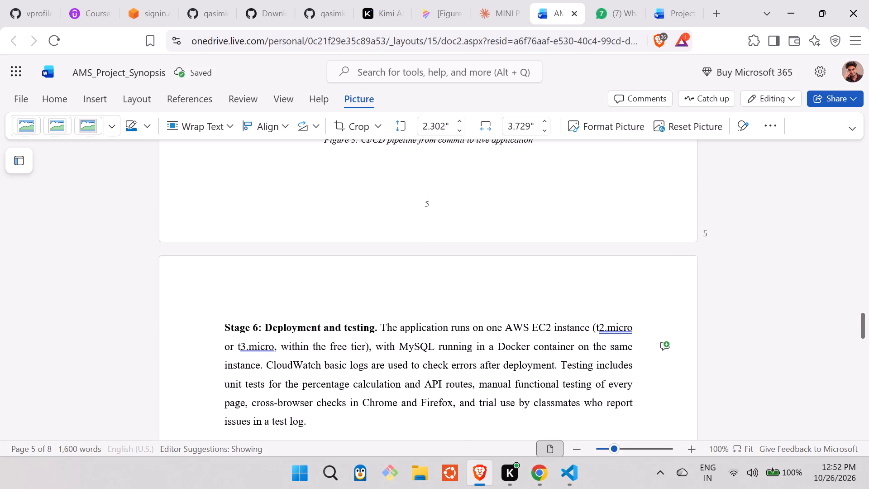
pyautogui.scroll(3, 345, 244)
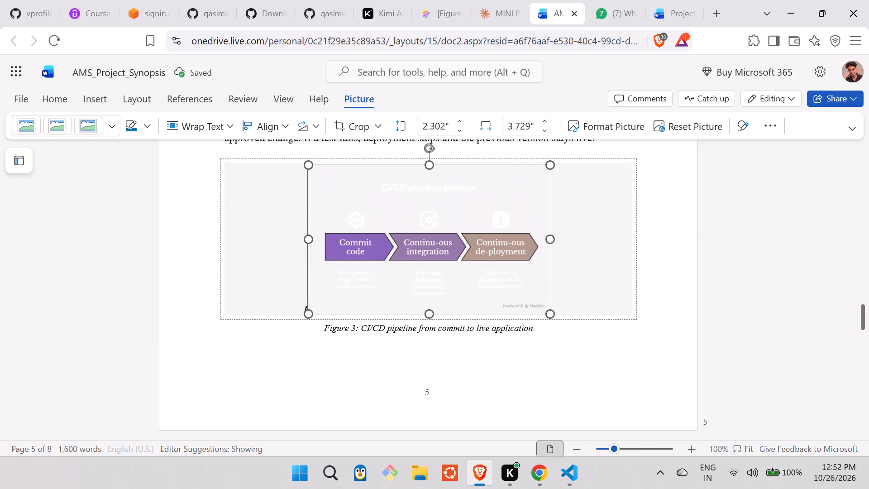
pyautogui.scroll(1, 345, 244)
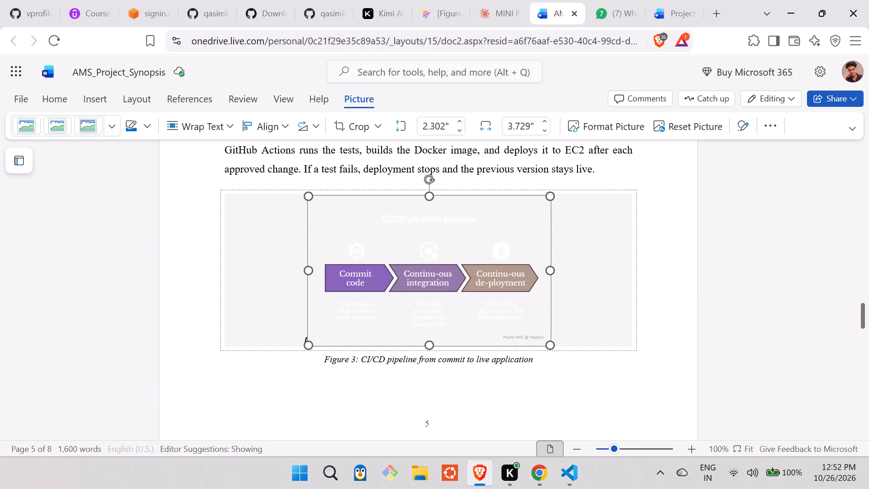
pyautogui.rightClick(485, 255)
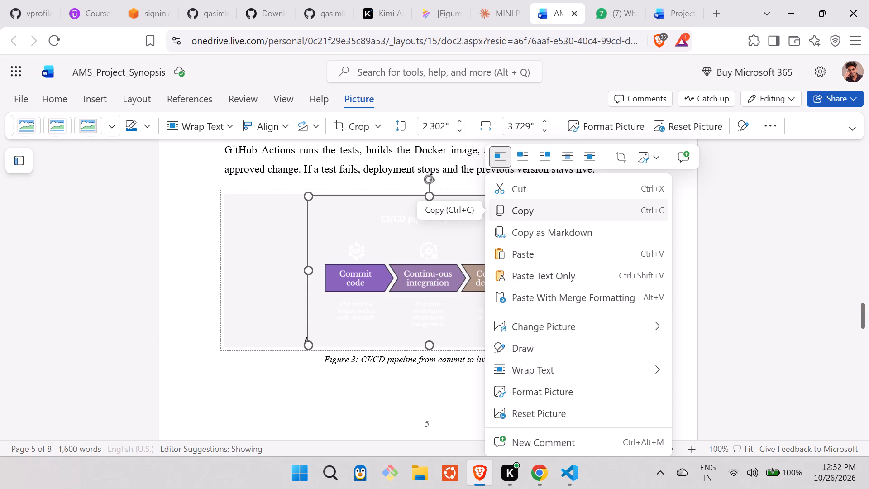
pyautogui.click(609, 128)
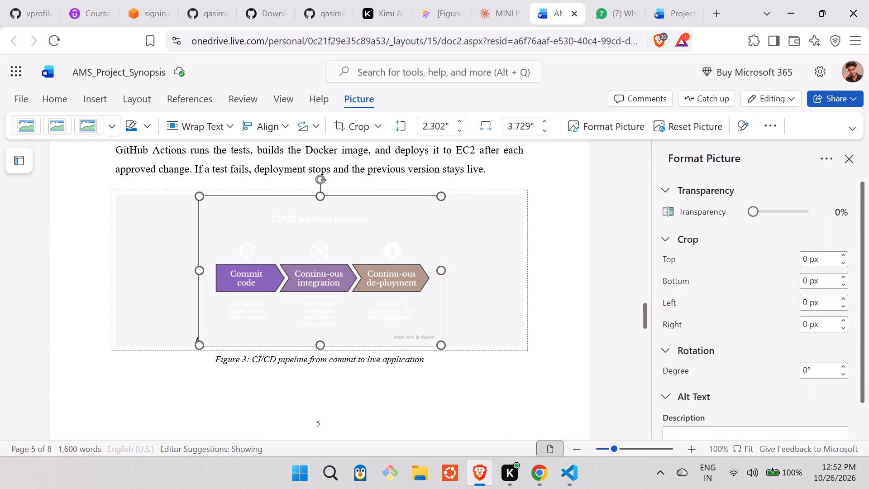
pyautogui.click(770, 214)
pyautogui.click(774, 213)
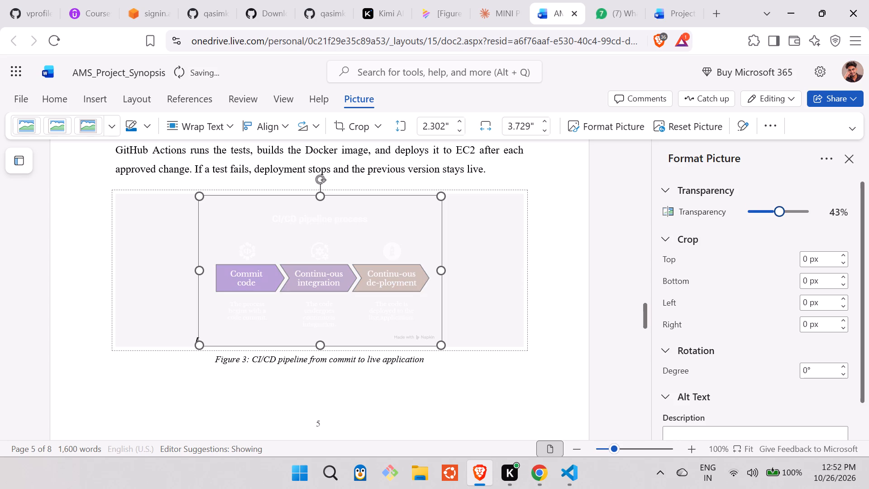
pyautogui.click(770, 208)
pyautogui.doubleClick(753, 211)
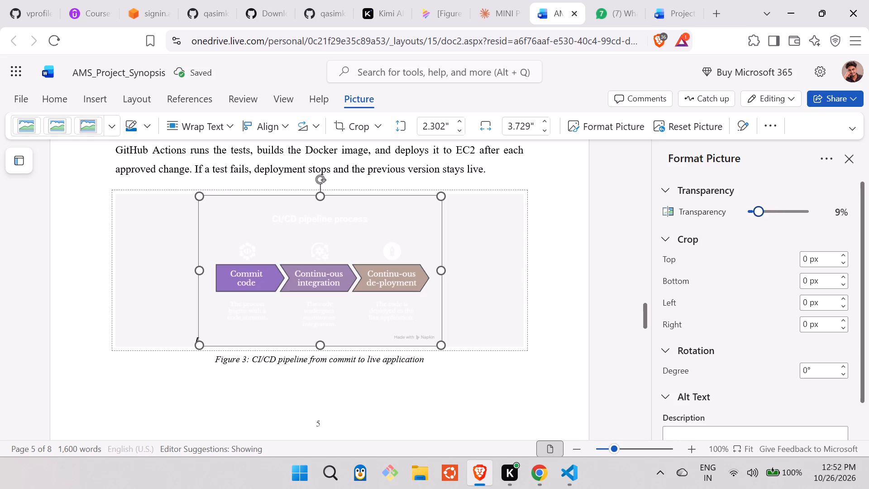
pyautogui.scroll(-1, 746, 254)
pyautogui.scroll(1, 746, 254)
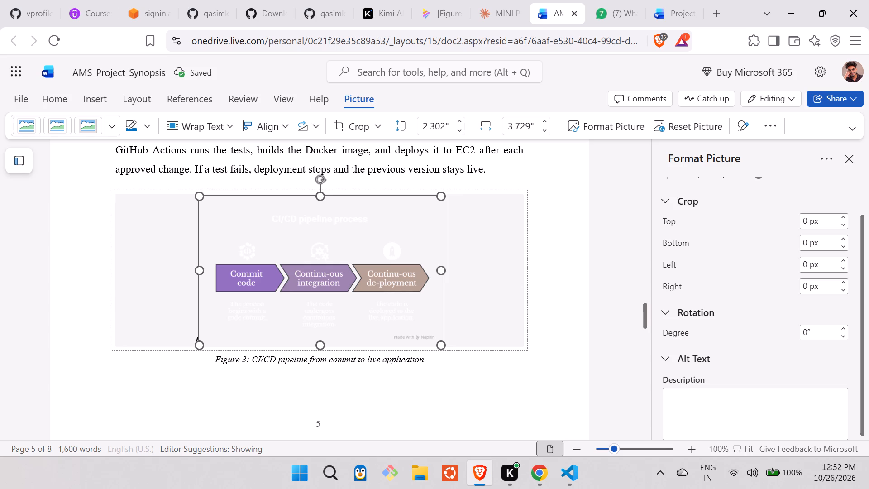
pyautogui.click(857, 161)
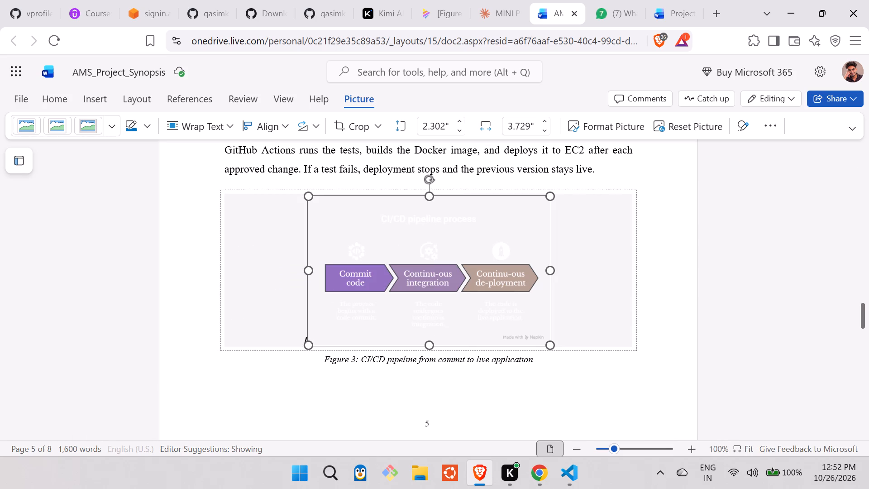
# Shrink the CI/CD pipeline picture proportionally to about 1.62" high by 2.63" wide.
pyautogui.moveTo(549, 345); pyautogui.dragTo(539, 339)
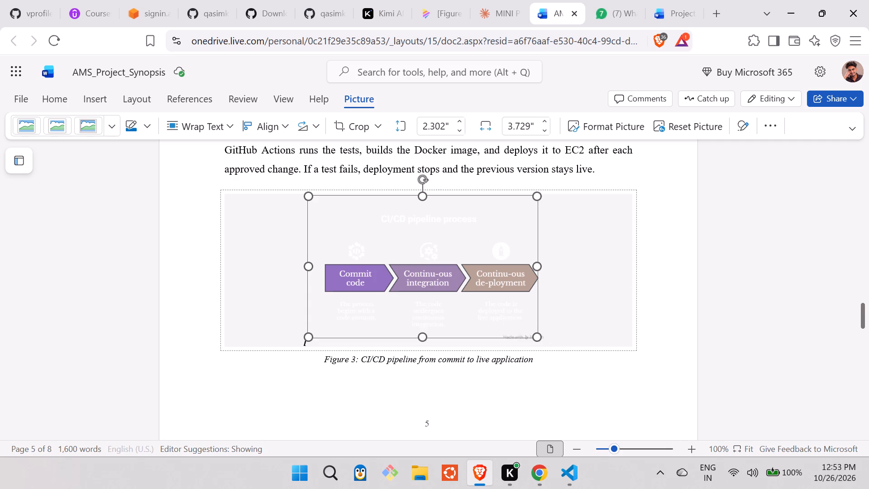
pyautogui.moveTo(539, 339); pyautogui.dragTo(501, 316)
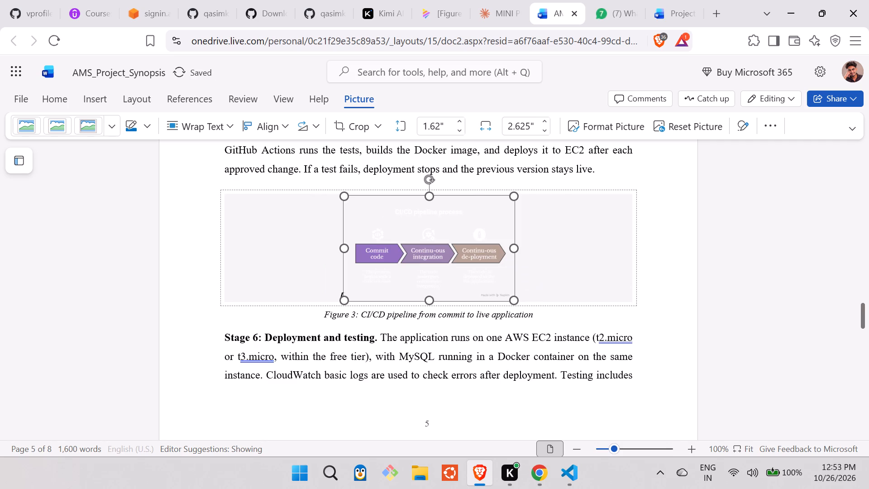
# Remove the "Figure 3: " prefix from the caption below the pipeline picture, so it starts with "CI/CD pipeline".
pyautogui.click(361, 312)
pyautogui.press('BackSpace')
pyautogui.press('BackSpace')
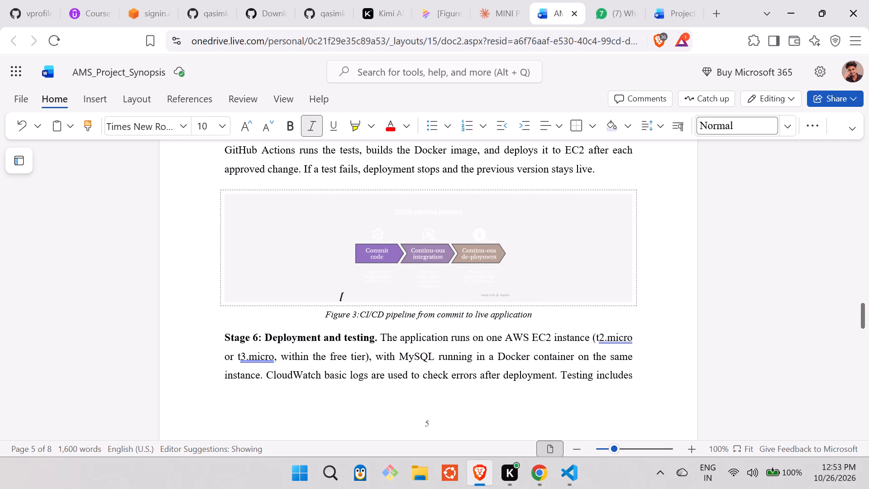
pyautogui.press('BackSpace')
pyautogui.press('BackSpace')
pyautogui.press('BackSpace')
pyautogui.press('BackSpace')
pyautogui.press('BackSpace')
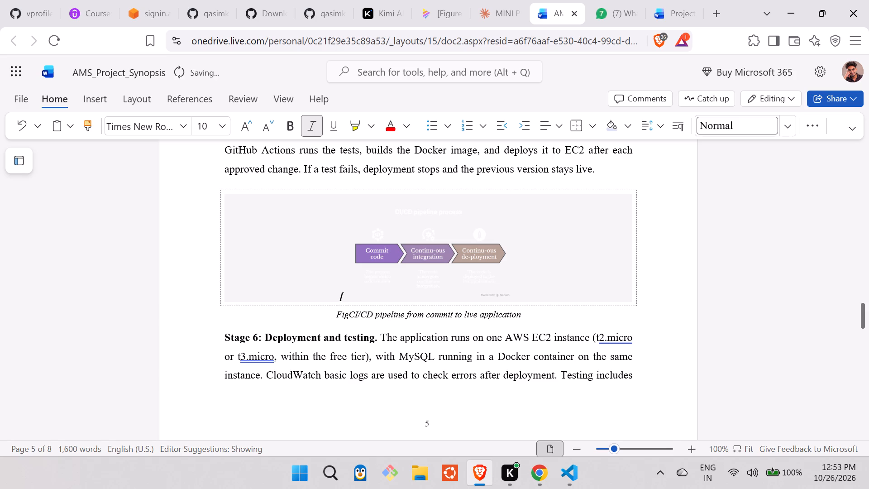
pyautogui.press('BackSpace')
pyautogui.press('BackSpace')
pyautogui.press('BackSpace')
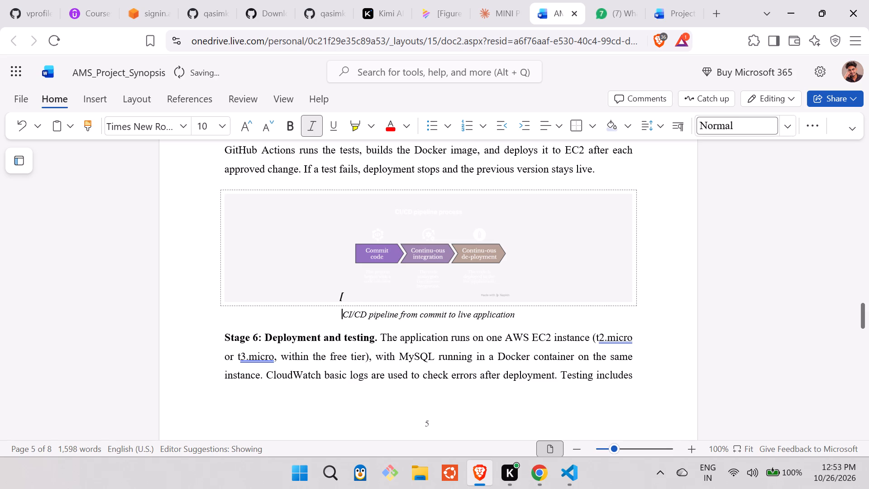
# Review the page layout from the CI/CD pipeline picture back to the teacher dashboard screenshot and down again.
pyautogui.scroll(2, 191, 295)
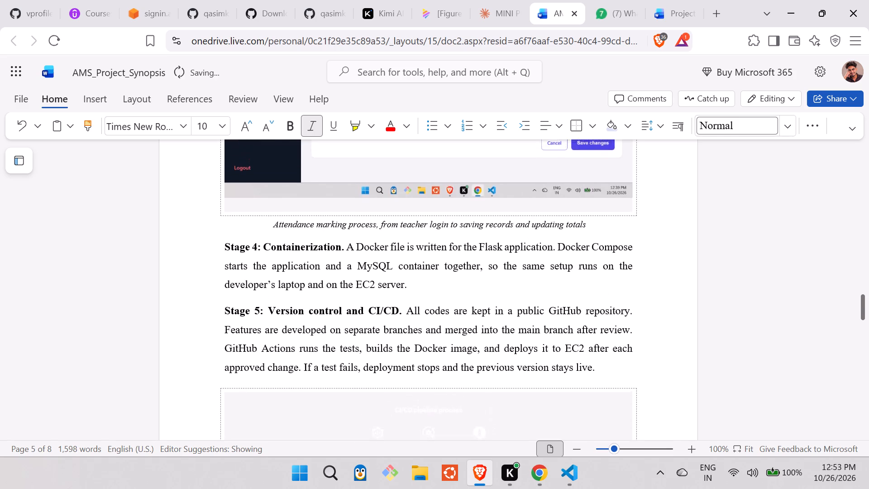
pyautogui.scroll(4, 191, 295)
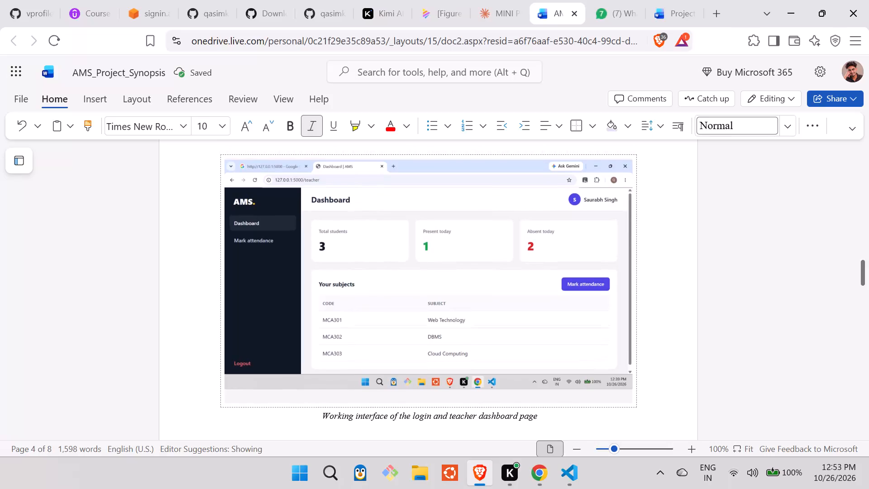
pyautogui.scroll(-5, 191, 295)
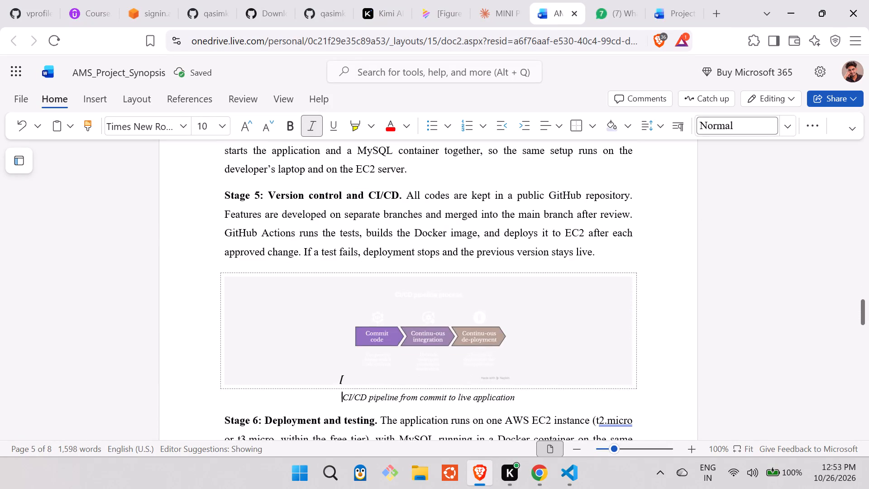
# Review the rest of the synopsis from the CI/CD pipeline picture through the timeline, requirements tables and outcomes to the references.
pyautogui.scroll(2, 191, 295)
pyautogui.scroll(-1, 191, 295)
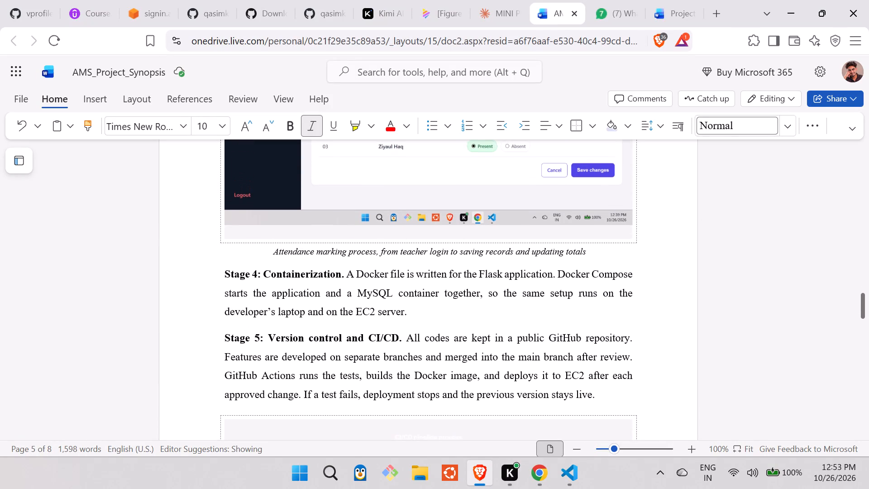
pyautogui.scroll(-1, 191, 295)
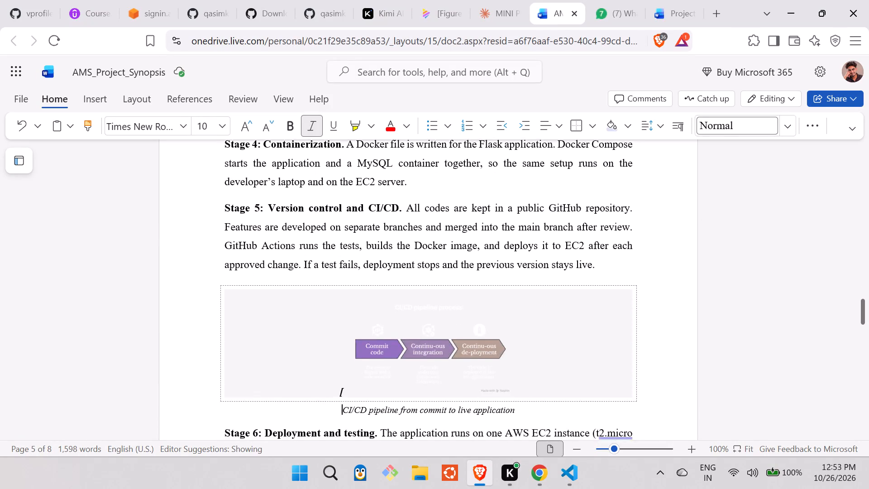
pyautogui.scroll(-1, 191, 295)
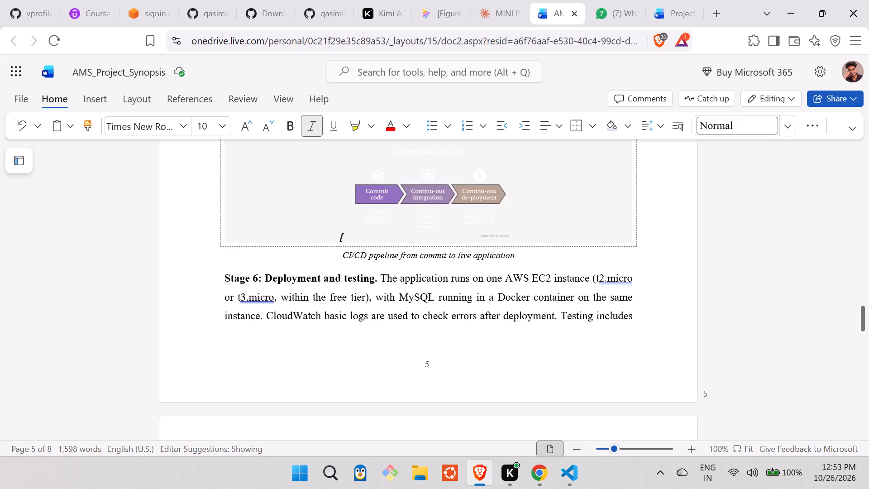
pyautogui.scroll(1, 191, 295)
pyautogui.scroll(-1, 191, 295)
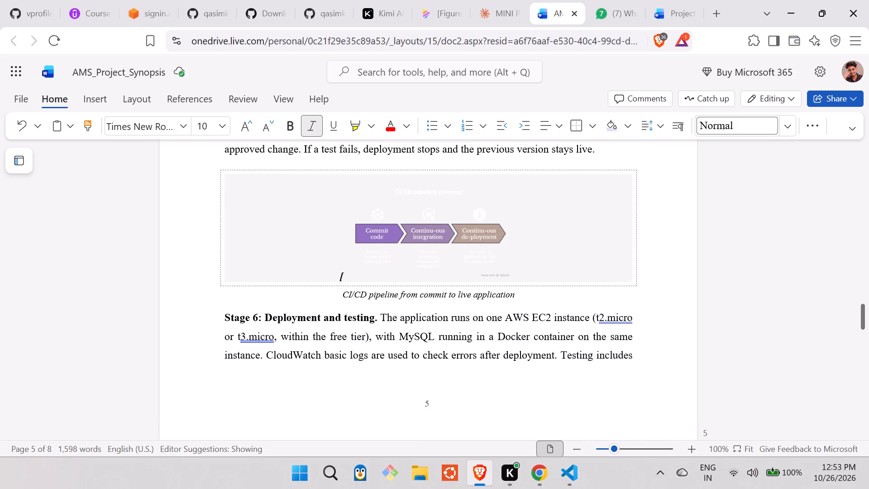
pyautogui.scroll(-3, 191, 295)
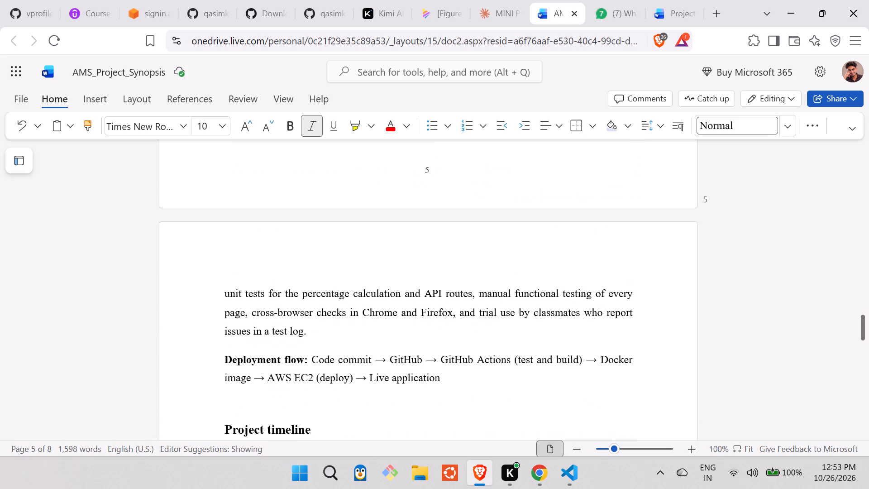
pyautogui.scroll(-2, 191, 295)
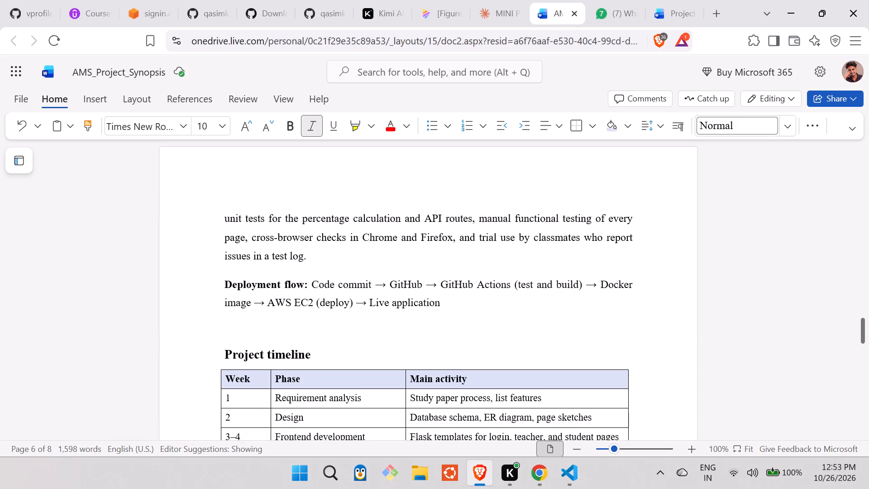
pyautogui.scroll(-4, 191, 295)
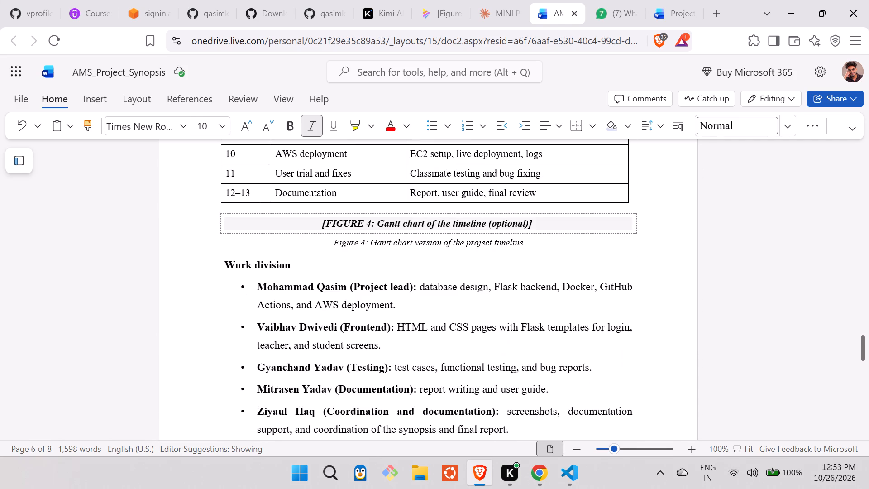
pyautogui.scroll(-2, 191, 295)
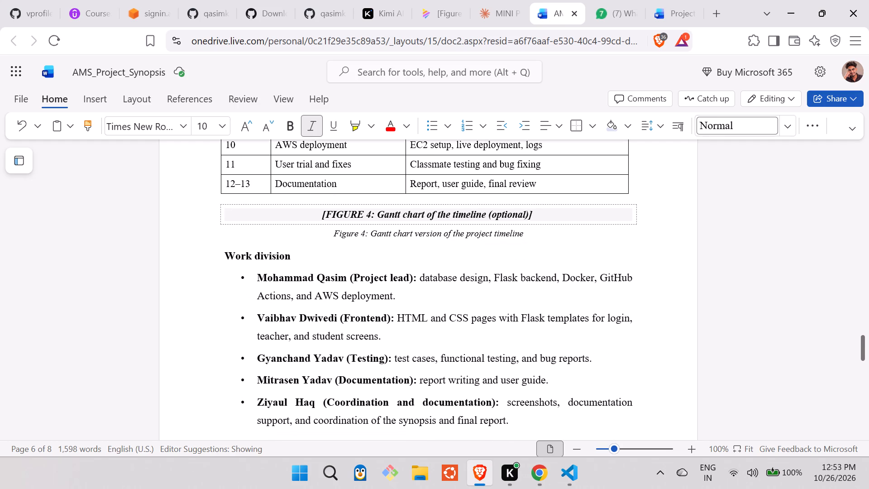
pyautogui.scroll(-3, 191, 295)
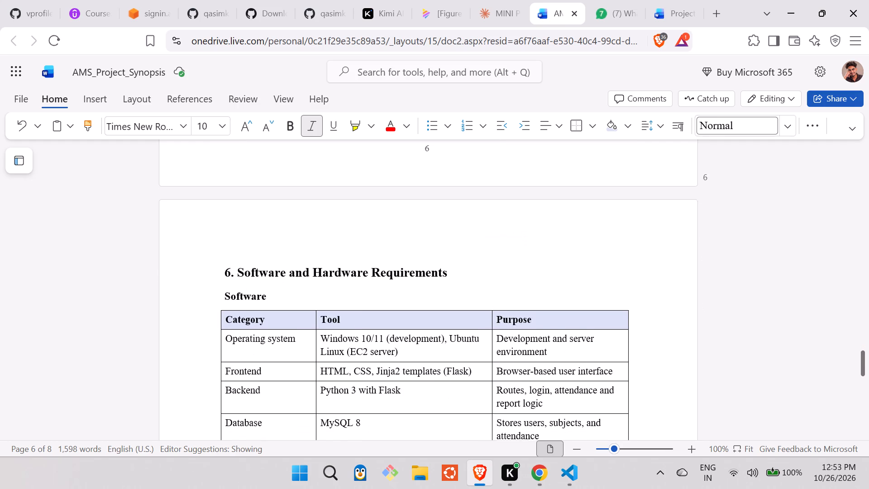
pyautogui.scroll(-4, 191, 295)
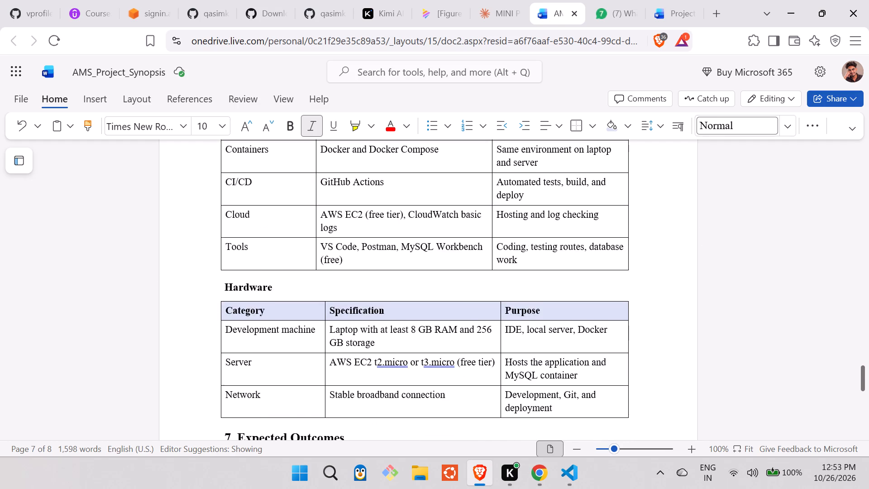
pyautogui.scroll(-5, 191, 295)
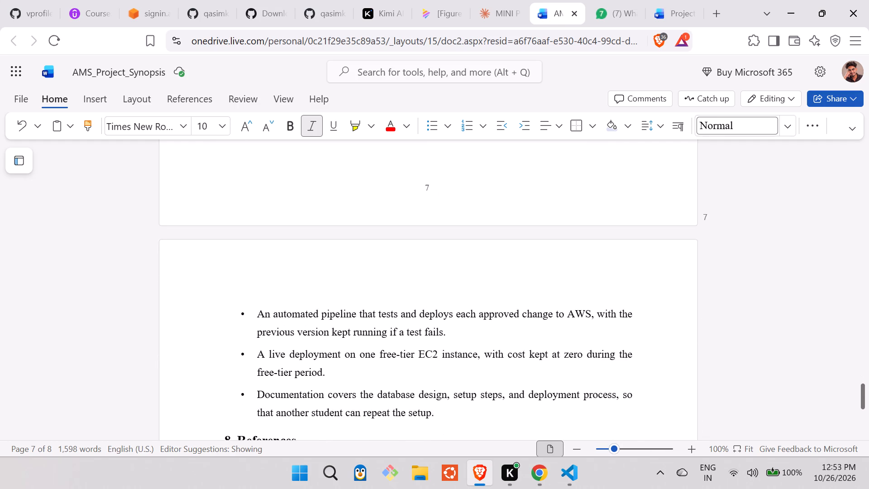
pyautogui.scroll(-2, 191, 295)
pyautogui.hscroll(1, 191, 295)
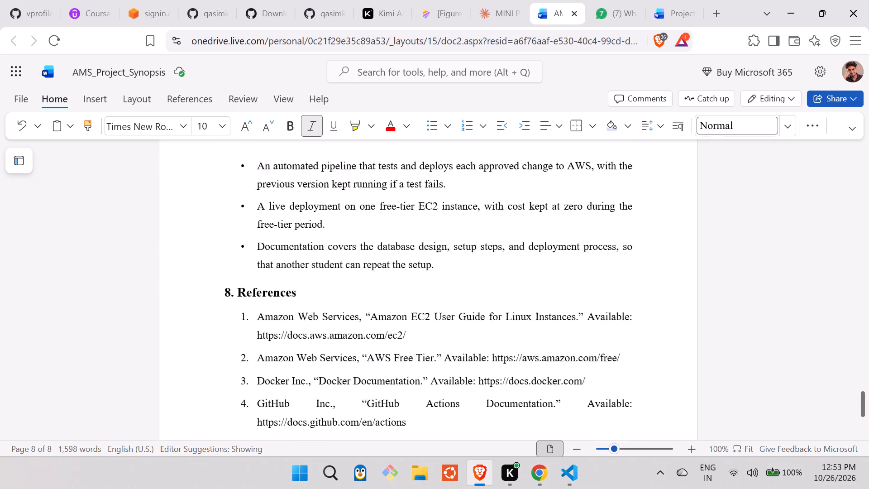
pyautogui.hscroll(1, 191, 295)
pyautogui.scroll(1, 191, 295)
pyautogui.hscroll(1, 191, 295)
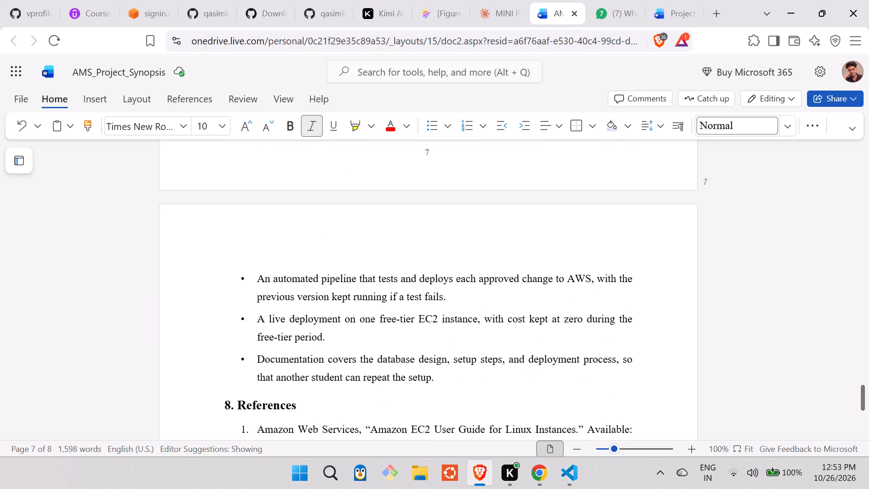
# Insert the picture Screenshot (78) from the Screenshots folder on a new line after the last Expected Outcomes bullet.
pyautogui.scroll(-1, 191, 295)
pyautogui.click(465, 330)
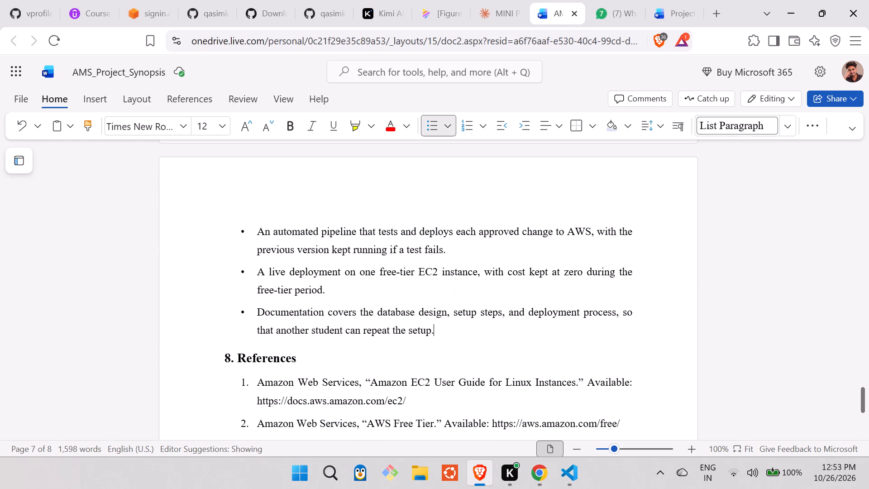
pyautogui.press('Return')
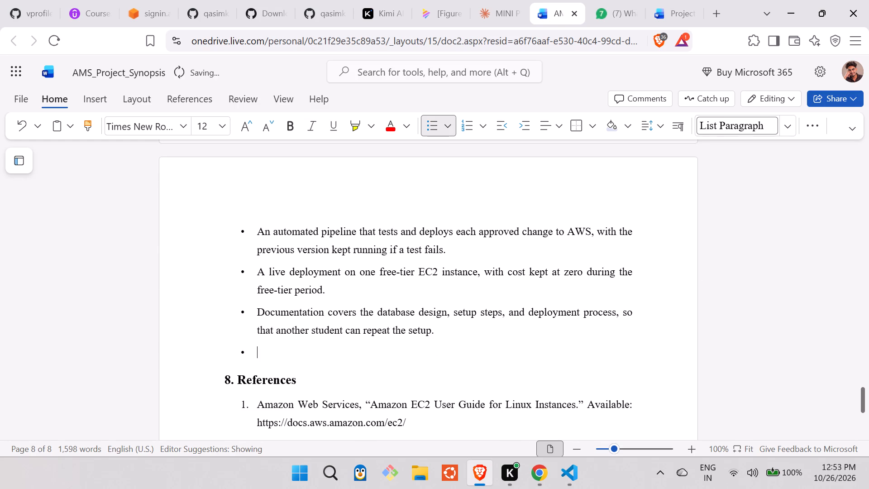
pyautogui.click(103, 100)
pyautogui.click(163, 130)
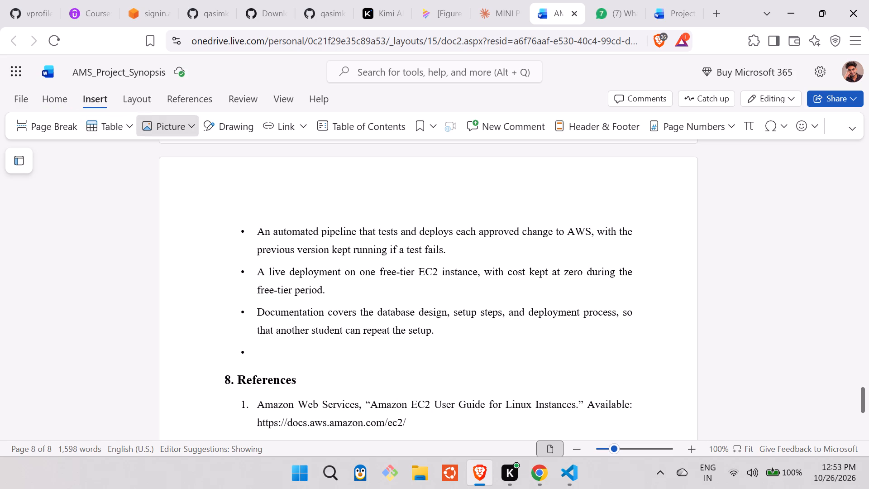
pyautogui.click(205, 173)
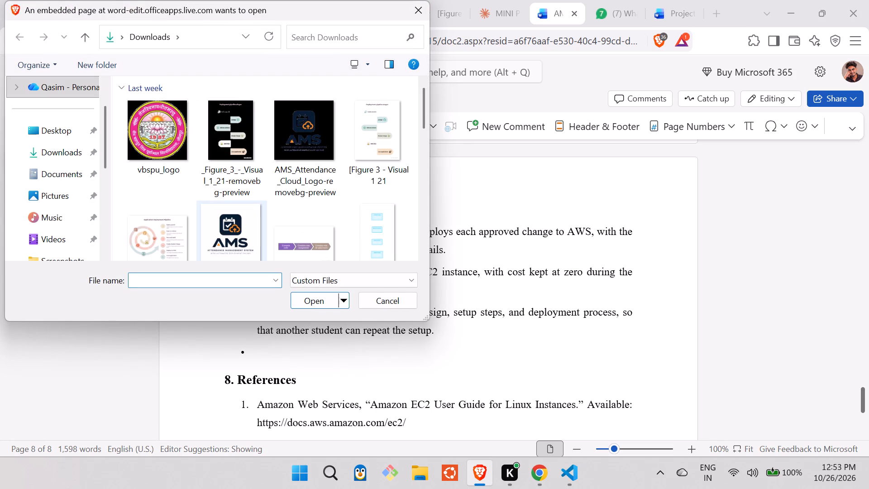
pyautogui.click(71, 192)
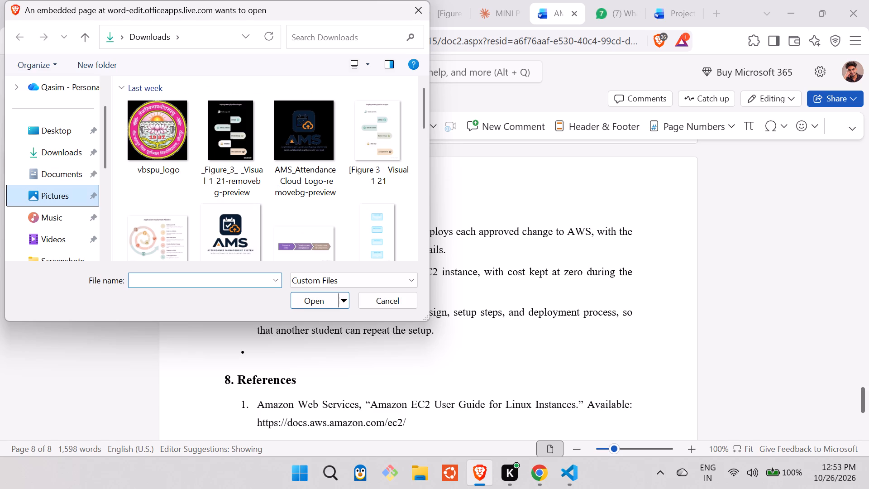
pyautogui.doubleClick(294, 129)
pyautogui.scroll(-6, 294, 129)
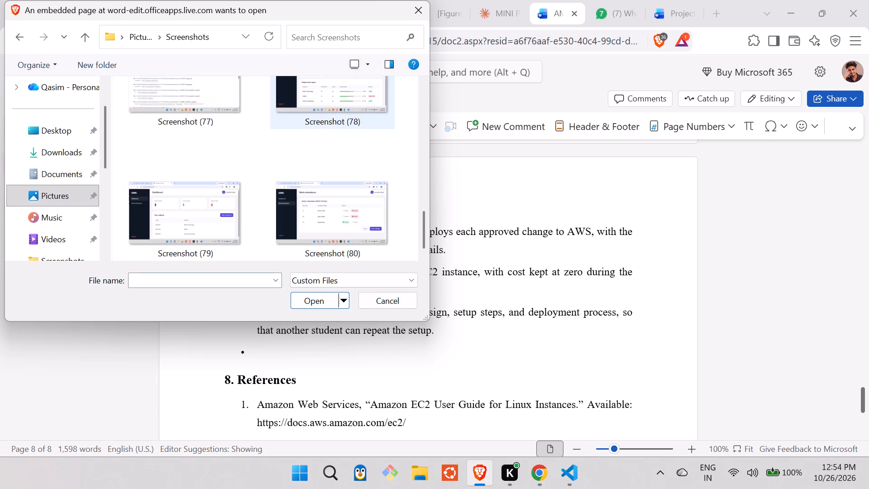
pyautogui.click(337, 116)
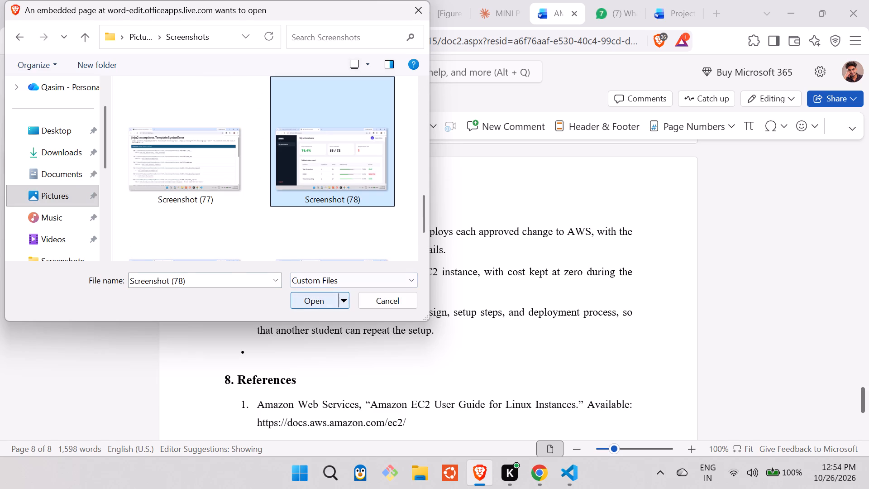
pyautogui.click(315, 300)
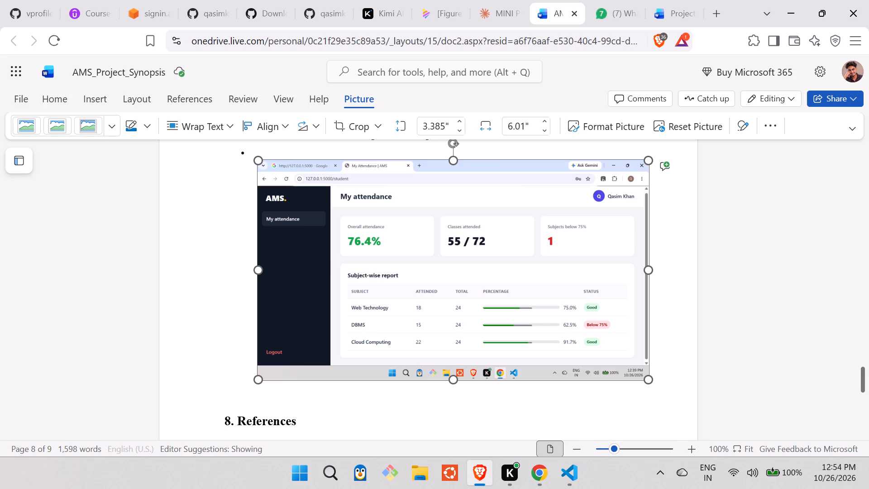
# Remove the bullet from the line holding the student attendance screenshot.
pyautogui.scroll(1, 183, 331)
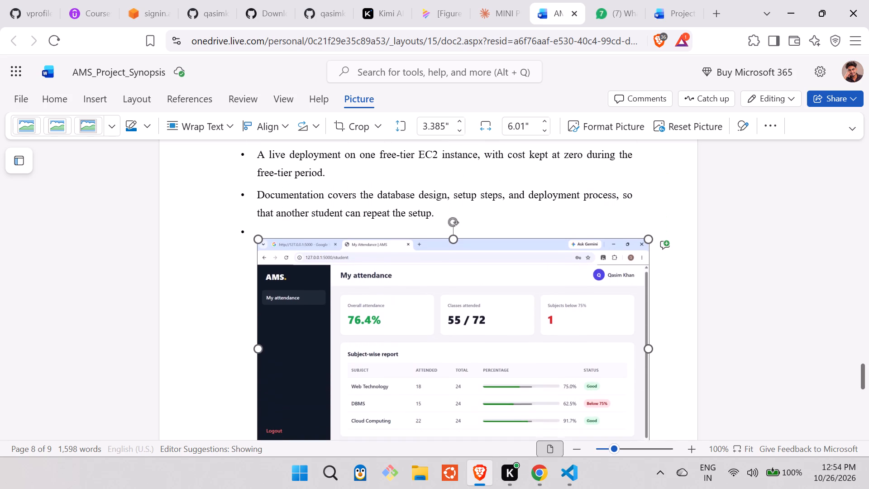
pyautogui.click(246, 237)
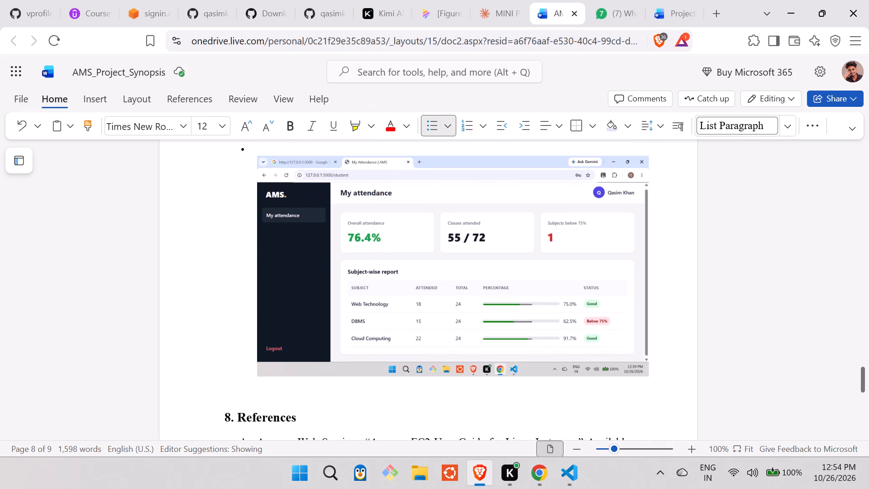
pyautogui.press('Up')
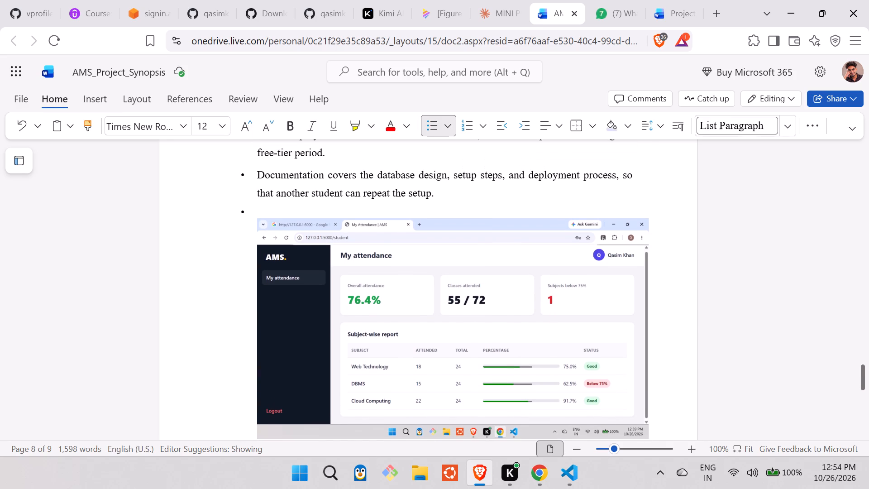
pyautogui.press('BackSpace')
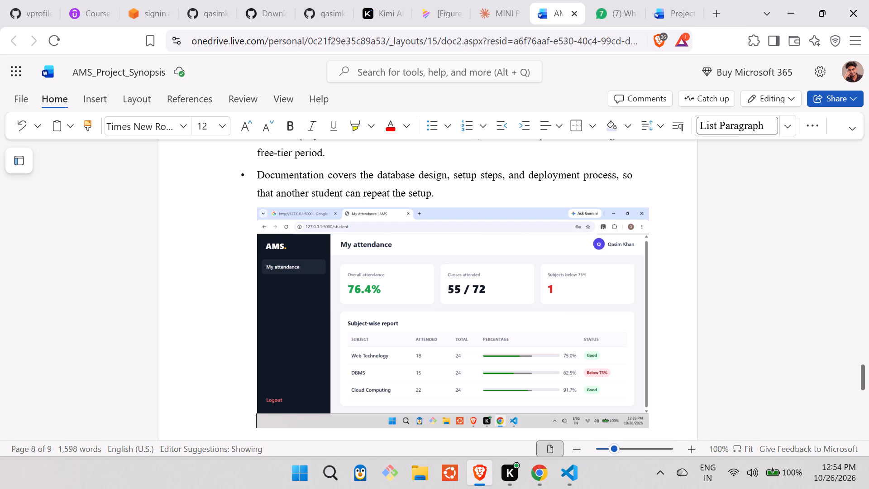
# Remove the list numbering from the first four references, from the Amazon EC2 User Guide to the GitHub Actions Documentation.
pyautogui.scroll(-1, 133, 273)
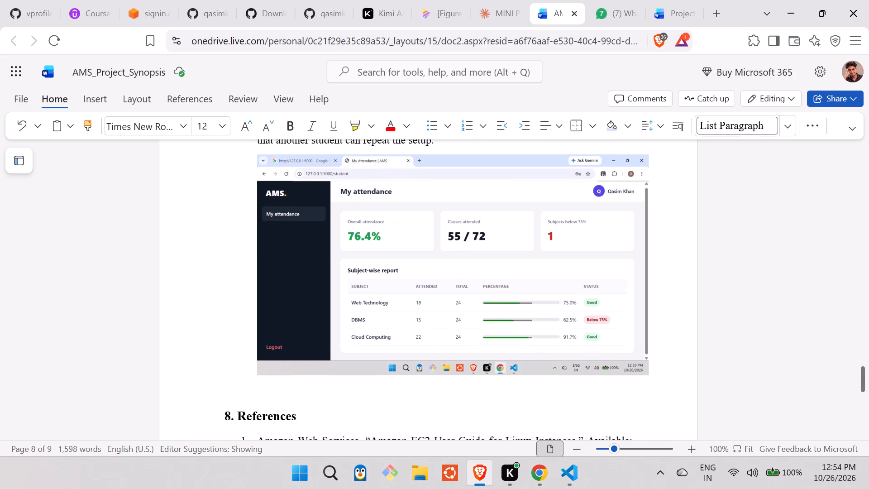
pyautogui.scroll(-3, 133, 273)
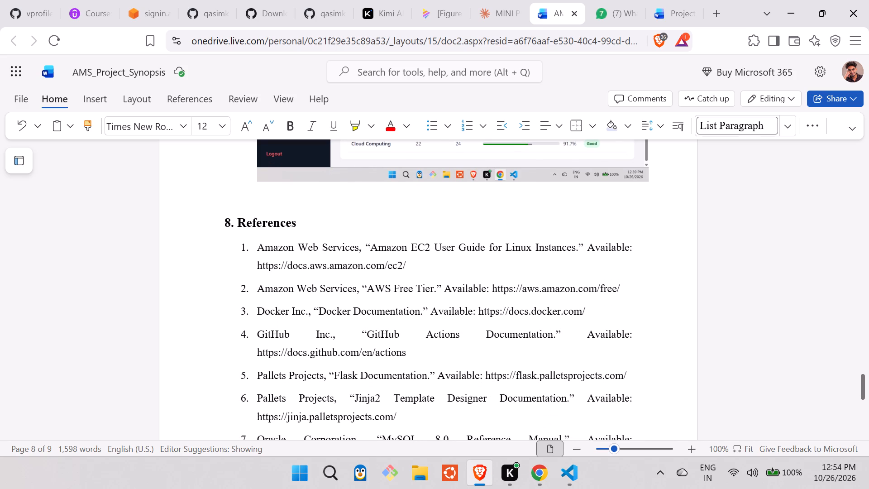
pyautogui.click(243, 249)
pyautogui.press('BackSpace')
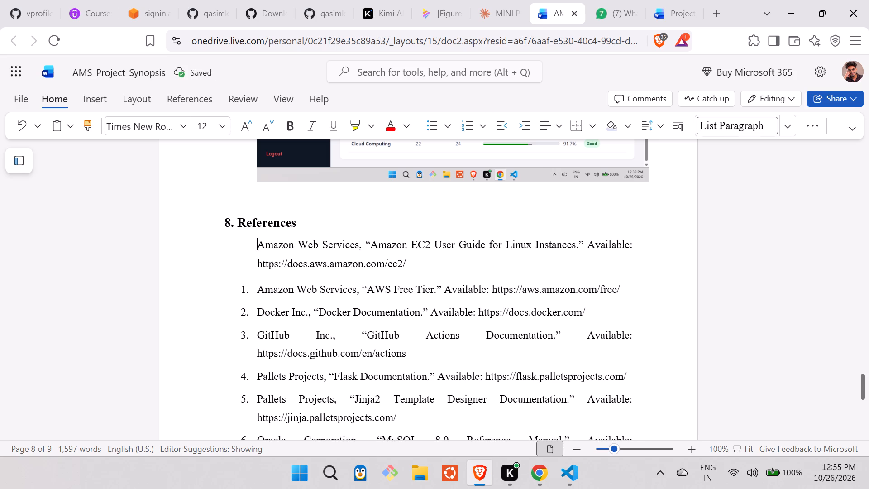
pyautogui.press('Down')
pyautogui.press('Down')
pyautogui.press('BackSpace')
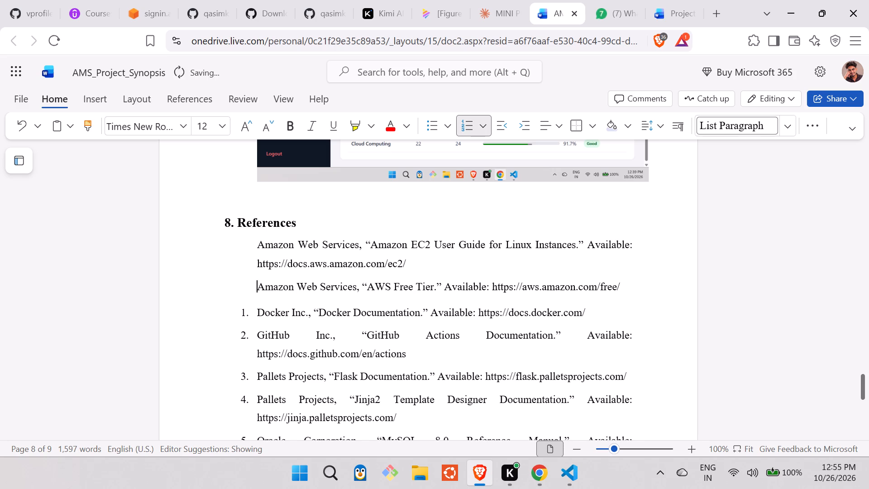
pyautogui.press('Down')
pyautogui.press('BackSpace')
pyautogui.press('Down')
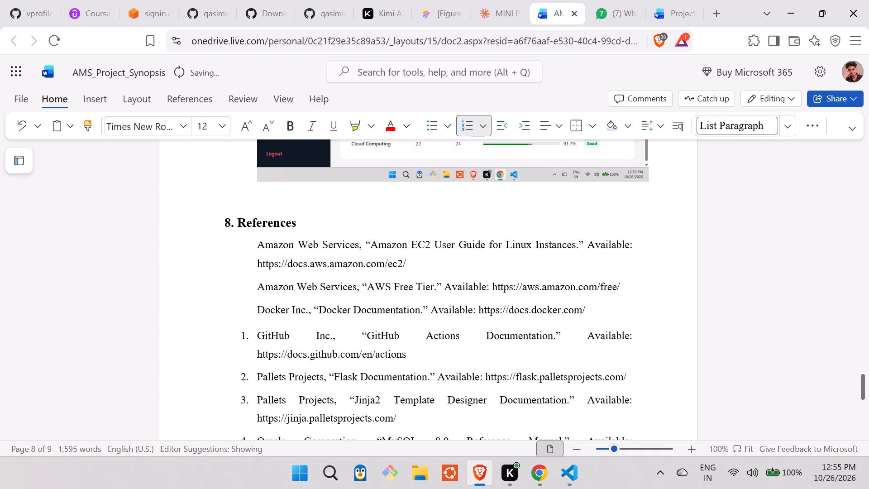
pyautogui.press('BackSpace')
# Remove the list numbering from the remaining references, from the Flask Documentation to the Continuous Delivery book, keeping each on its own line.
pyautogui.press('Down')
pyautogui.press('Down')
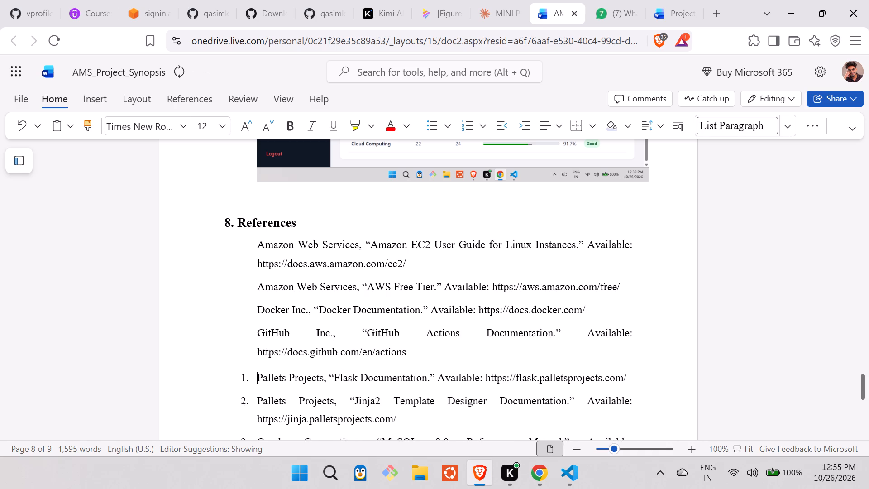
pyautogui.press('BackSpace')
pyautogui.press('Down')
pyautogui.press('BackSpace')
pyautogui.press('Down')
pyautogui.press('Down')
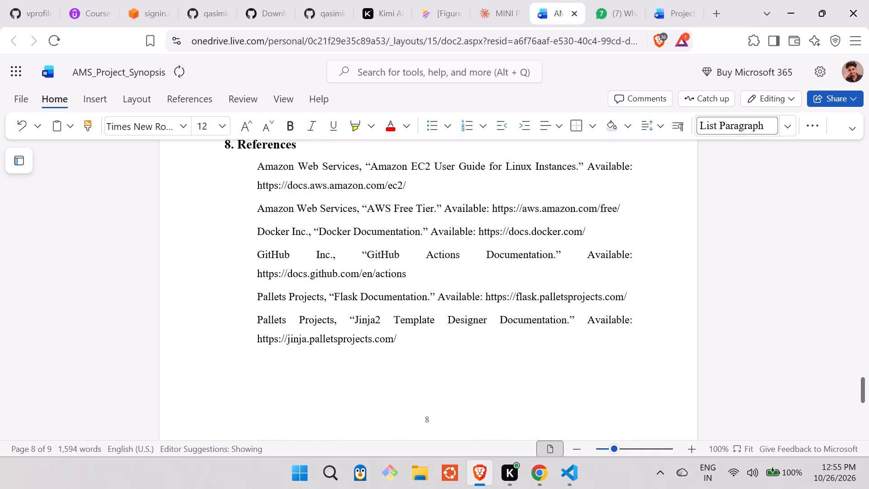
pyautogui.press('BackSpace')
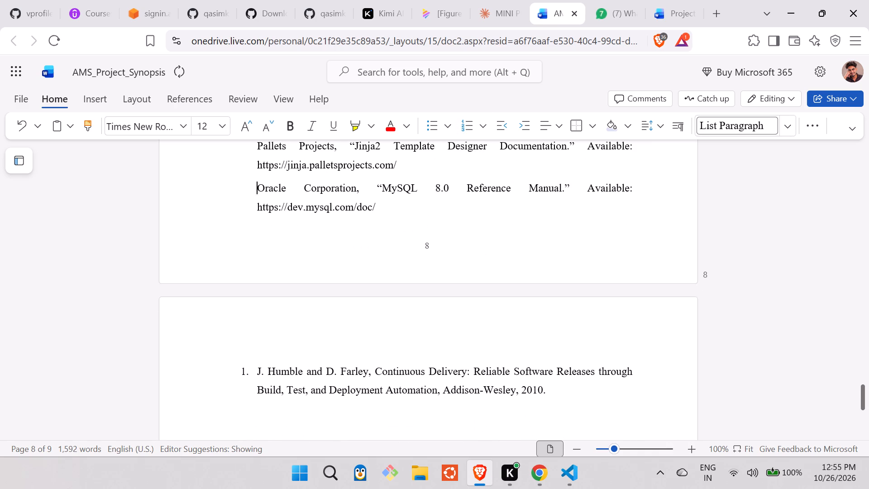
pyautogui.press('Down')
pyautogui.press('Down')
pyautogui.press('BackSpace')
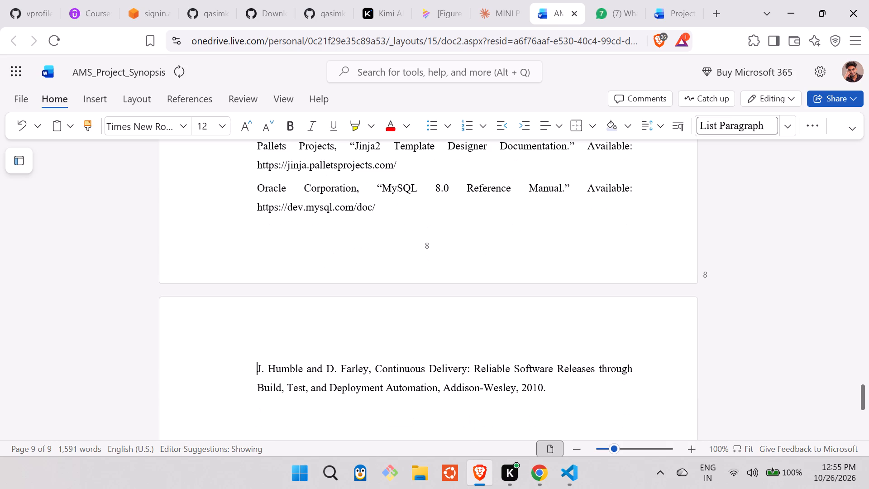
pyautogui.press('BackSpace')
pyautogui.press('BackSpace')
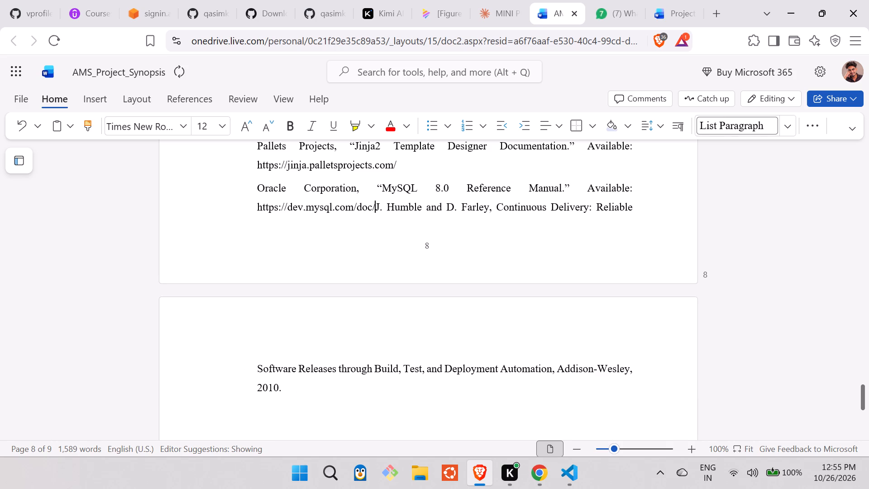
pyautogui.press('Return')
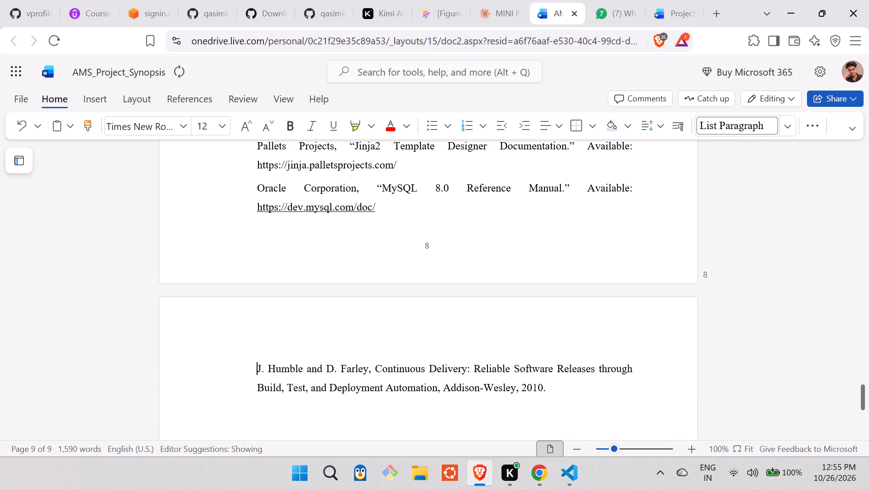
# Delete the whole Pallets Projects "Jinja2 Template Designer Documentation" entry from the references.
pyautogui.scroll(1, 244, 249)
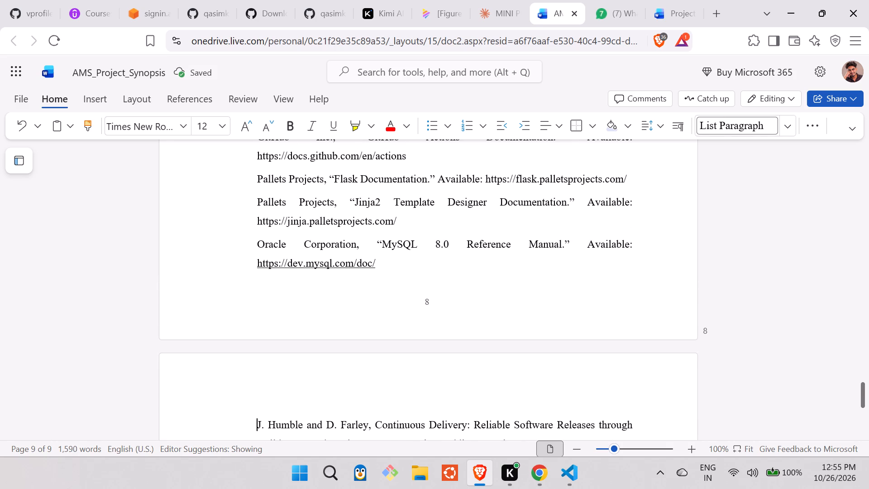
pyautogui.moveTo(400, 221); pyautogui.dragTo(280, 210)
pyautogui.hscroll(-1, 390, 220)
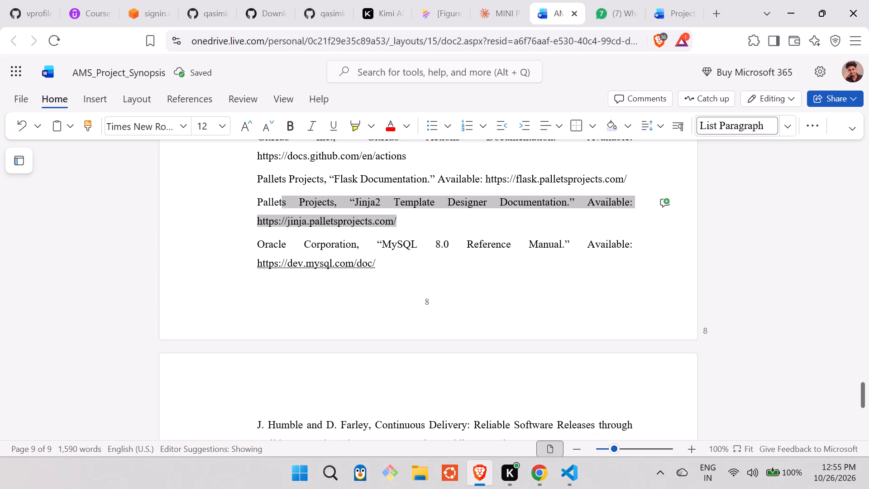
pyautogui.hscroll(-1, 280, 210)
pyautogui.moveTo(280, 210); pyautogui.dragTo(258, 210)
pyautogui.press('BackSpace')
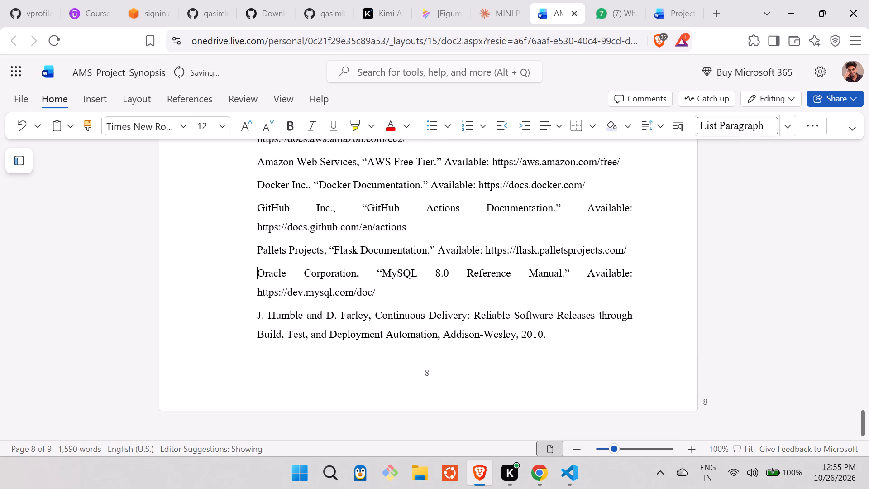
pyautogui.click(109, 301)
# Review the synopsis backwards from the references through the expected outcomes, requirements tables and work division to the project timeline.
pyautogui.scroll(1, 412, 332)
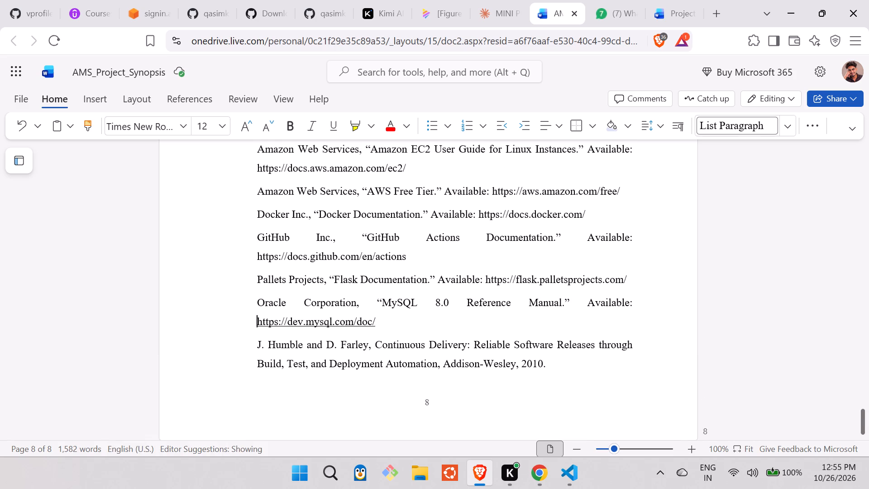
pyautogui.scroll(3, 412, 332)
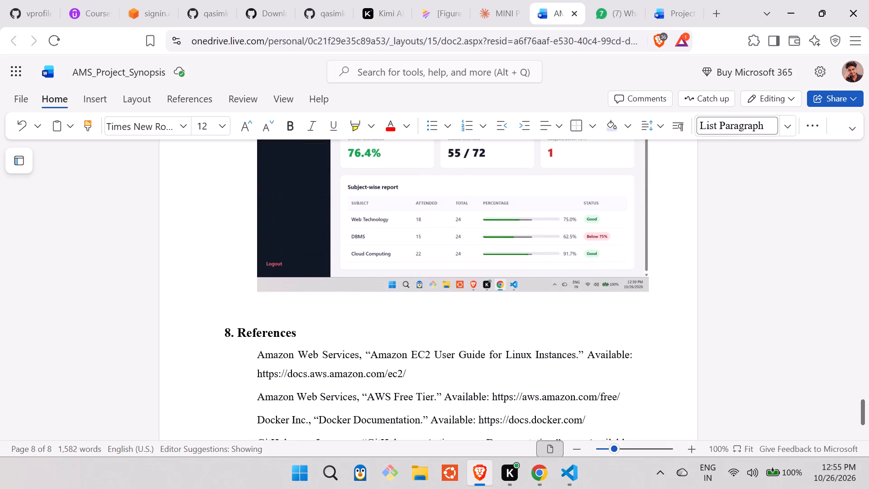
pyautogui.scroll(1, 412, 332)
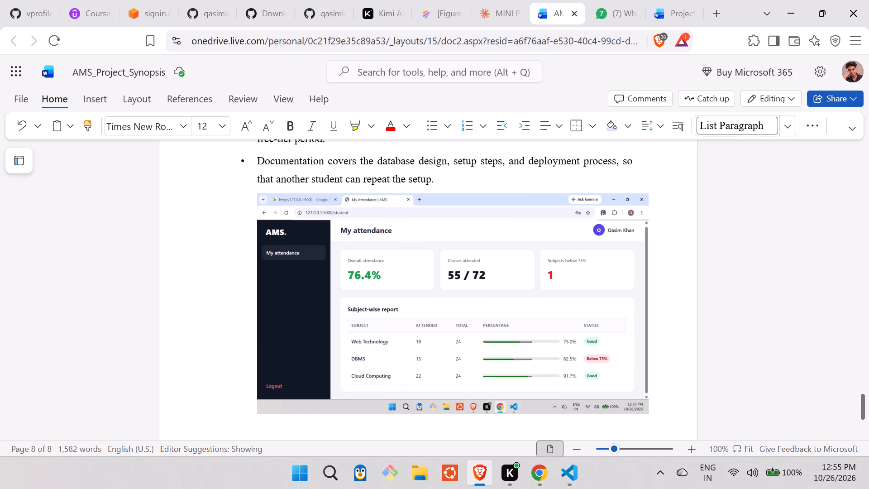
pyautogui.scroll(-4, 202, 328)
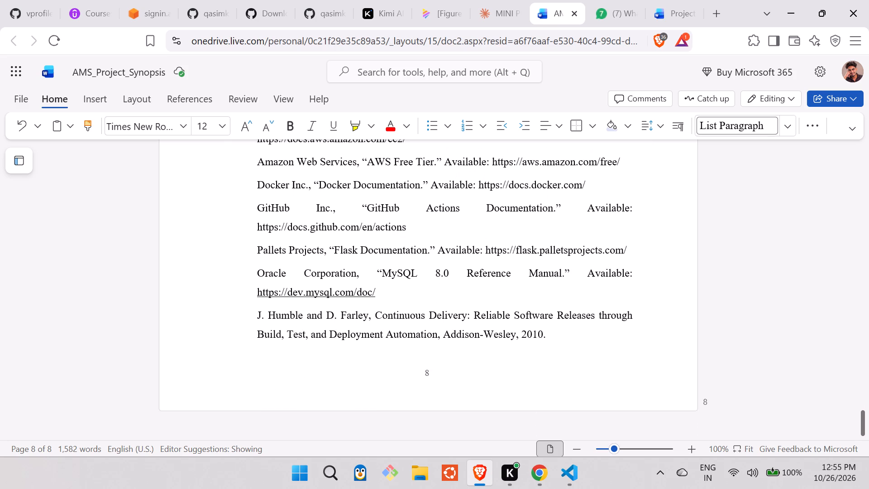
pyautogui.scroll(3, 202, 328)
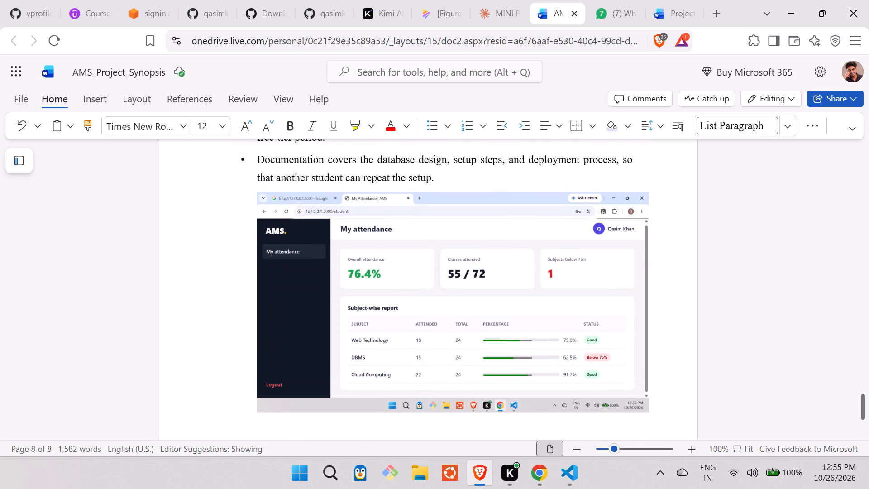
pyautogui.scroll(2, 202, 328)
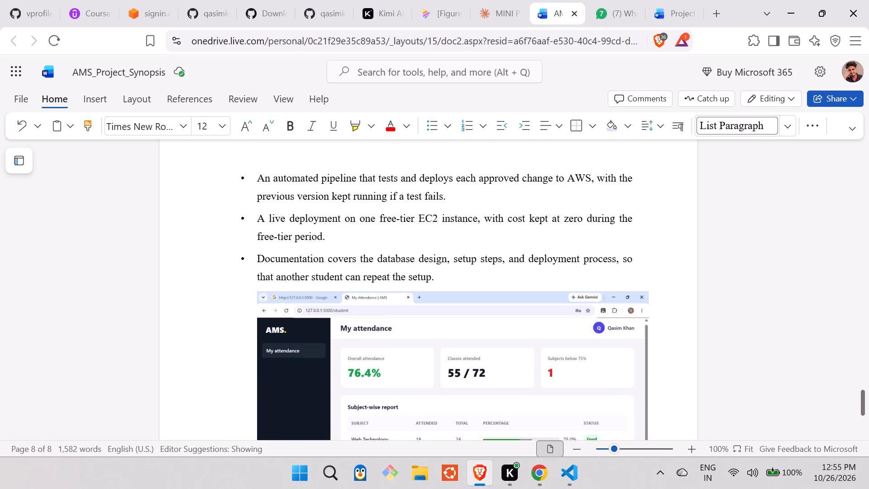
pyautogui.scroll(4, 202, 328)
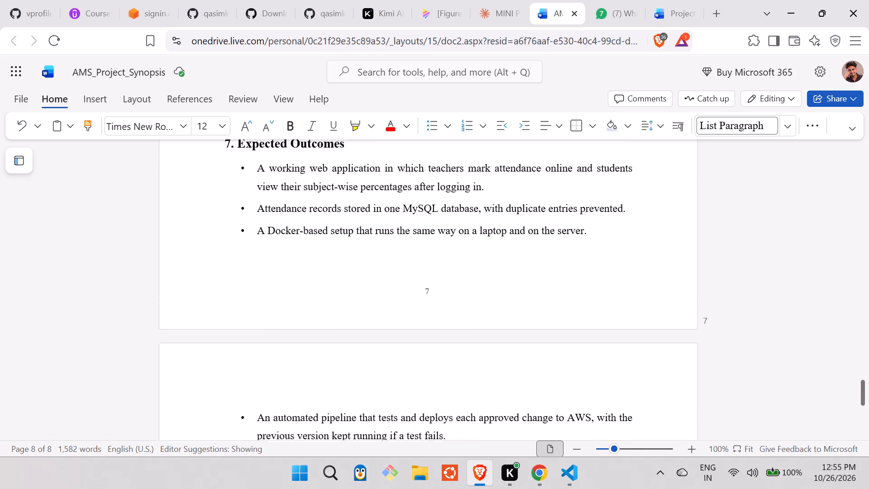
pyautogui.scroll(4, 202, 328)
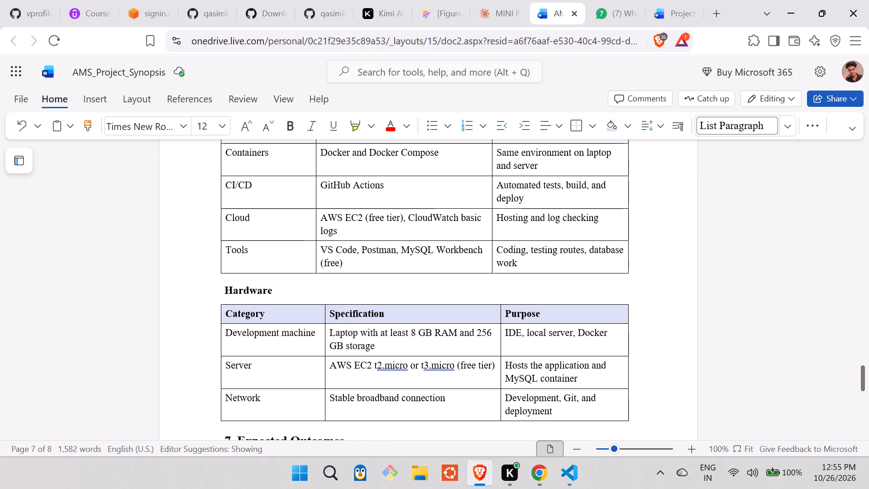
pyautogui.scroll(2, 202, 328)
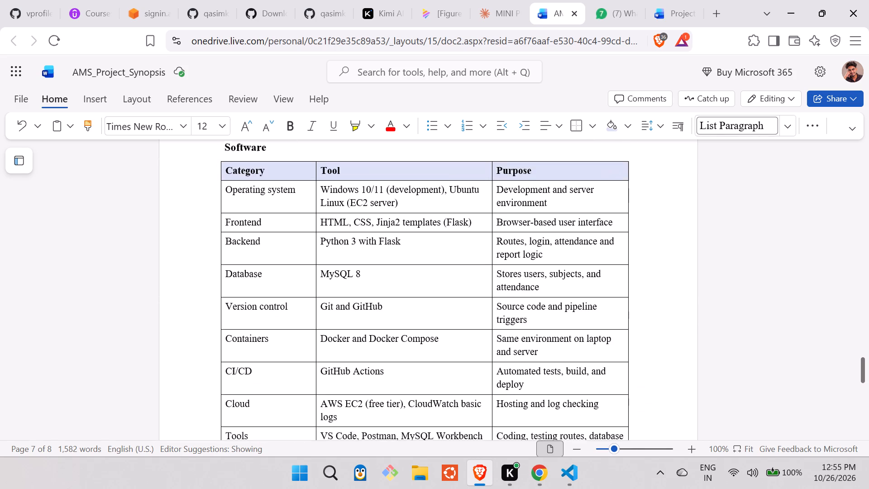
pyautogui.scroll(4, 202, 328)
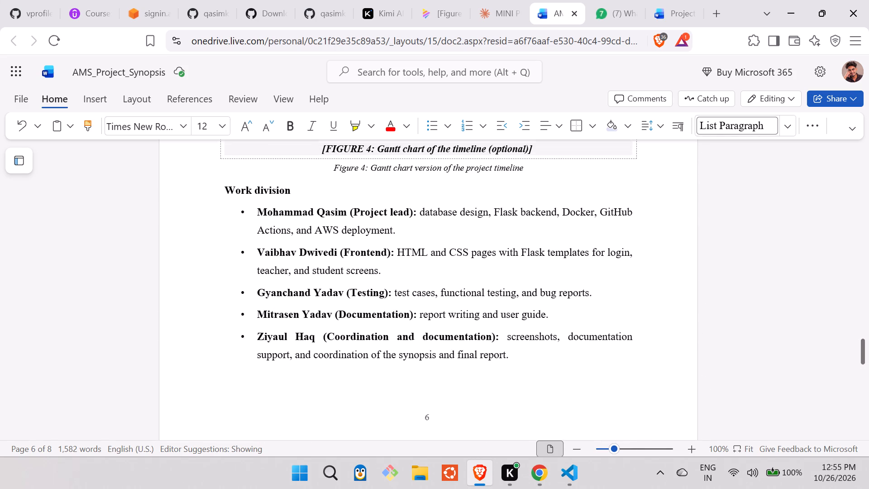
pyautogui.scroll(1, 202, 328)
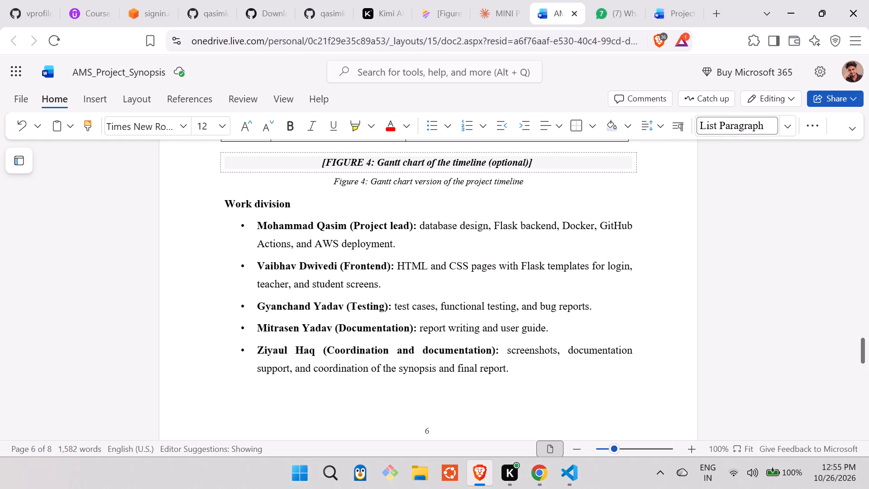
pyautogui.scroll(1, 202, 328)
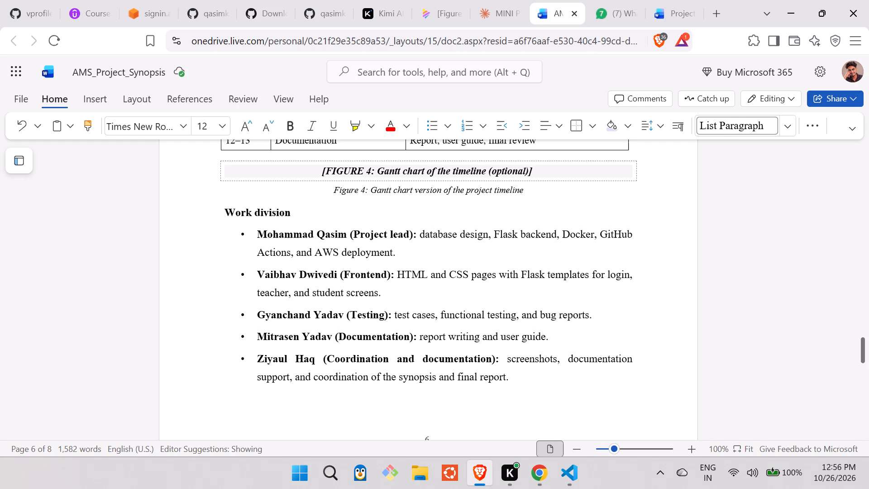
pyautogui.scroll(4, 202, 328)
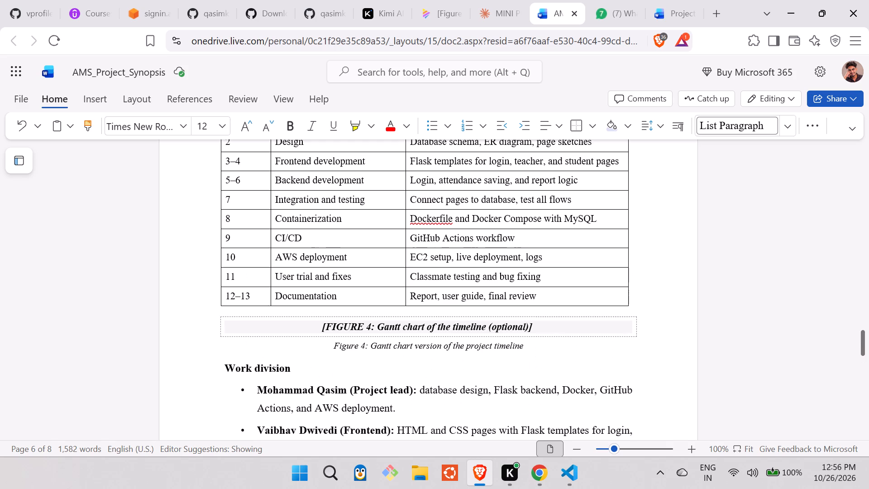
pyautogui.scroll(1, 202, 328)
pyautogui.scroll(-2, 202, 328)
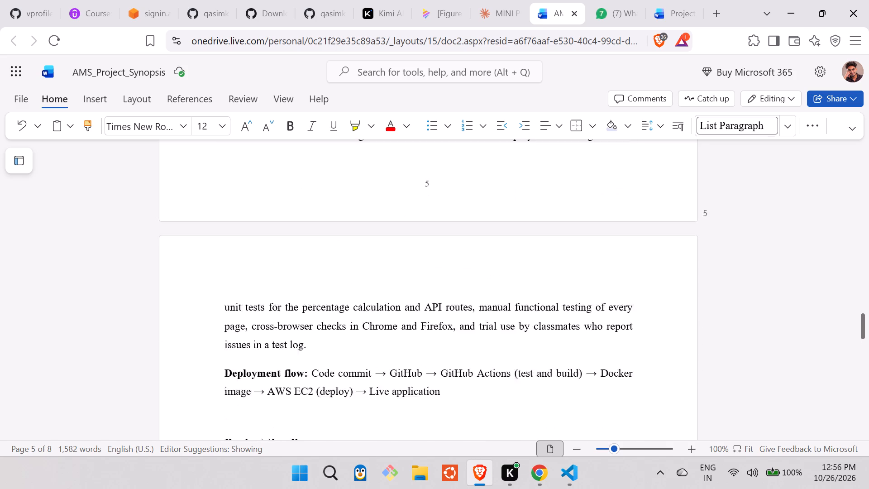
pyautogui.scroll(-3, 202, 328)
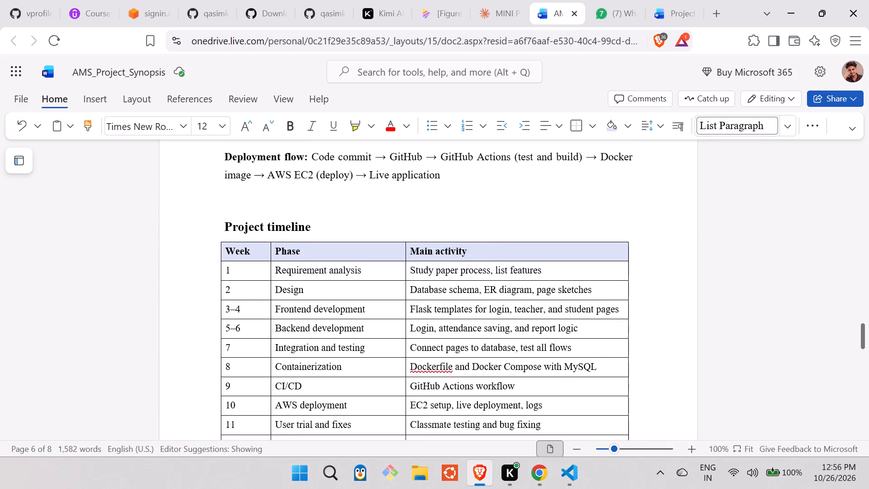
pyautogui.scroll(-2, 202, 328)
pyautogui.scroll(1, 202, 328)
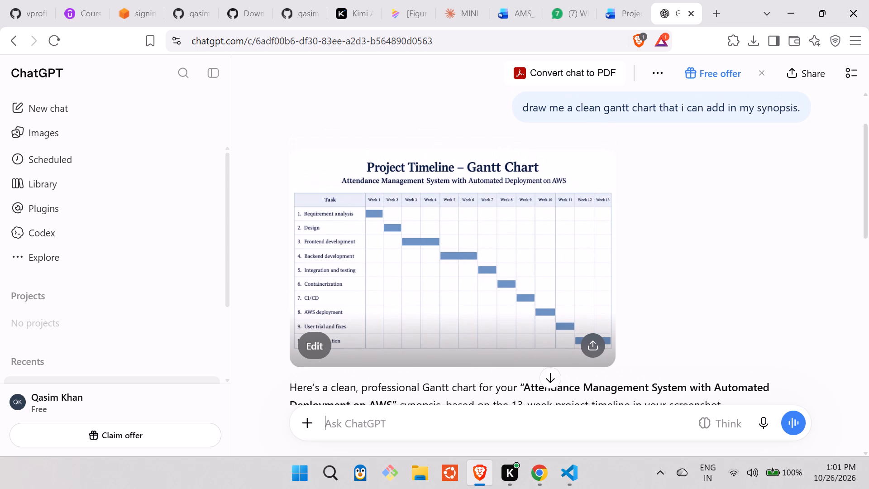
# In the AMS_Project_Synopsis document, delete the "Figure 4:" prefix from the Gantt chart caption under the project timeline table.
pyautogui.click(620, 19)
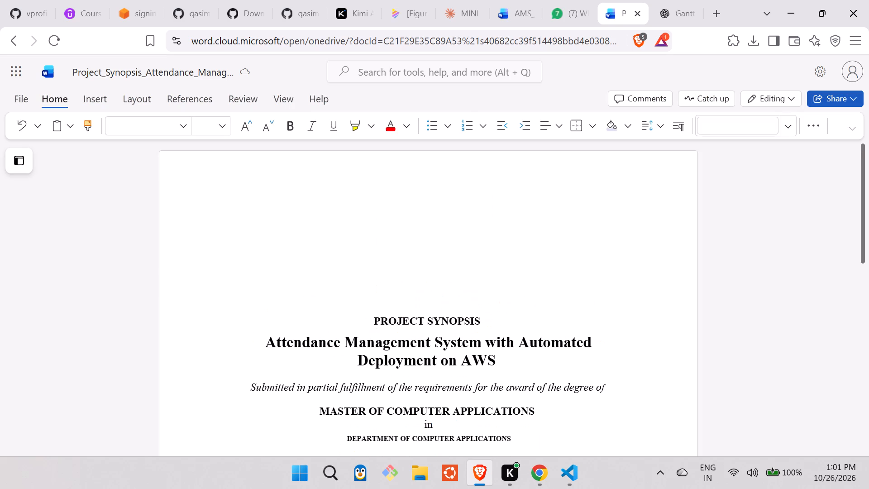
pyautogui.click(510, 14)
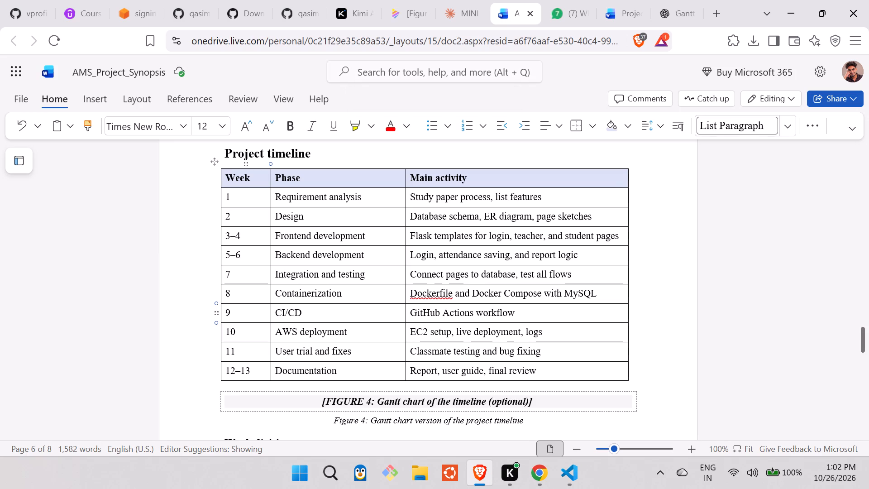
pyautogui.click(368, 424)
pyautogui.press('BackSpace')
pyautogui.press('BackSpace')
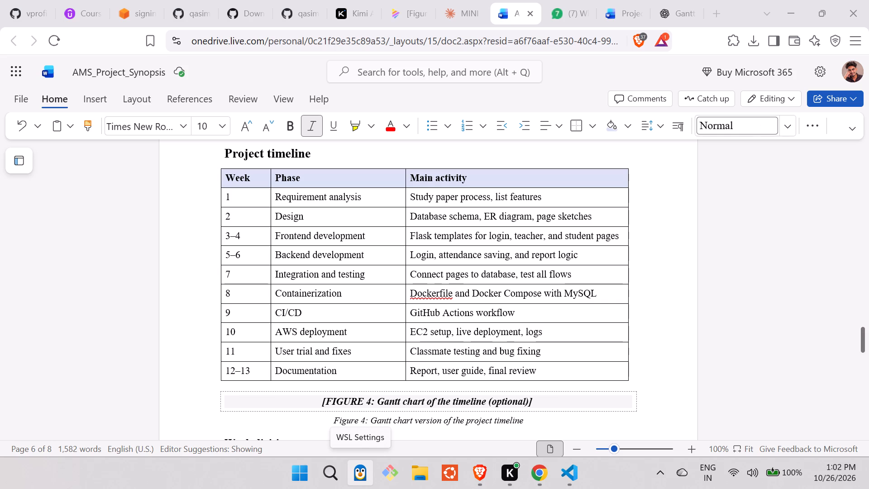
pyautogui.press('BackSpace')
pyautogui.press('BackSpace')
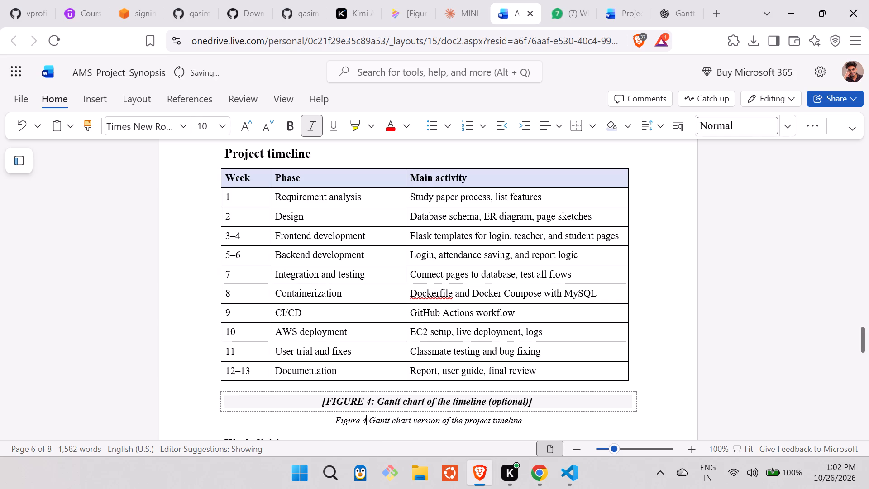
pyautogui.press('BackSpace')
pyautogui.press('BackSpace')
pyautogui.press('BackSpace')
pyautogui.press('BackSpace')
pyautogui.press('BackSpace')
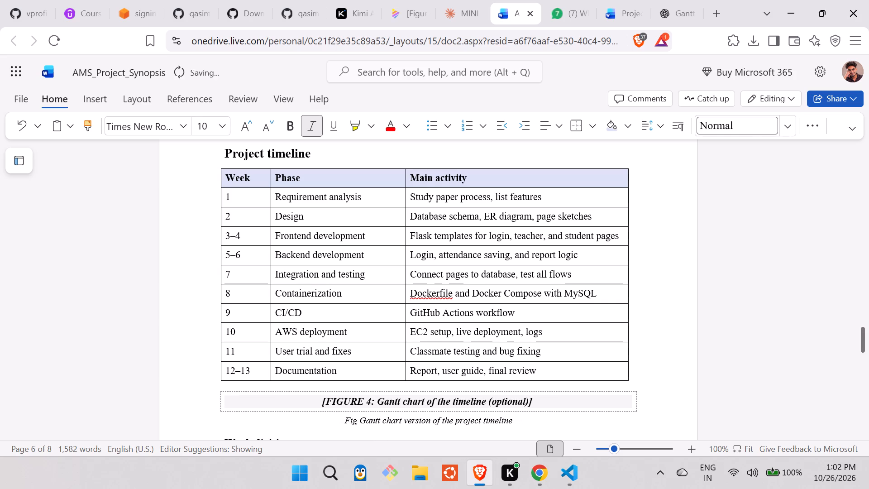
pyautogui.press('BackSpace')
pyautogui.press('BackSpace')
pyautogui.press('BackSpace')
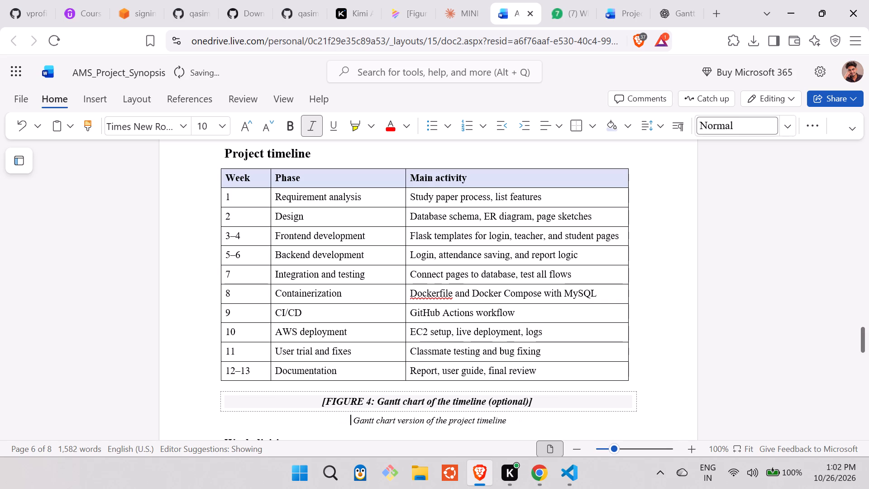
# Delete the placeholder text "FIGURE 4: Gantt chart of the timeline (optional)]" from the box above the caption.
pyautogui.click(534, 405)
pyautogui.moveTo(534, 405); pyautogui.dragTo(441, 391)
pyautogui.moveTo(441, 391); pyautogui.dragTo(373, 397)
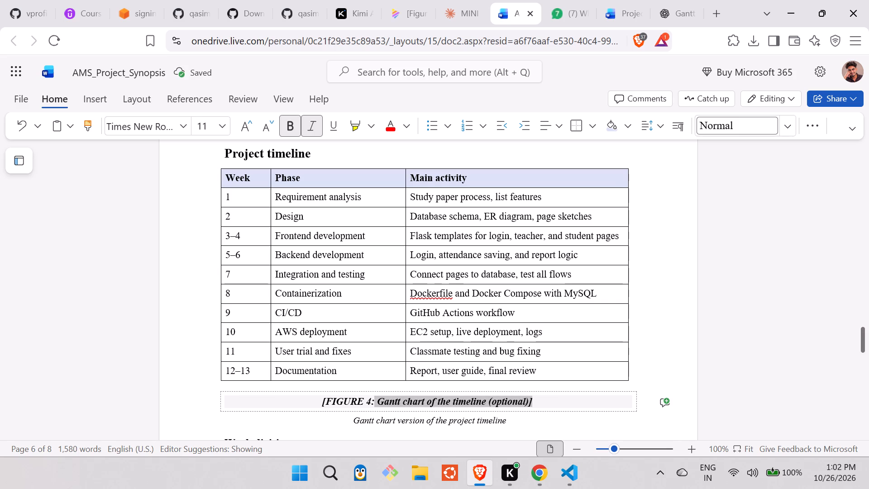
pyautogui.moveTo(373, 397); pyautogui.dragTo(328, 399)
pyautogui.press('BackSpace')
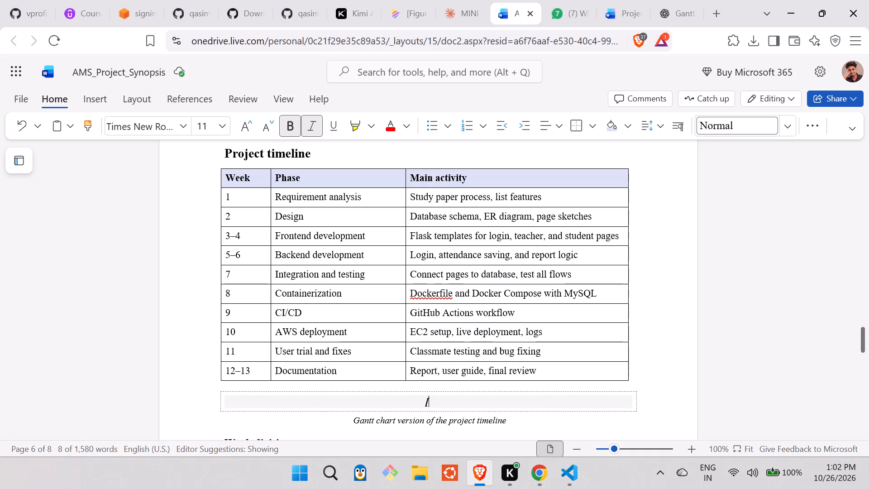
# Insert the picture "Project Timeline Gantt Chart" from Downloads into the emptied figure box below the timeline table.
pyautogui.click(100, 102)
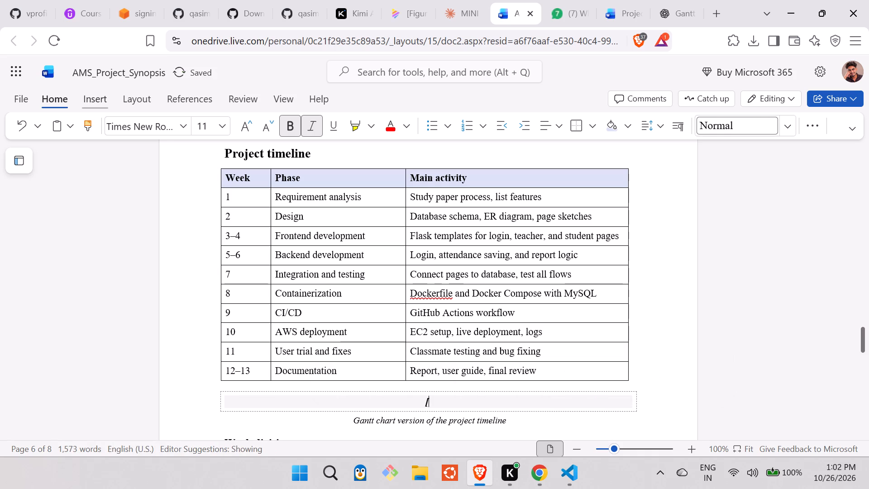
pyautogui.click(185, 129)
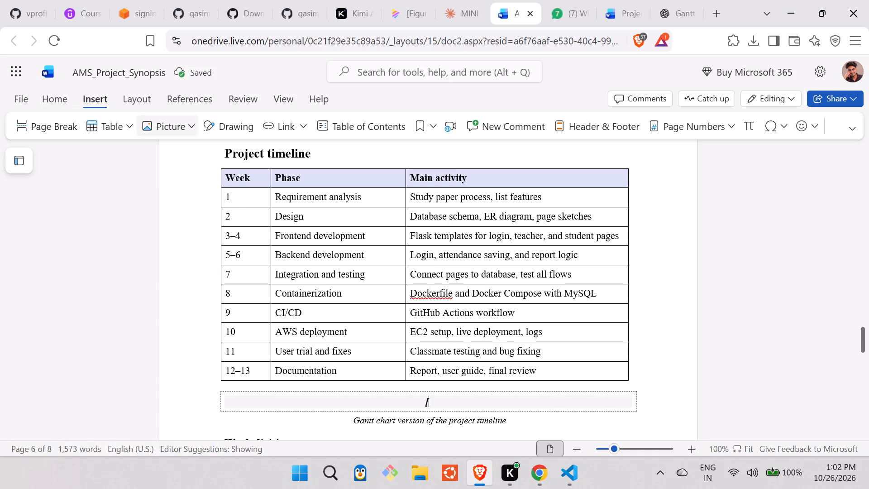
pyautogui.click(218, 170)
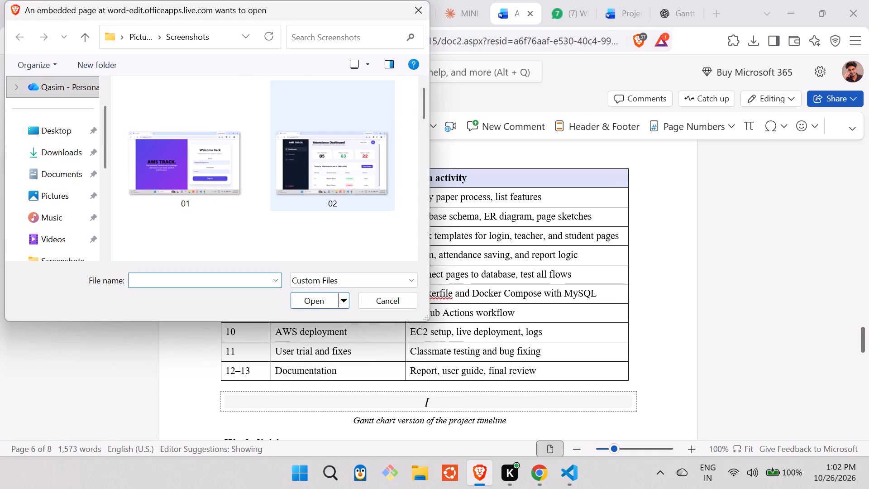
pyautogui.scroll(-5, 275, 180)
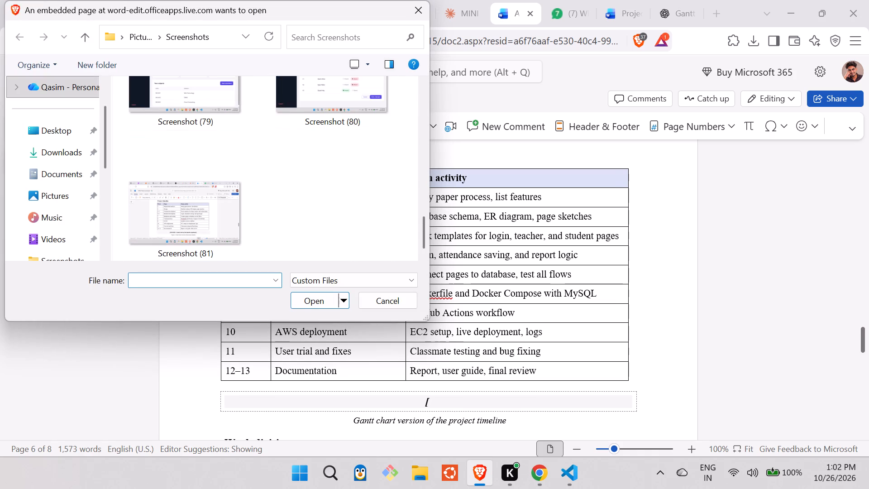
pyautogui.click(82, 155)
pyautogui.click(170, 154)
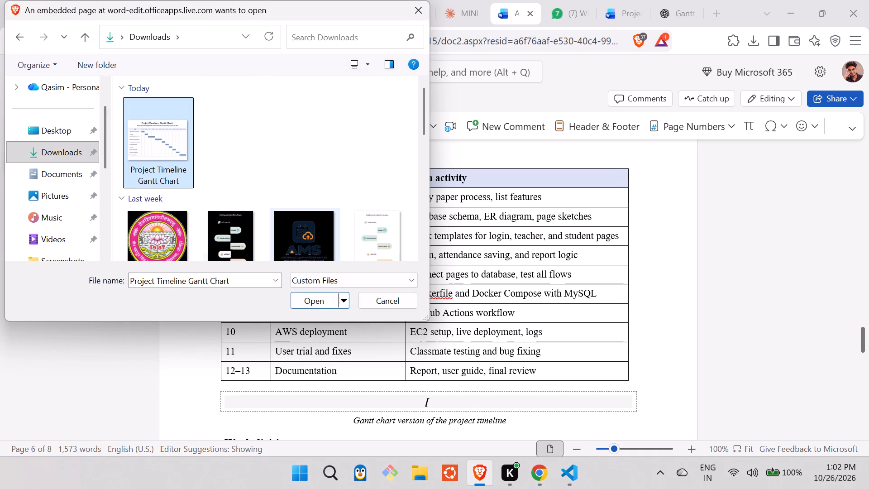
pyautogui.click(313, 296)
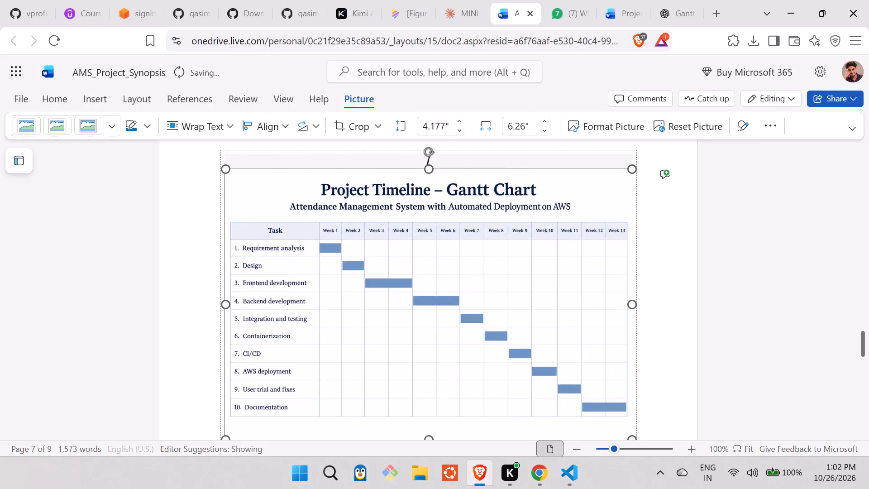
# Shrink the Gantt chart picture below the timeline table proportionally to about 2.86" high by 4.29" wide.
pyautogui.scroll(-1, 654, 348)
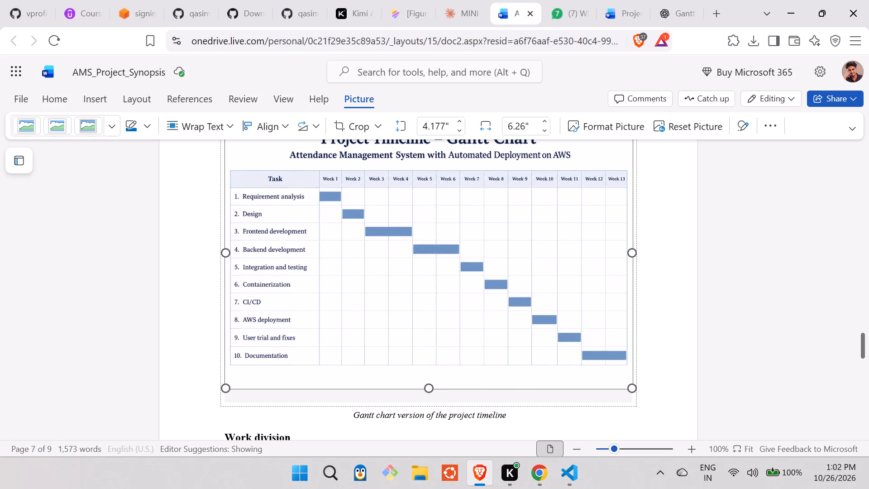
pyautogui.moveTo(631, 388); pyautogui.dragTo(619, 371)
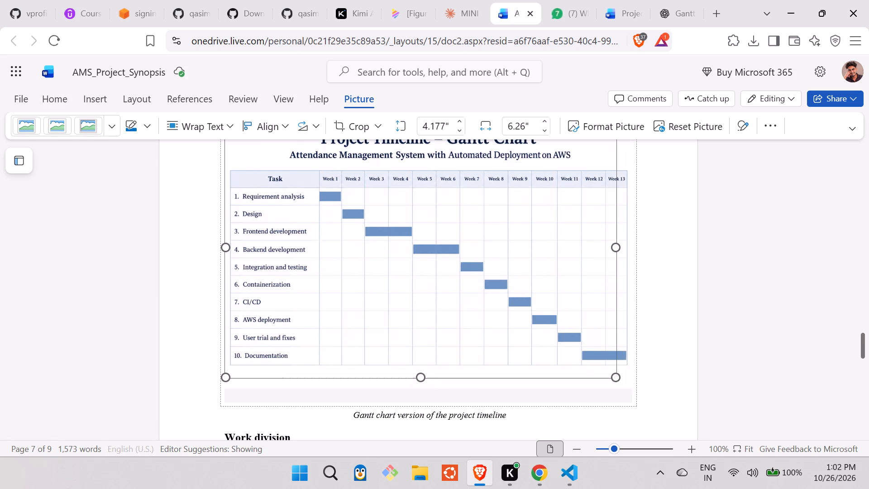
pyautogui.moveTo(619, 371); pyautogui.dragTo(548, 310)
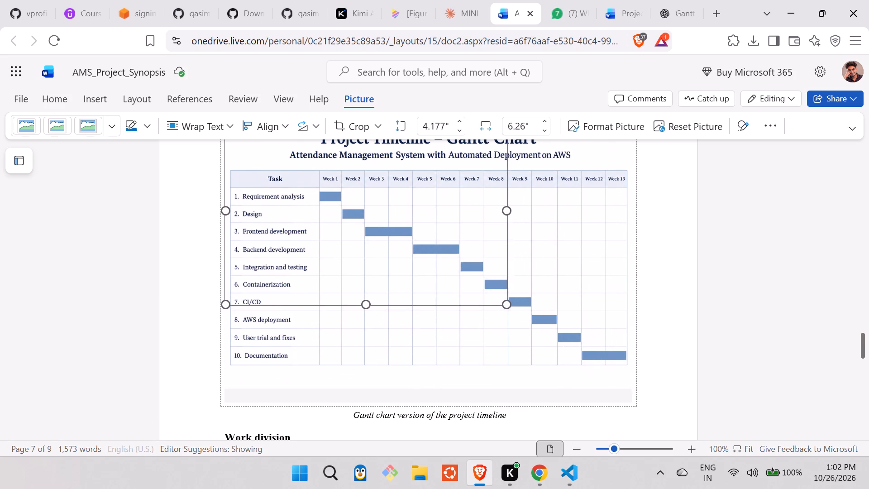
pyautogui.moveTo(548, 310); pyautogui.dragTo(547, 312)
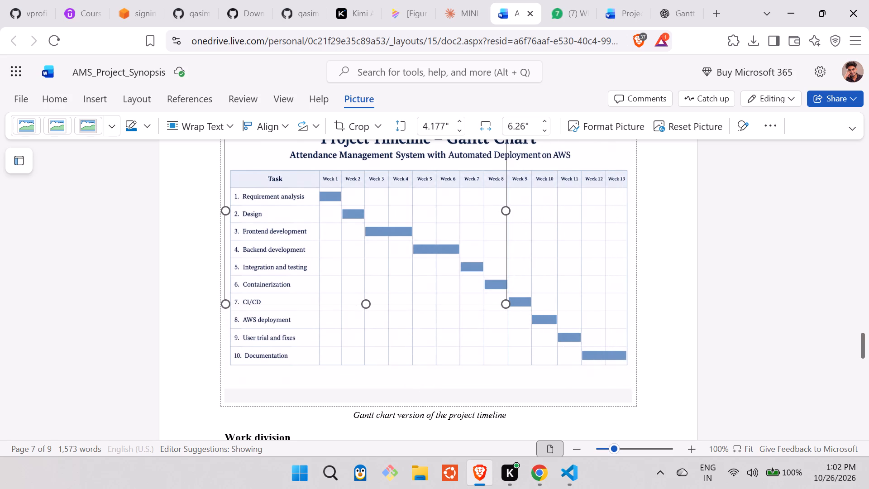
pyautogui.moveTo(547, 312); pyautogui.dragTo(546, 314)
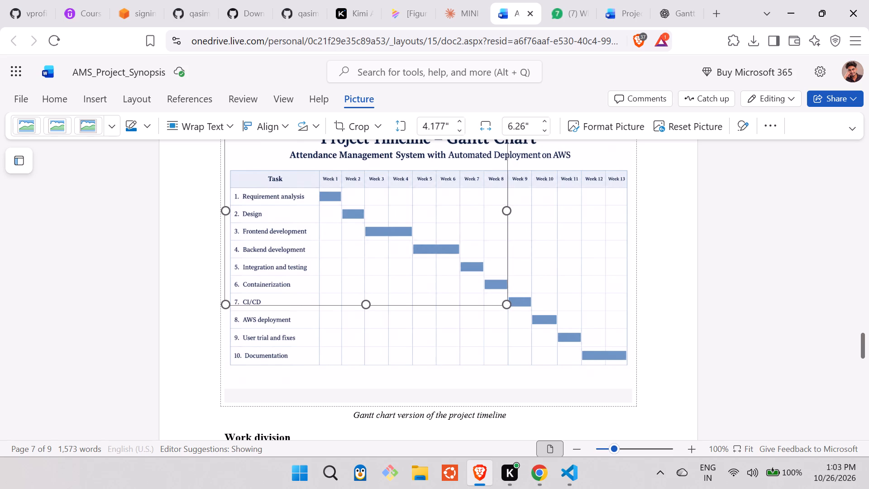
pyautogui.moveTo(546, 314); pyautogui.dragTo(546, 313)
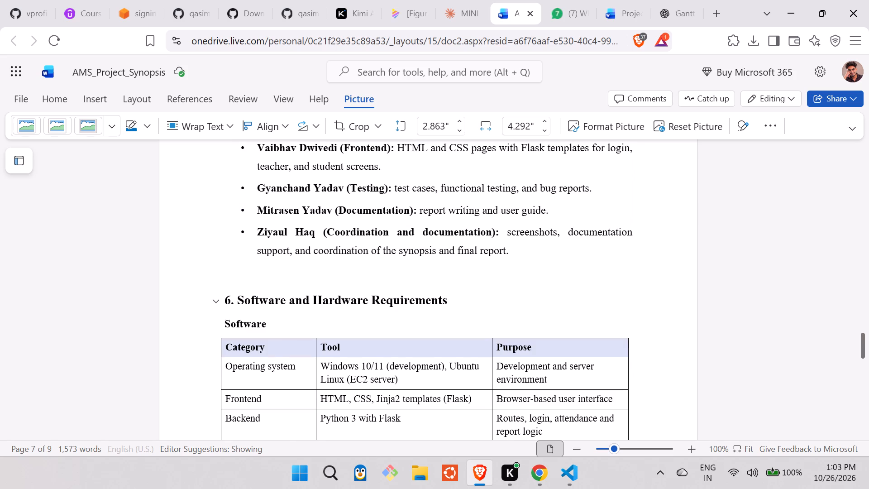
# Insert two empty lines before the "8. References" heading to push it onto the page with its reference entries.
pyautogui.scroll(-1, 546, 313)
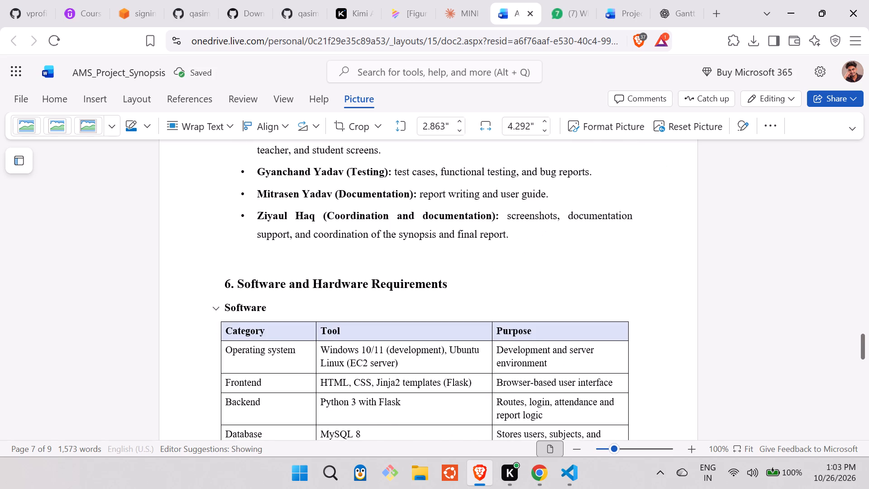
pyautogui.scroll(-4, 546, 313)
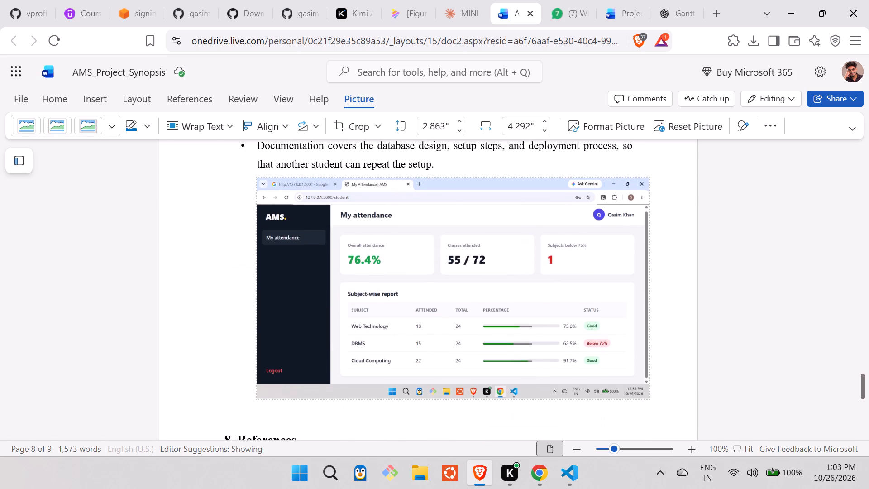
pyautogui.scroll(-3, 546, 313)
pyautogui.scroll(1, 546, 313)
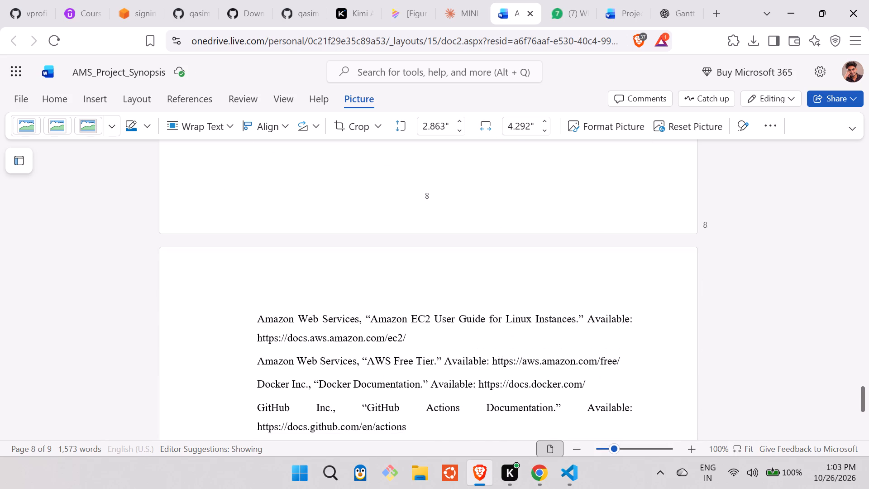
pyautogui.scroll(1, 546, 313)
pyautogui.click(658, 233)
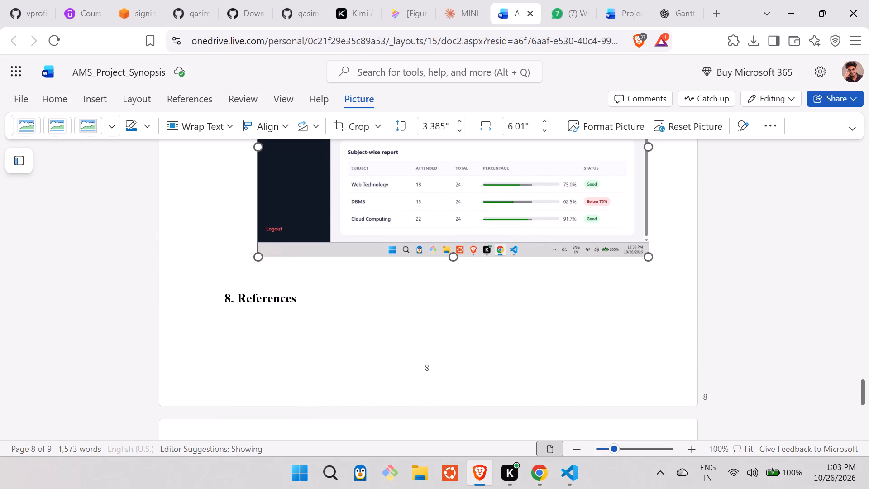
pyautogui.press('Down')
pyautogui.press('Up')
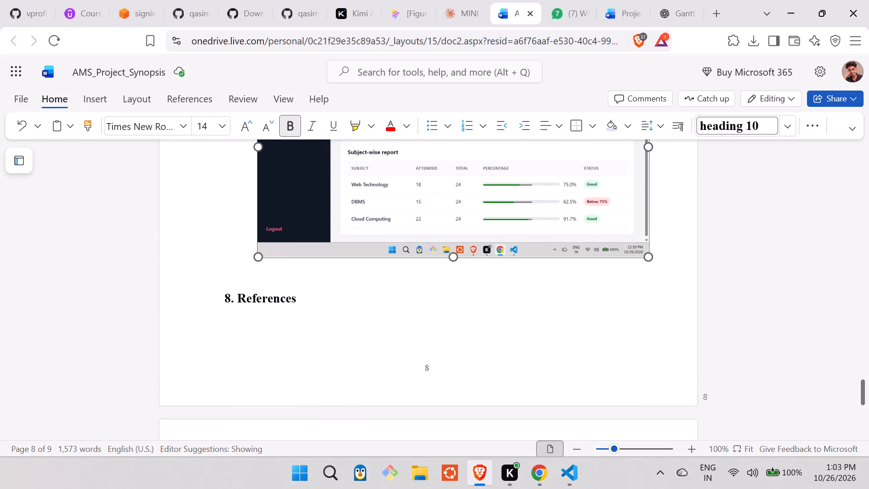
pyautogui.press('Return')
pyautogui.press('Return')
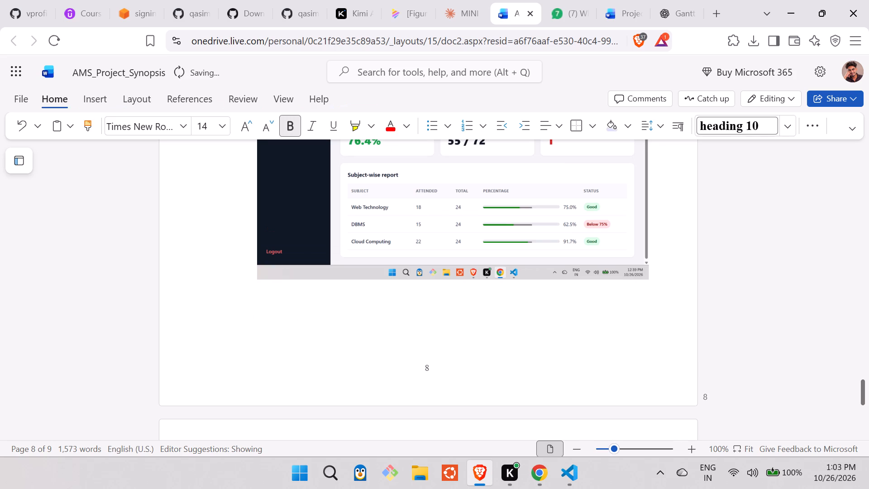
# Check the layout of the References heading and its entries on the last page.
pyautogui.scroll(-2, 567, 257)
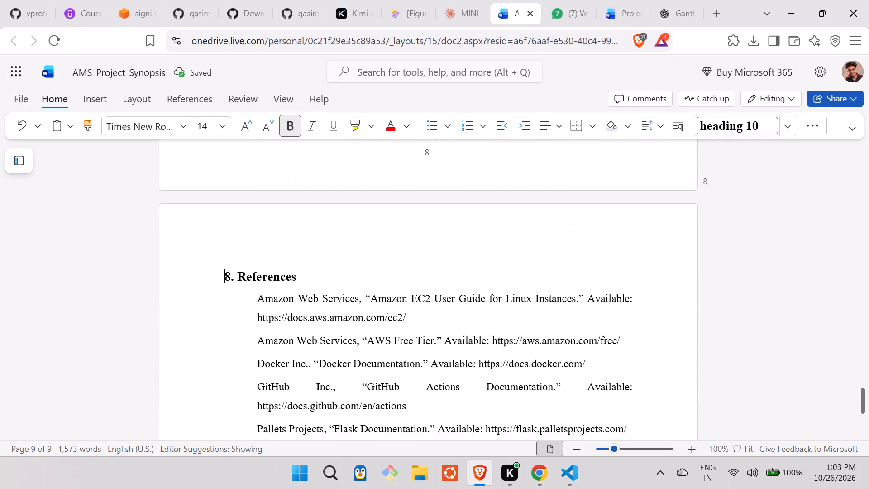
pyautogui.scroll(-1, 567, 257)
pyautogui.scroll(1, 567, 257)
pyautogui.scroll(-1, 567, 257)
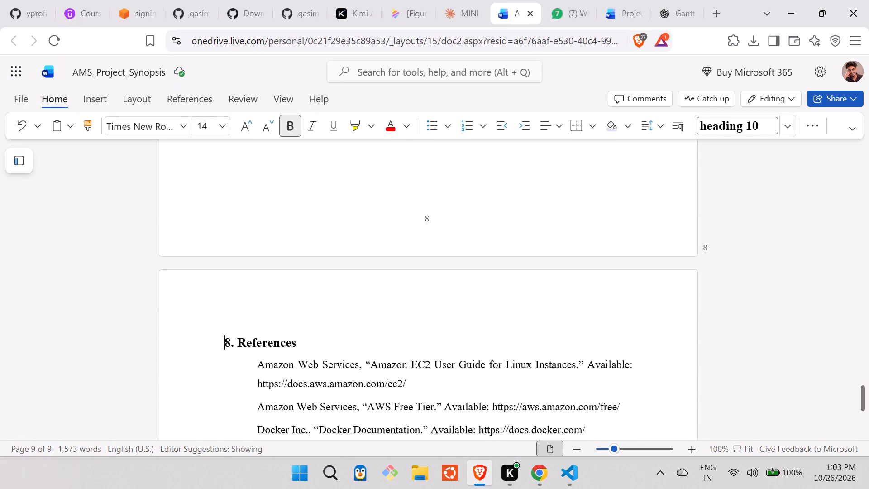
pyautogui.scroll(-1, 567, 257)
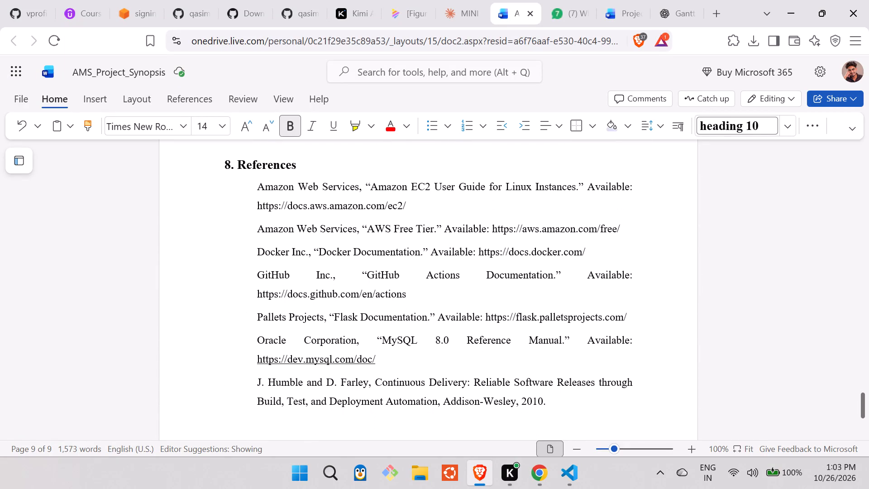
pyautogui.hscroll(5, 567, 257)
# Review the pages back from the attendance screenshot through Expected Outcomes and the requirements tables to the work division list.
pyautogui.scroll(1, 567, 257)
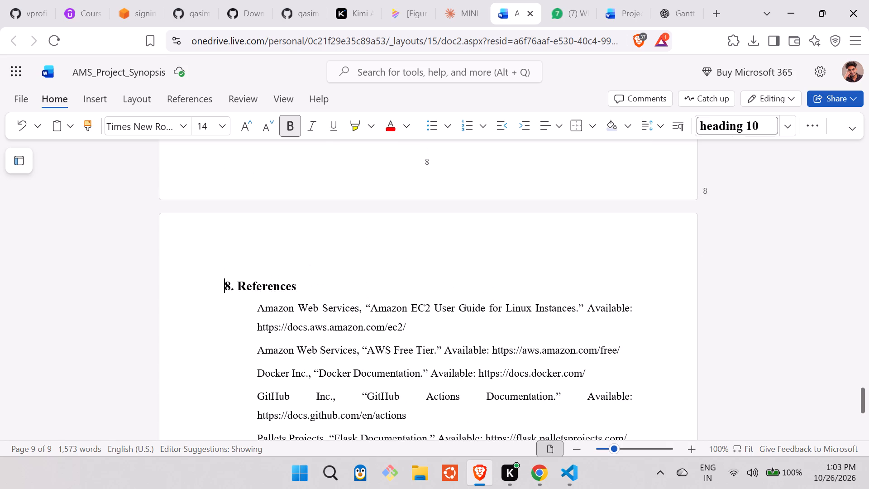
pyautogui.scroll(4, 567, 257)
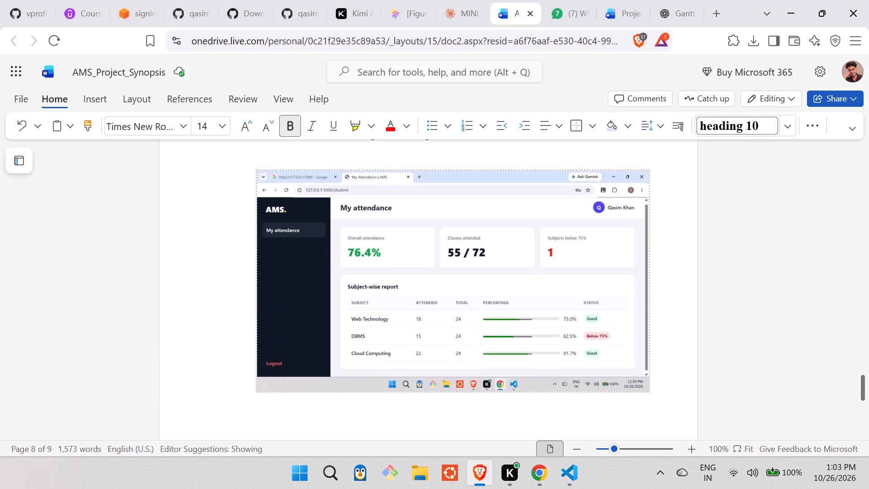
pyautogui.scroll(4, 567, 257)
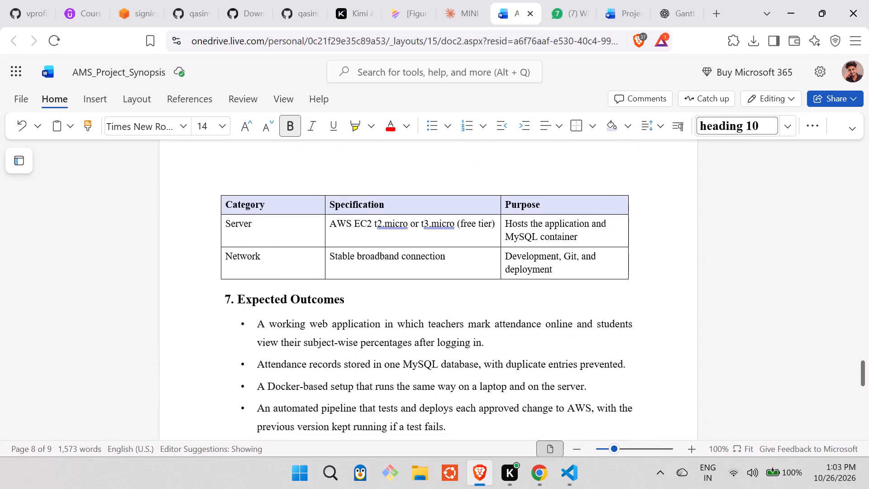
pyautogui.scroll(2, 567, 257)
pyautogui.scroll(-1, 567, 257)
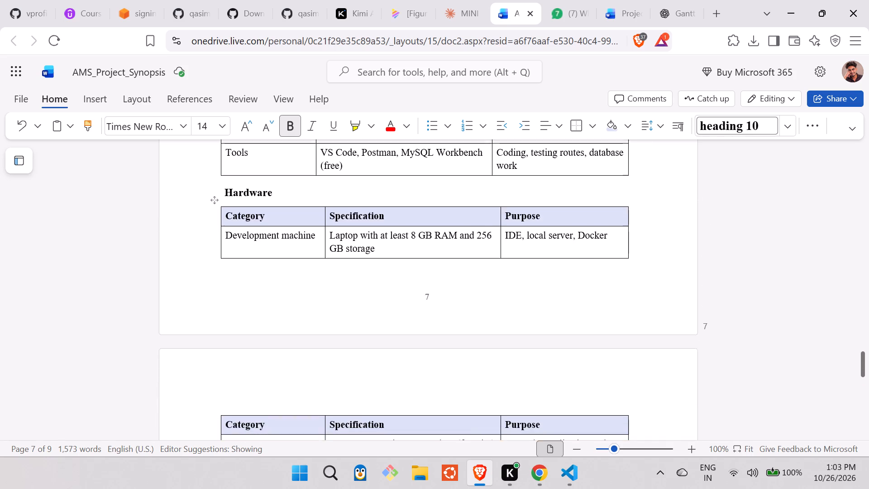
pyautogui.scroll(-1, 567, 257)
pyautogui.scroll(2, 567, 257)
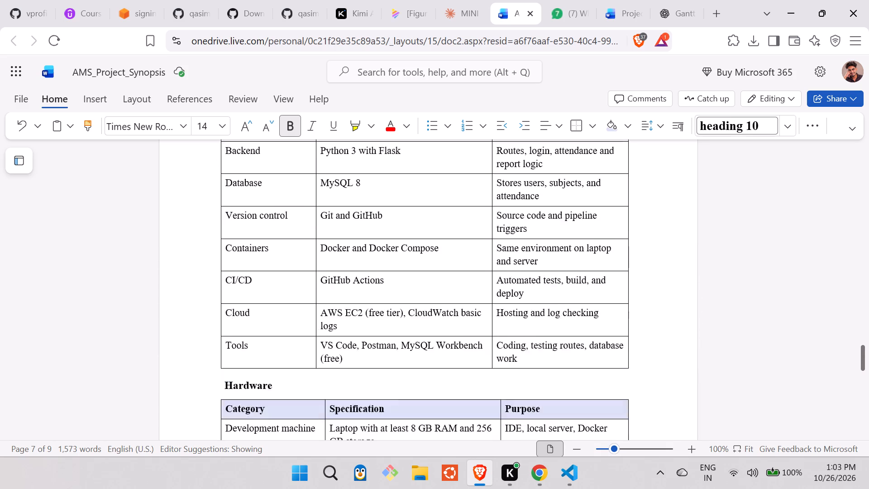
pyautogui.scroll(3, 567, 257)
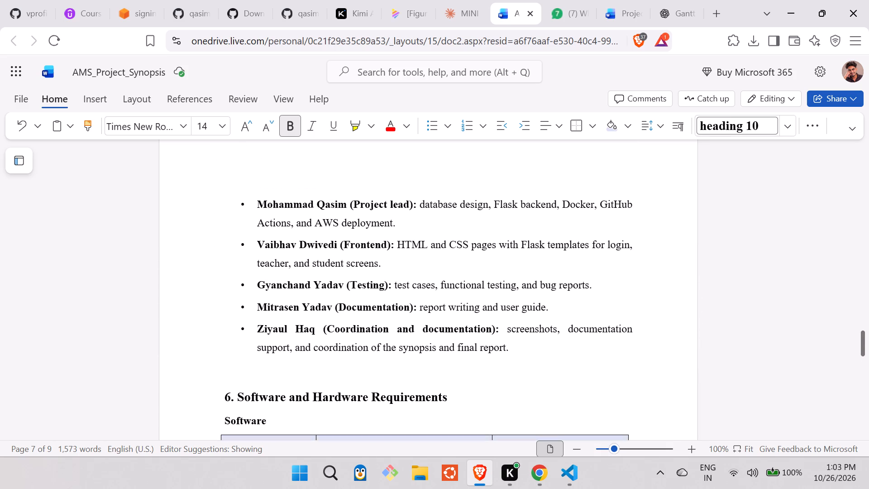
# Insert an empty line after the Gantt chart picture inside its figure box to move "Work division" to the next page.
pyautogui.scroll(2, 567, 257)
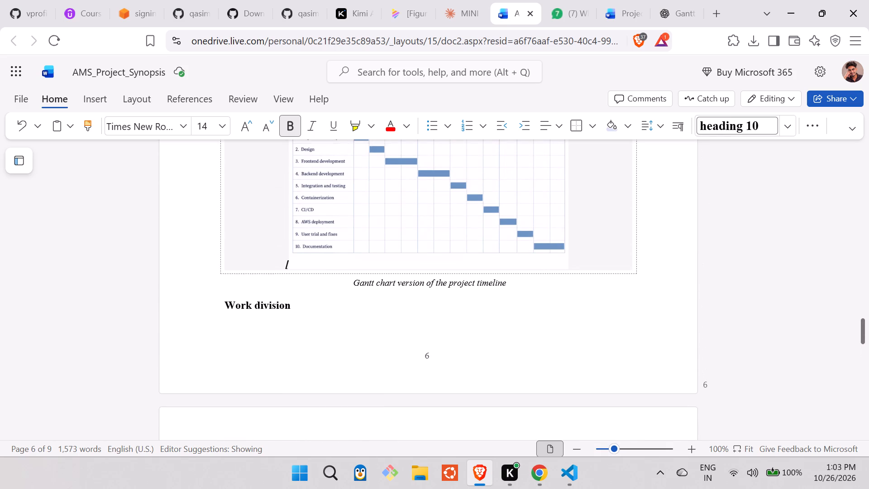
pyautogui.click(645, 251)
pyautogui.press('Return')
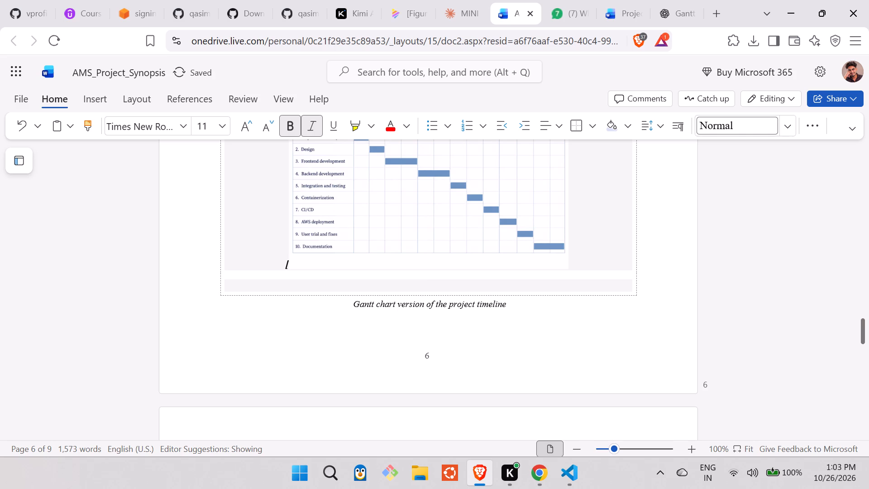
# Shrink the Gantt chart picture in the figure box proportionally to about 1.95" high by 2.93" wide.
pyautogui.scroll(-1, 520, 341)
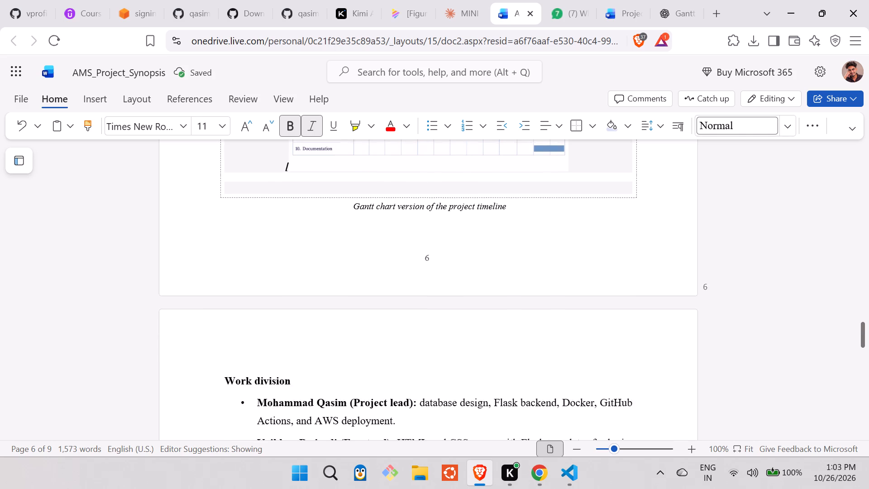
pyautogui.scroll(2, 520, 341)
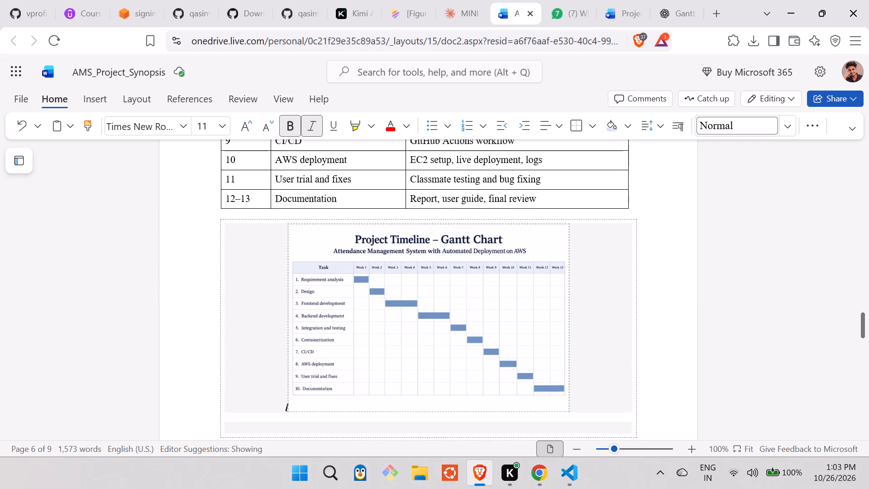
pyautogui.scroll(2, 520, 341)
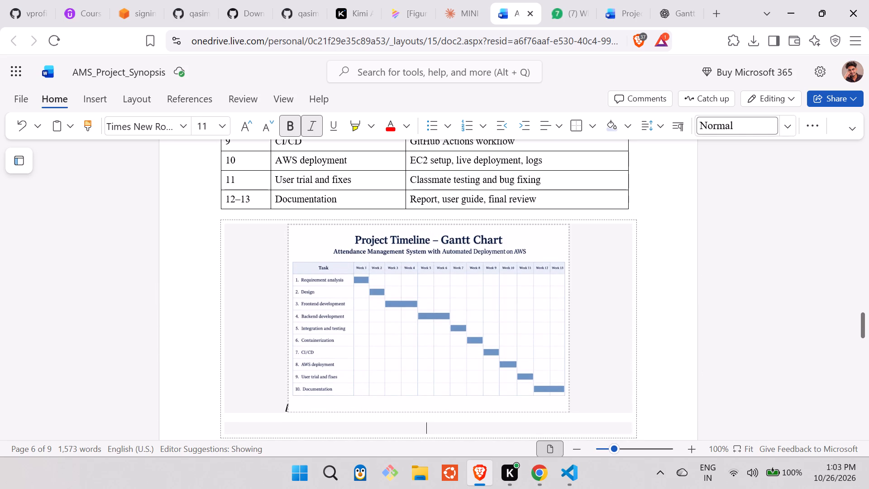
pyautogui.scroll(-1, 668, 356)
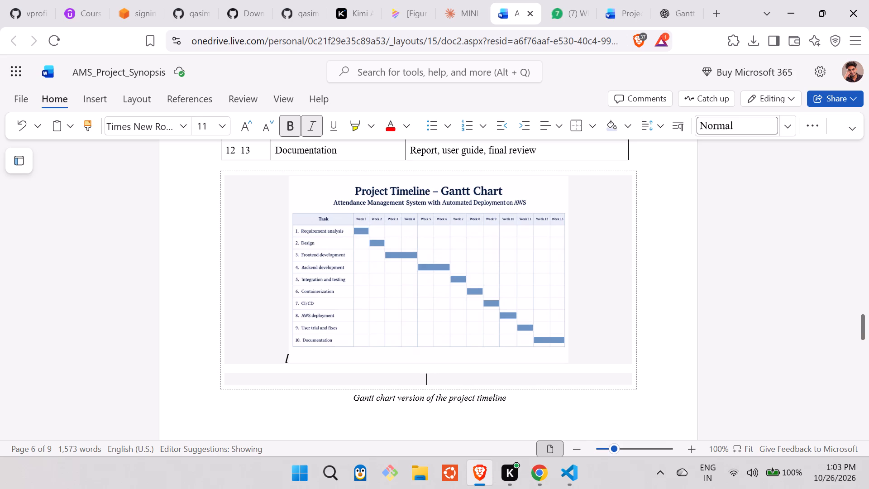
pyautogui.click(607, 333)
pyautogui.click(633, 391)
pyautogui.click(548, 337)
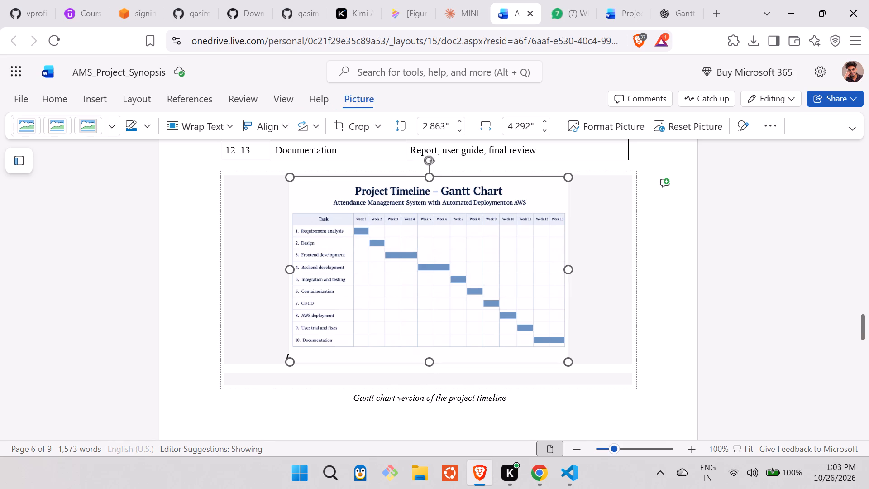
pyautogui.moveTo(568, 362); pyautogui.dragTo(556, 353)
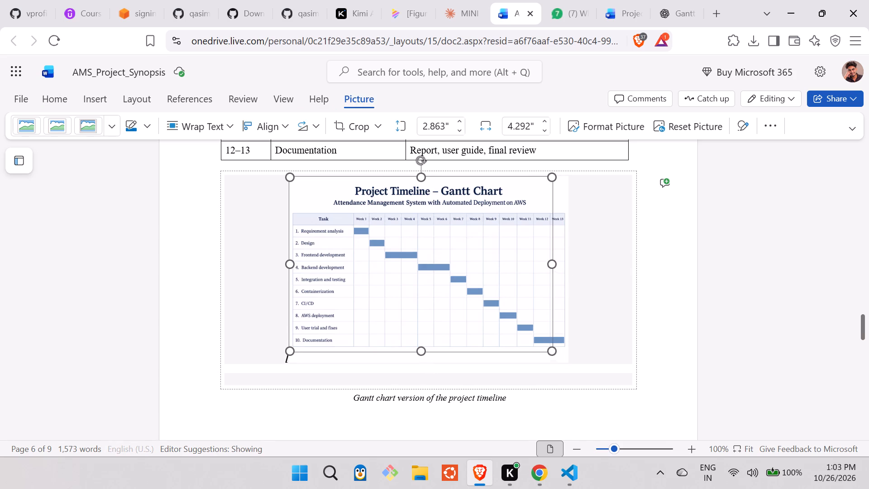
pyautogui.moveTo(556, 353); pyautogui.dragTo(508, 328)
pyautogui.hscroll(-1, 555, 351)
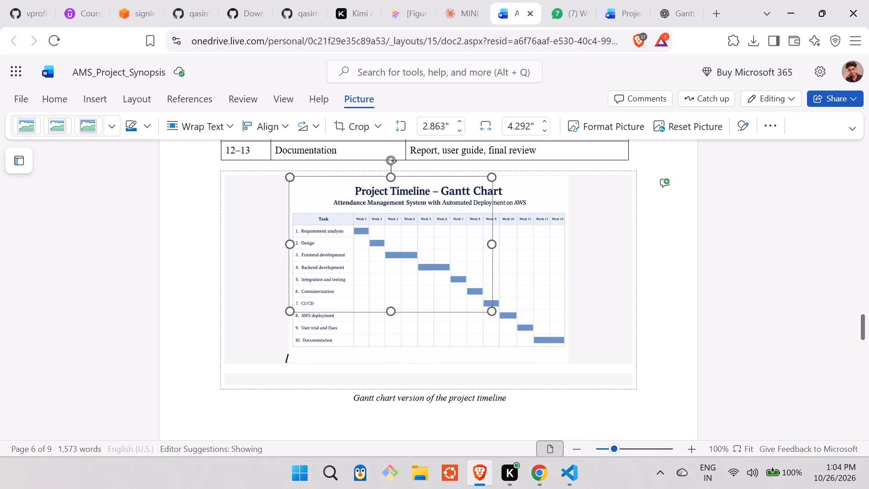
pyautogui.moveTo(508, 328); pyautogui.dragTo(495, 325)
pyautogui.hscroll(-1, 508, 328)
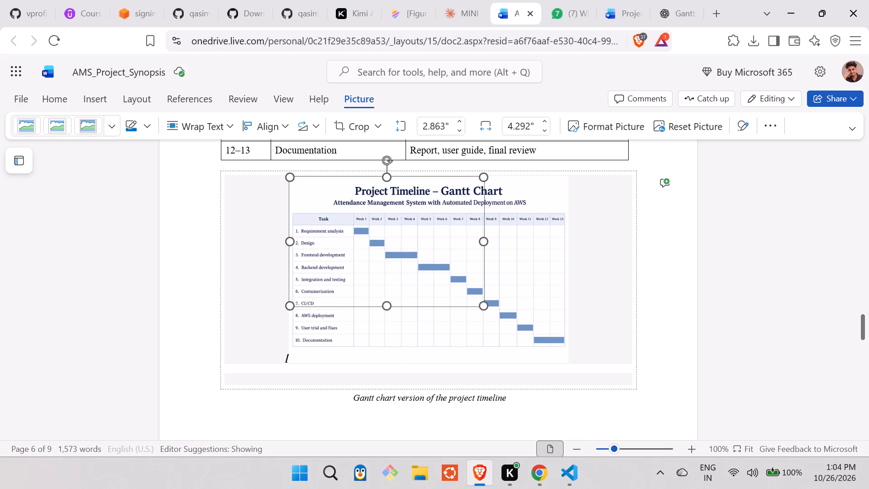
pyautogui.moveTo(495, 325); pyautogui.dragTo(494, 323)
pyautogui.hscroll(-1, 495, 325)
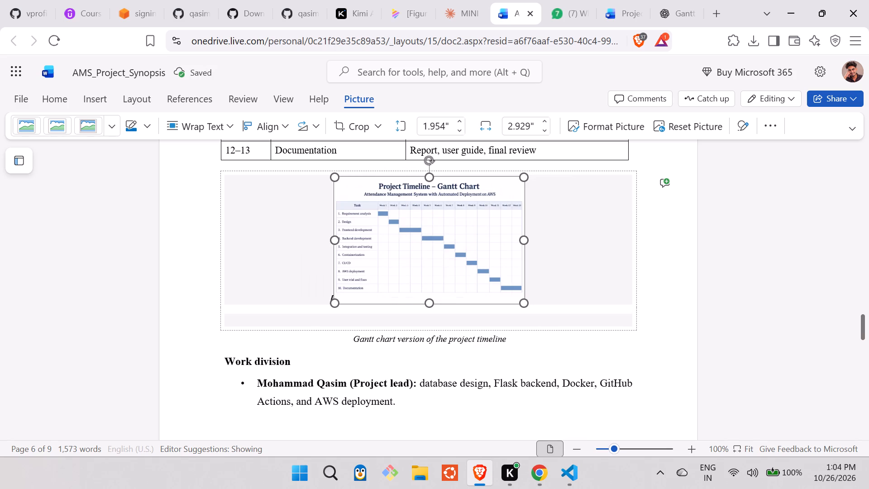
# Delete the stray italic character just before the Gantt chart picture in its figure box.
pyautogui.click(201, 334)
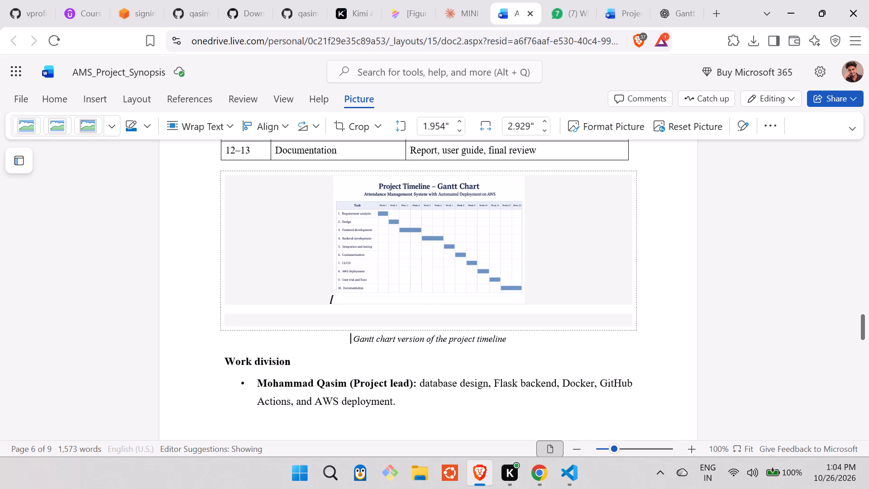
pyautogui.click(363, 275)
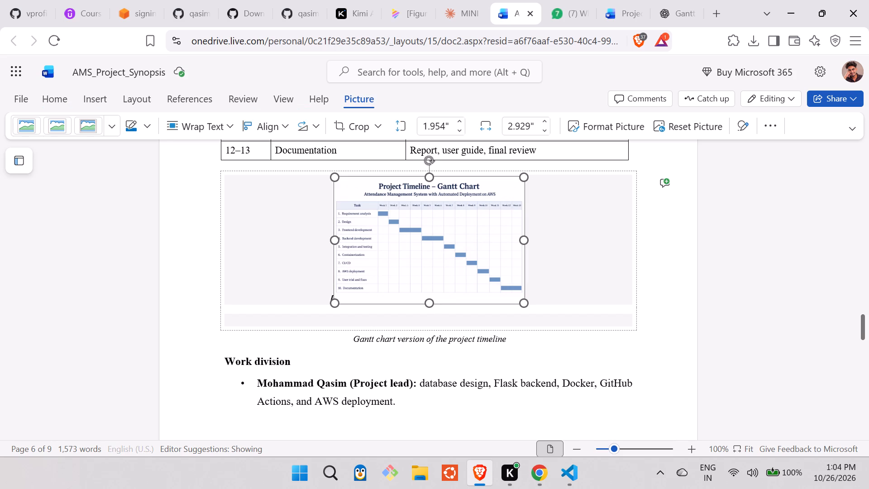
pyautogui.click(330, 300)
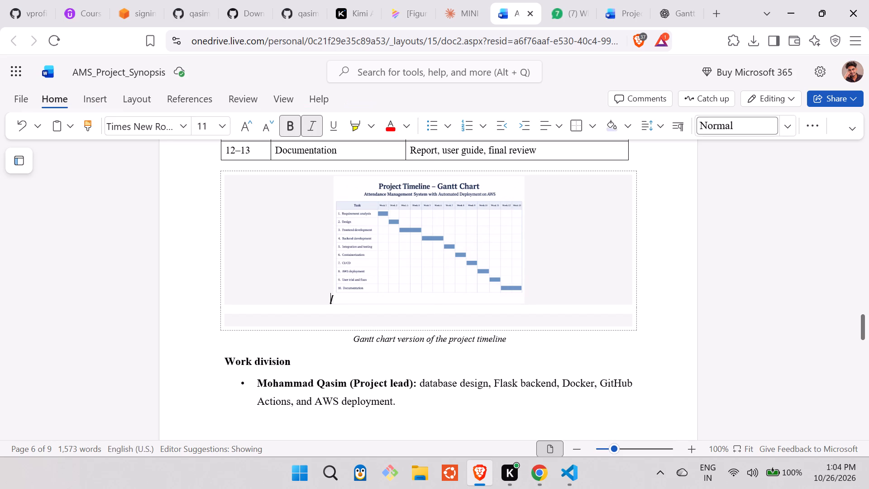
pyautogui.press('Right')
pyautogui.press('BackSpace')
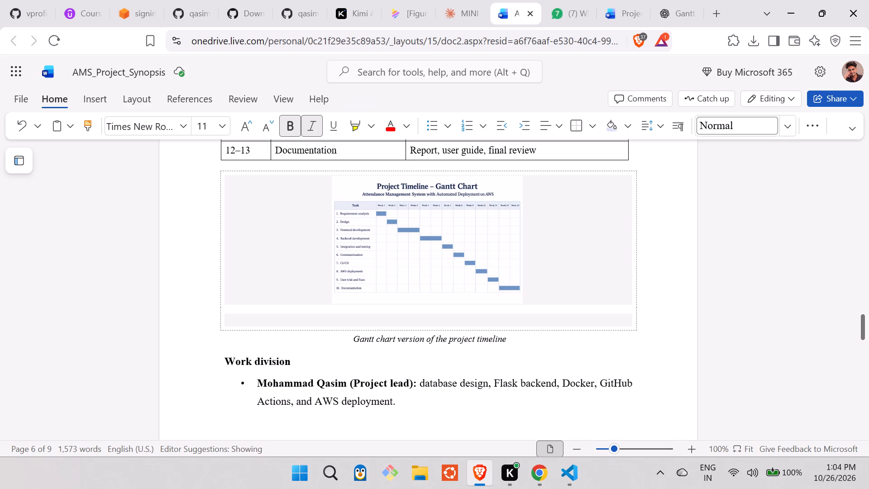
# Enlarge the Gantt chart picture in the figure box proportionally to about 3.07" high by 4.60" wide.
pyautogui.click(451, 291)
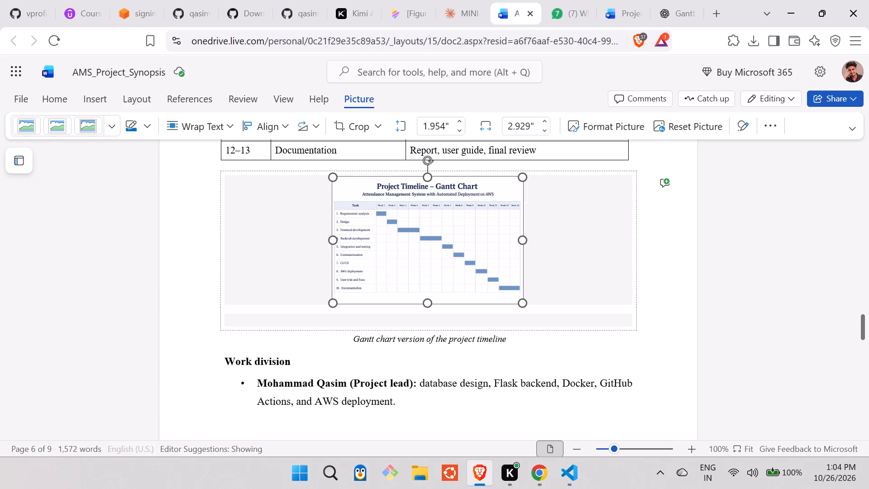
pyautogui.moveTo(519, 301); pyautogui.dragTo(555, 312)
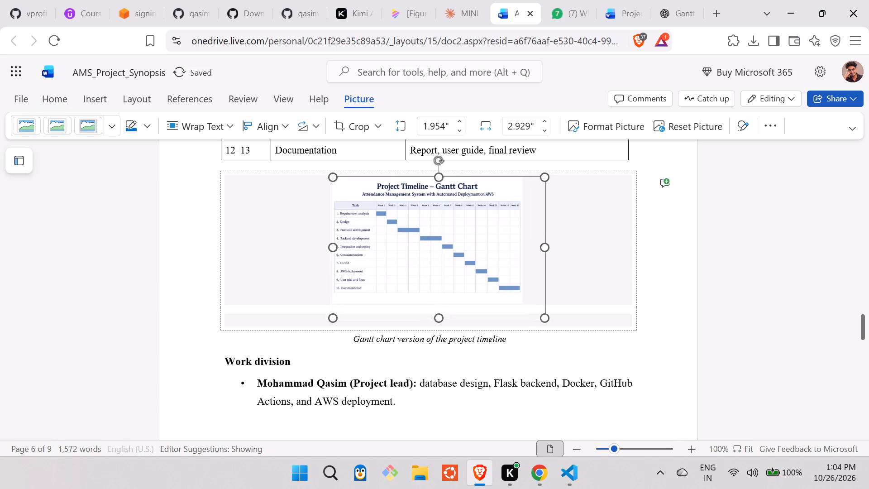
pyautogui.moveTo(555, 312); pyautogui.dragTo(572, 312)
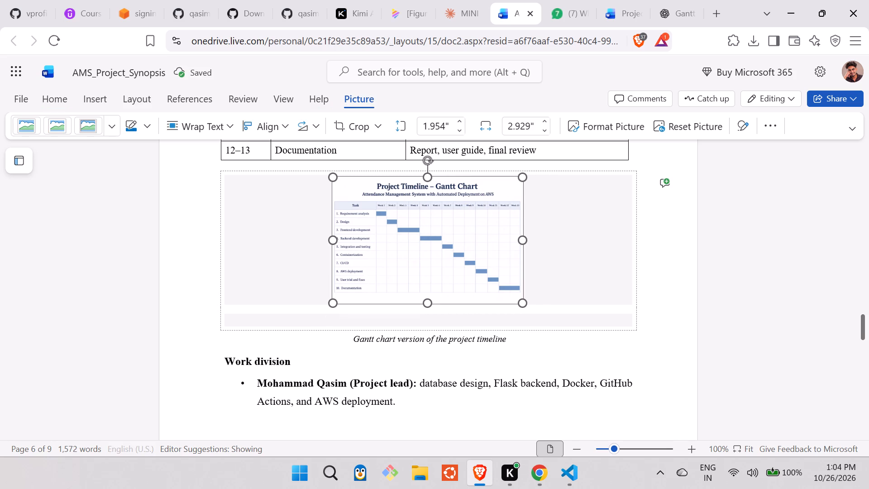
pyautogui.click(524, 305)
pyautogui.click(500, 276)
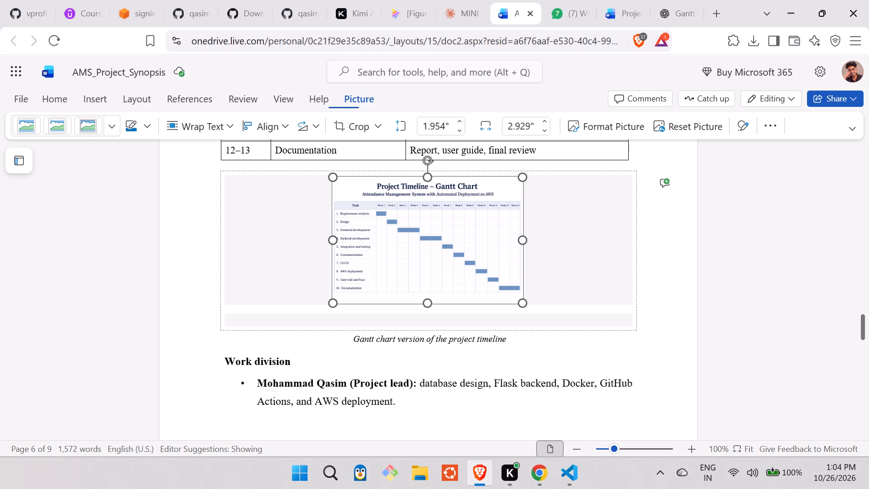
pyautogui.moveTo(523, 303); pyautogui.dragTo(556, 313)
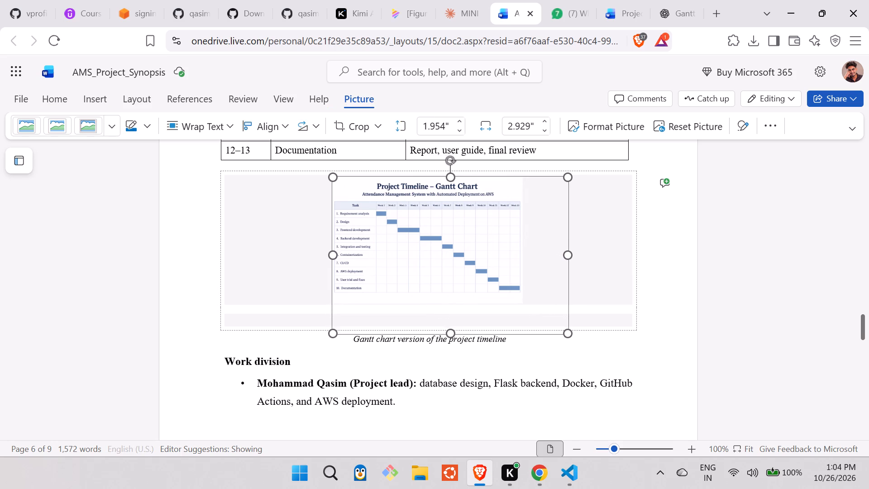
pyautogui.moveTo(556, 313); pyautogui.dragTo(564, 315)
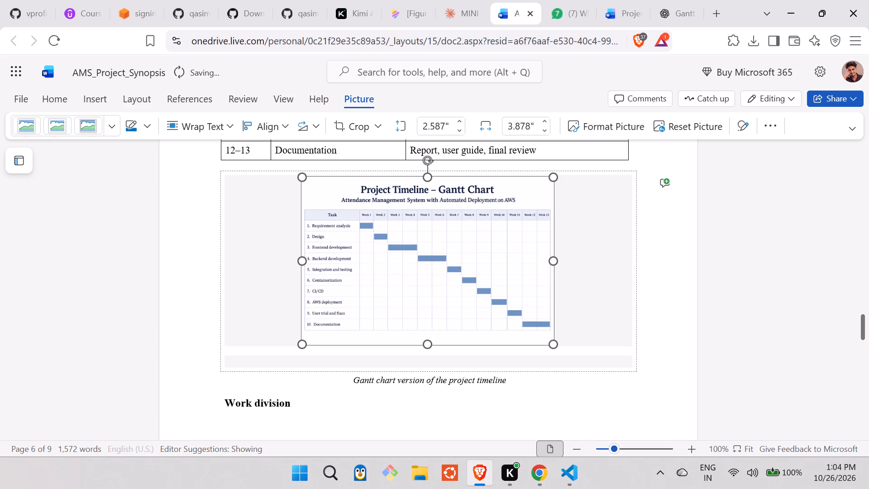
pyautogui.moveTo(554, 343); pyautogui.dragTo(568, 354)
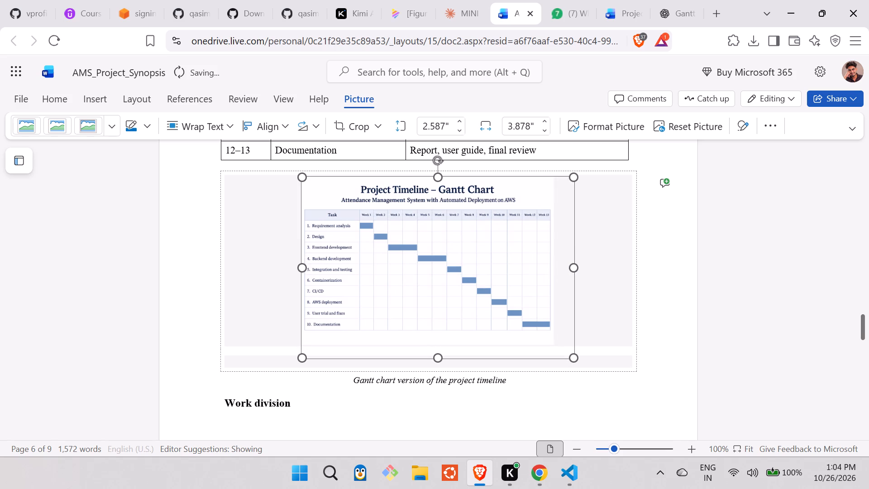
pyautogui.moveTo(568, 354); pyautogui.dragTo(568, 351)
pyautogui.moveTo(568, 351); pyautogui.dragTo(586, 351)
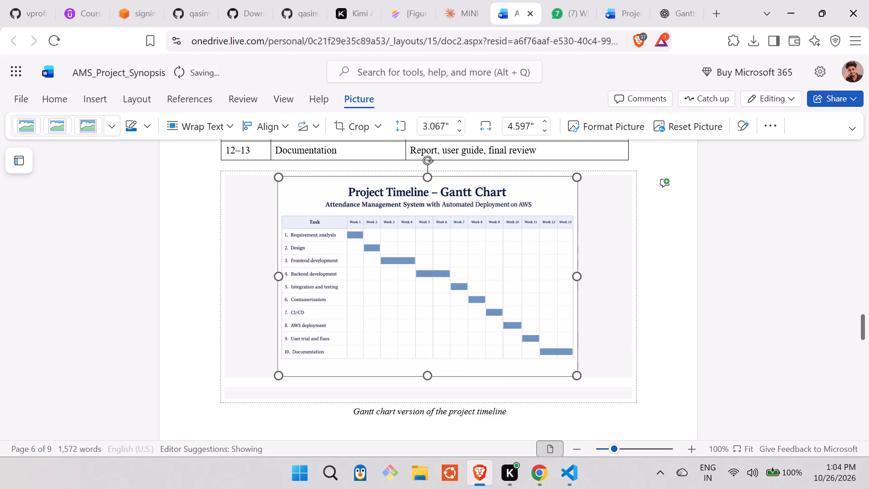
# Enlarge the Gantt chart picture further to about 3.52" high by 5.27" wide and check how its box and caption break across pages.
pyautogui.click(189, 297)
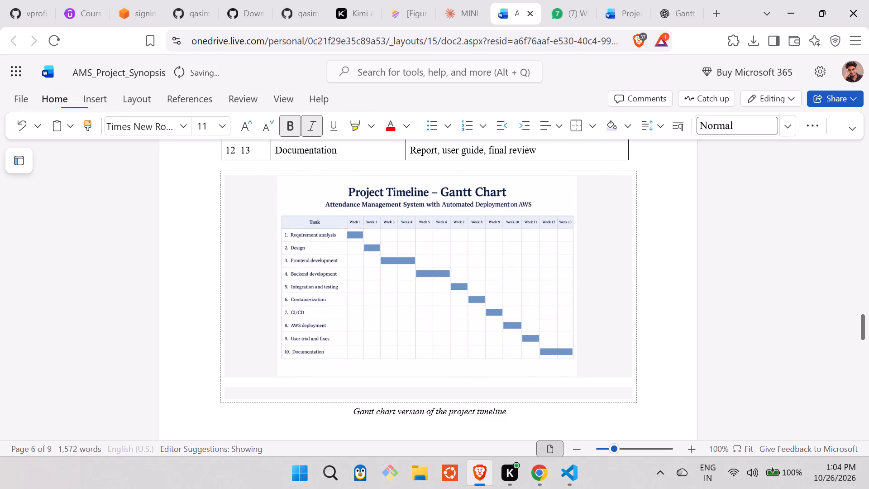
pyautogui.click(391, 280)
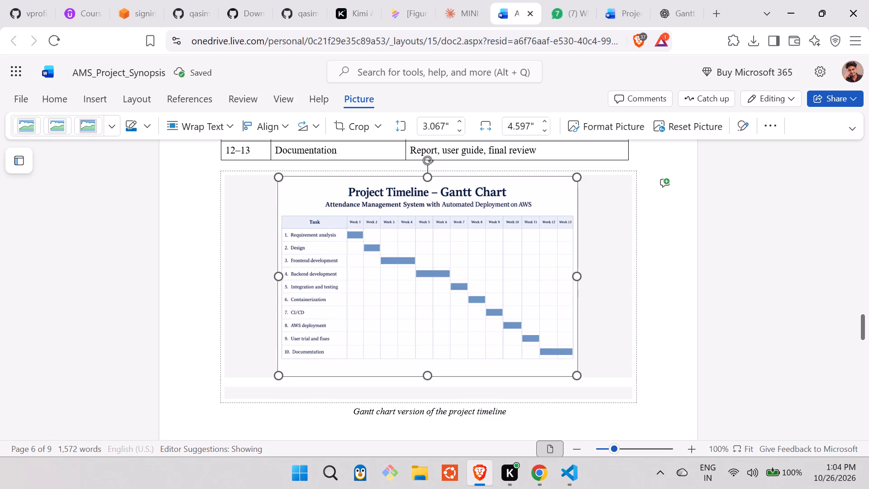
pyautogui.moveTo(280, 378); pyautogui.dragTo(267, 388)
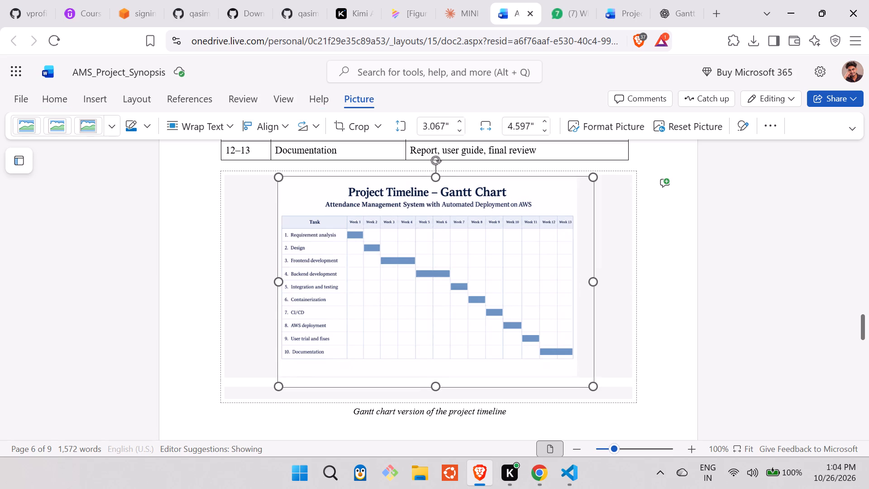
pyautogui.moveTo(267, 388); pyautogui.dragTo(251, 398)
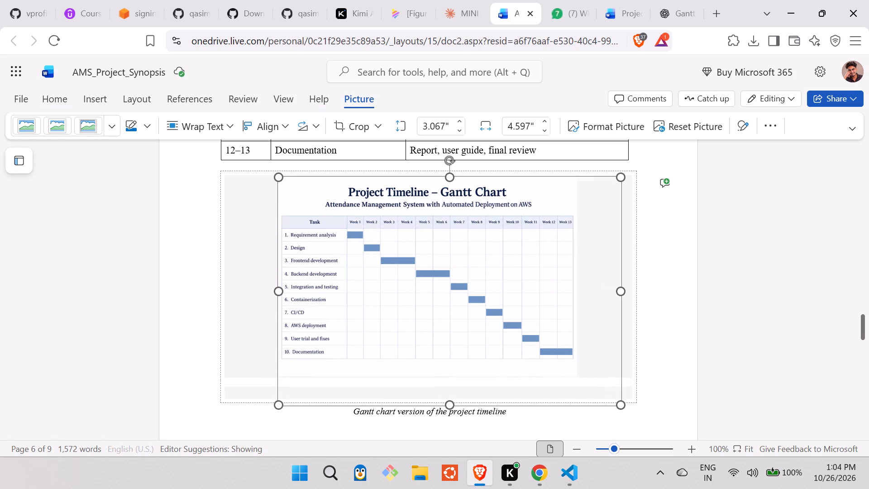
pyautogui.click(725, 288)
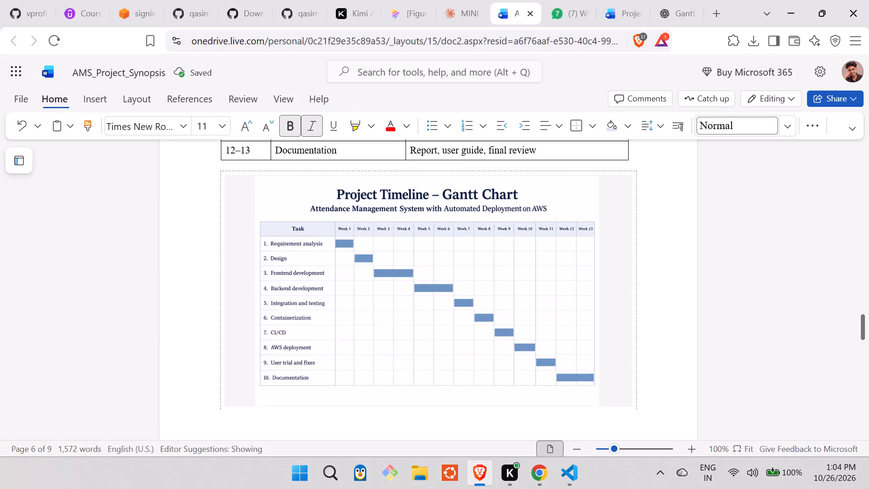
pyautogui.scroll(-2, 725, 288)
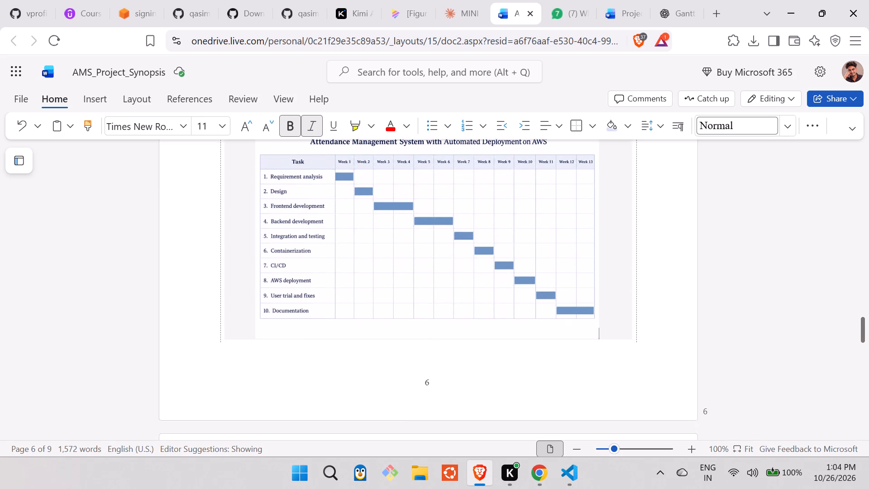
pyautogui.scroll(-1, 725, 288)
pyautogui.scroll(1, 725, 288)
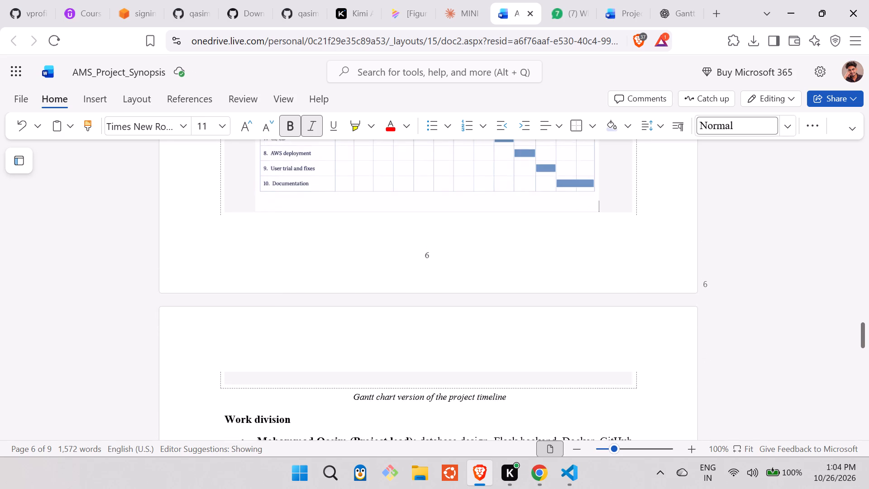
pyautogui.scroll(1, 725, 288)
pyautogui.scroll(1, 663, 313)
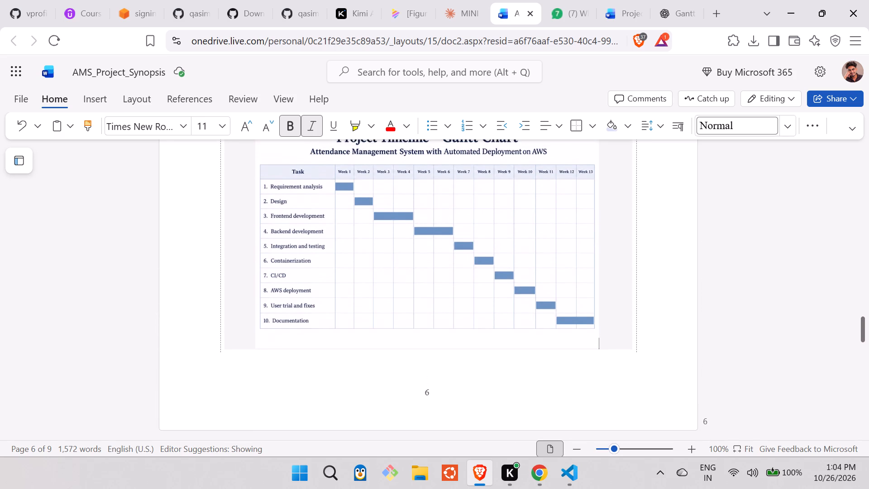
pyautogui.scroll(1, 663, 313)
# Shrink the Gantt chart picture to about 3.05" high by 4.58" wide so its caption fits on page 6.
pyautogui.click(591, 325)
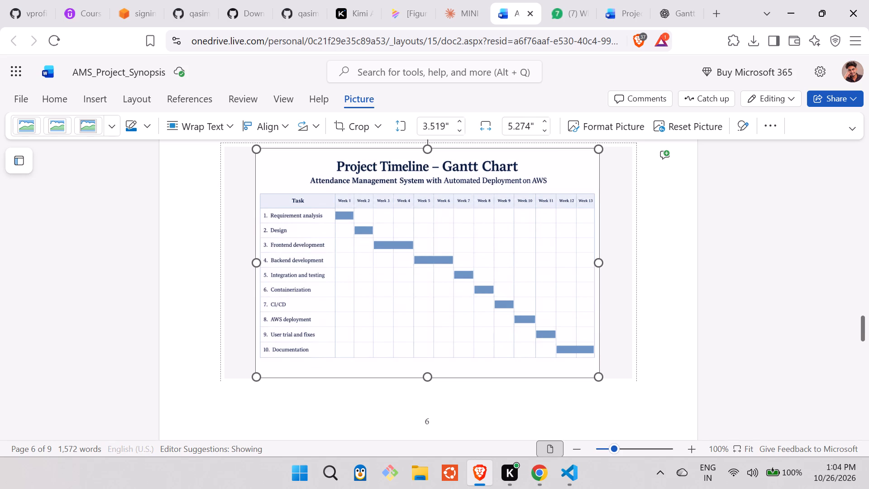
pyautogui.moveTo(599, 379); pyautogui.dragTo(583, 368)
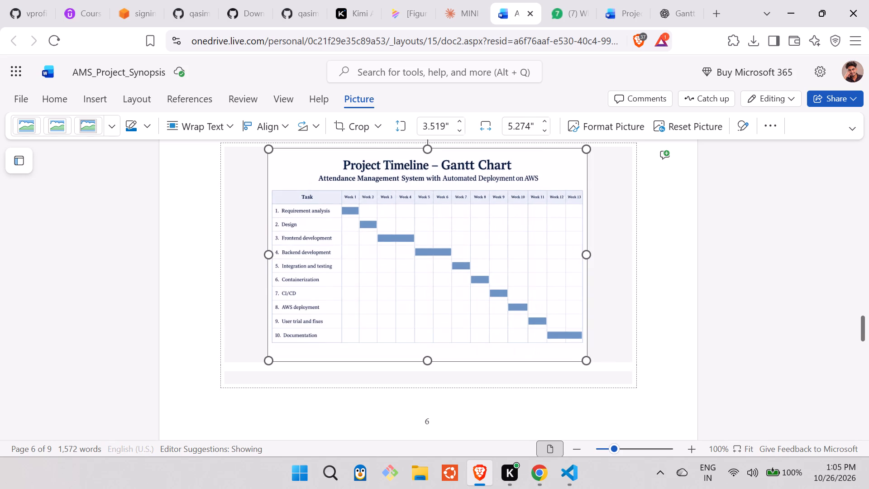
pyautogui.scroll(-1, 658, 373)
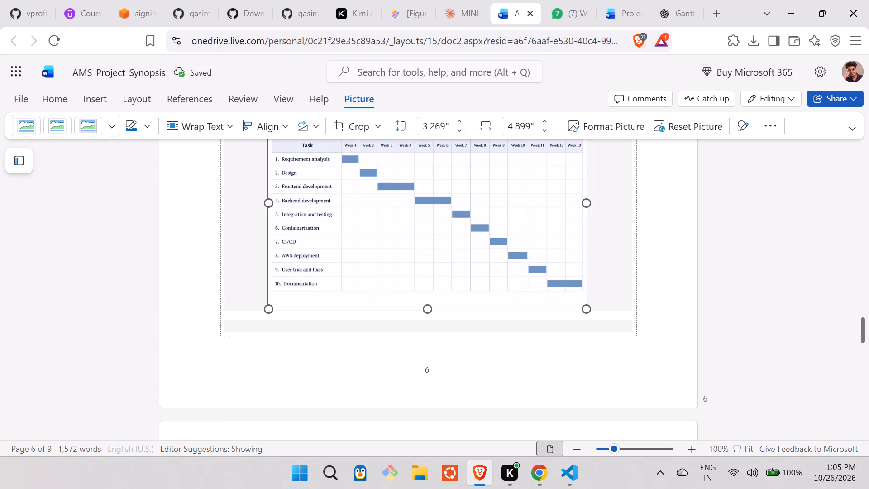
pyautogui.moveTo(583, 280); pyautogui.dragTo(577, 274)
pyautogui.moveTo(577, 274); pyautogui.dragTo(569, 268)
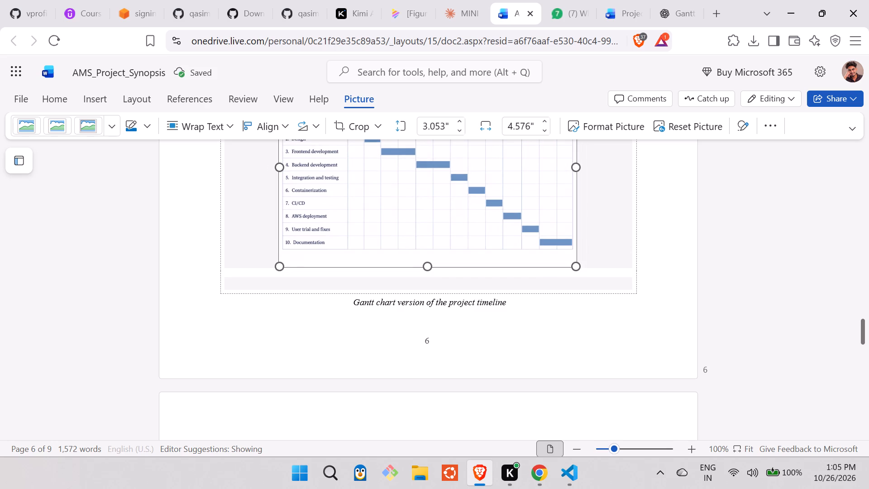
pyautogui.scroll(-1, 638, 271)
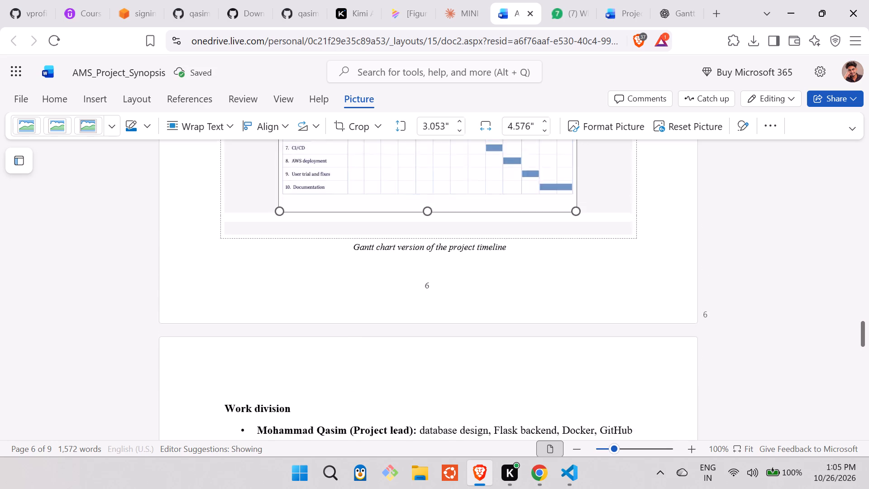
pyautogui.scroll(-1, 638, 271)
pyautogui.scroll(3, 638, 271)
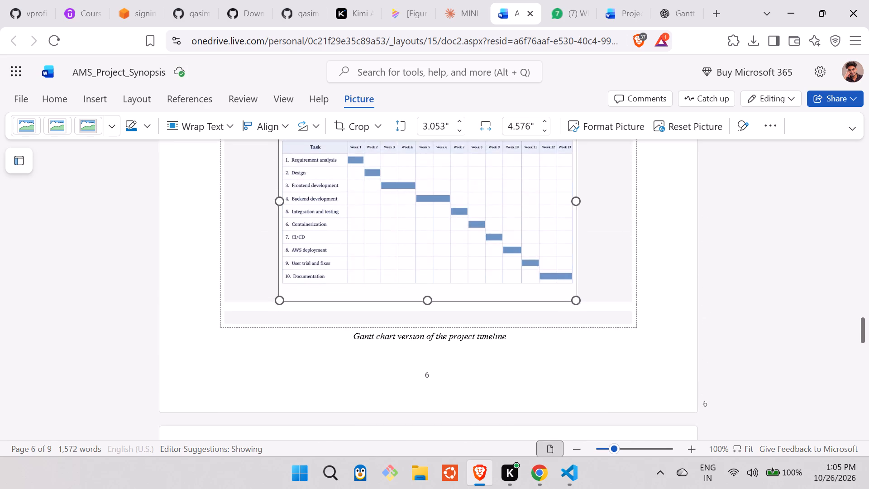
pyautogui.scroll(1, 638, 271)
pyautogui.click(671, 254)
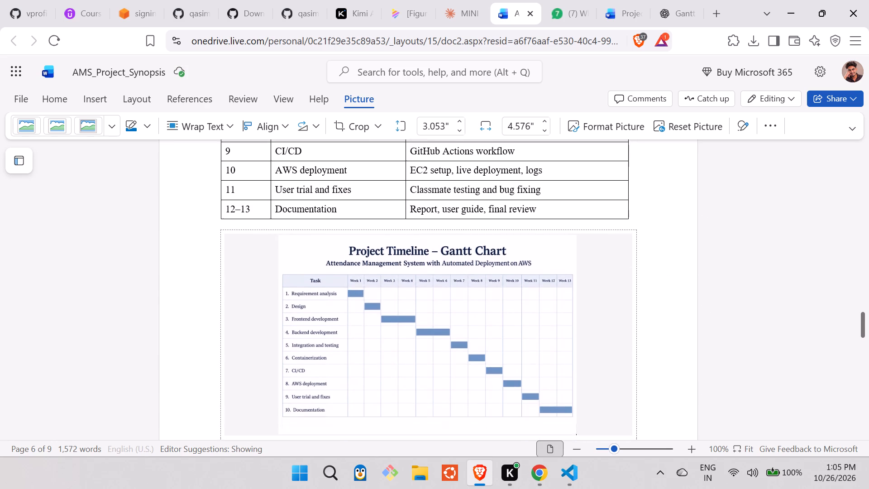
# Insert an empty line after the "Deployment flow" paragraph, above the "Project timeline" heading.
pyautogui.scroll(1, 671, 254)
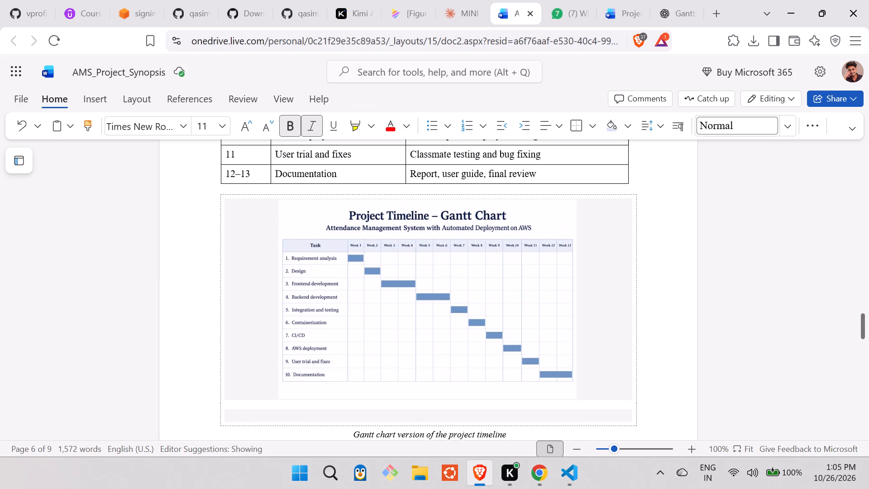
pyautogui.scroll(3, 671, 254)
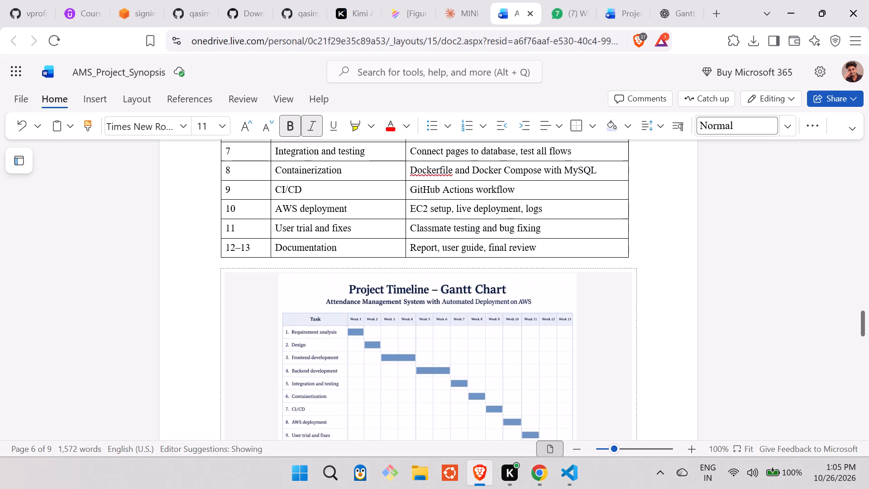
pyautogui.scroll(2, 671, 254)
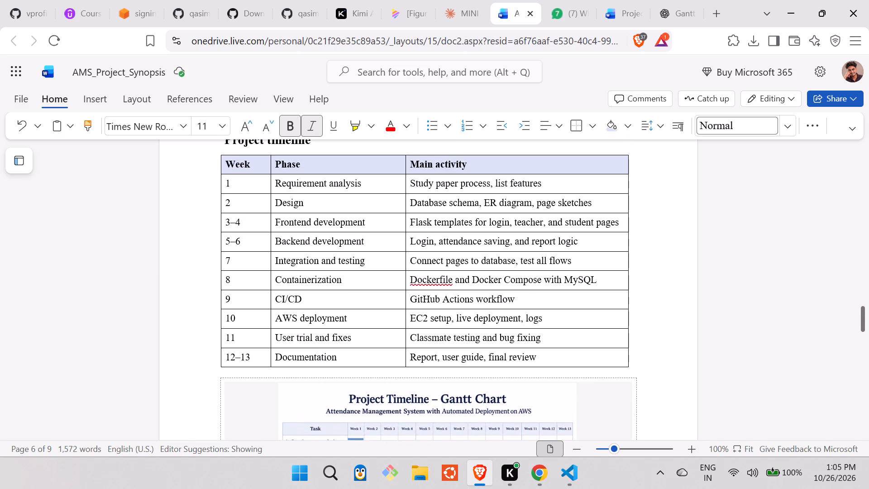
pyautogui.scroll(2, 671, 254)
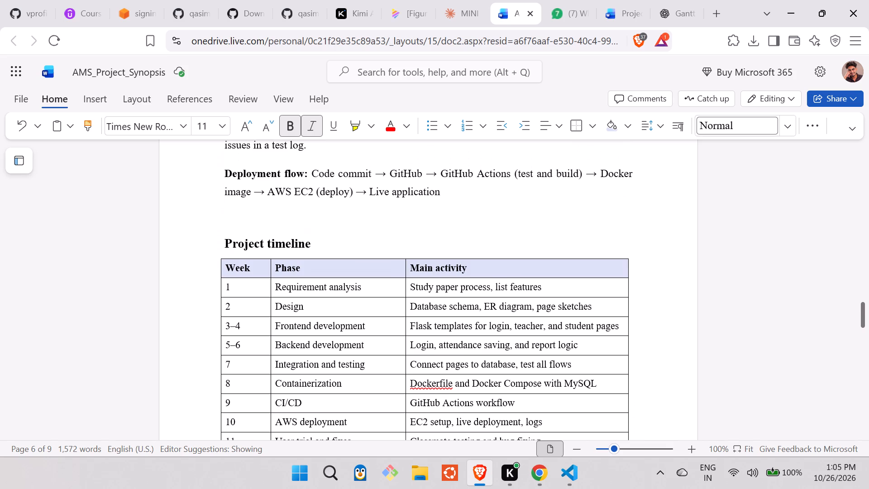
pyautogui.scroll(-1, 671, 254)
pyautogui.scroll(1, 671, 254)
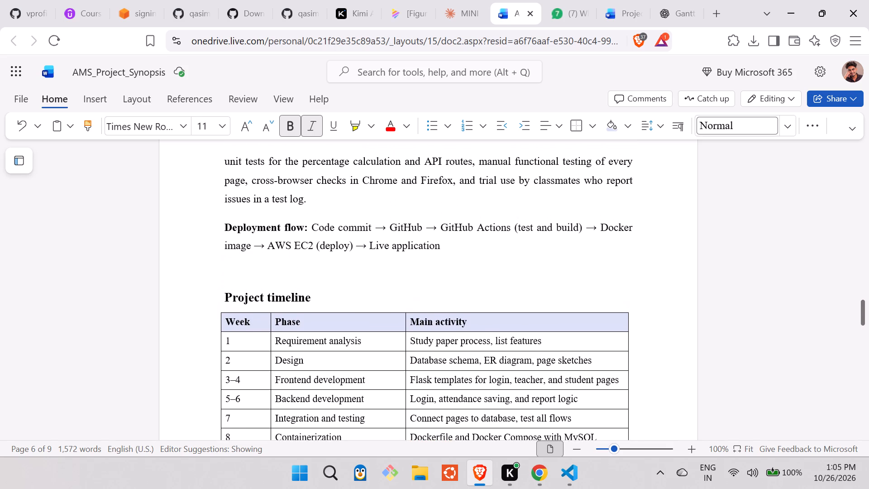
pyautogui.click(441, 245)
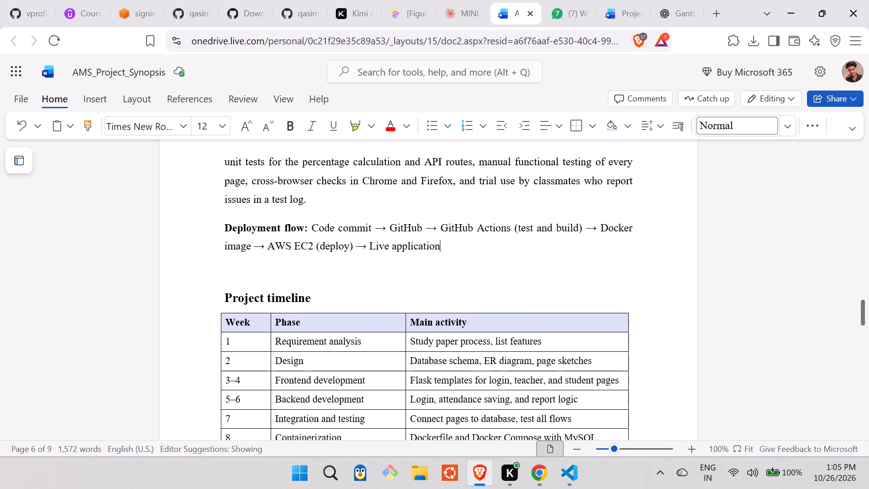
pyautogui.press('Return')
pyautogui.scroll(1, 441, 245)
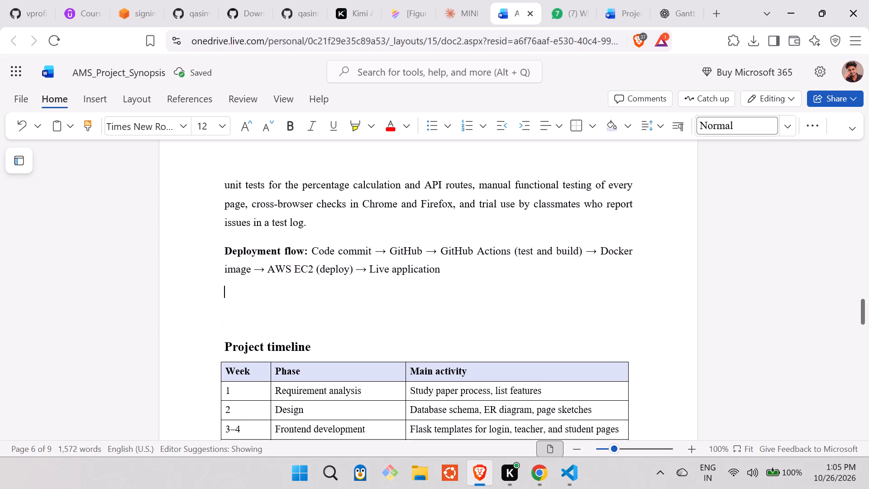
# Insert the "[Figure 3 - Visual 1" picture from Downloads on the empty line below the "Deployment flow" paragraph.
pyautogui.scroll(1, 441, 245)
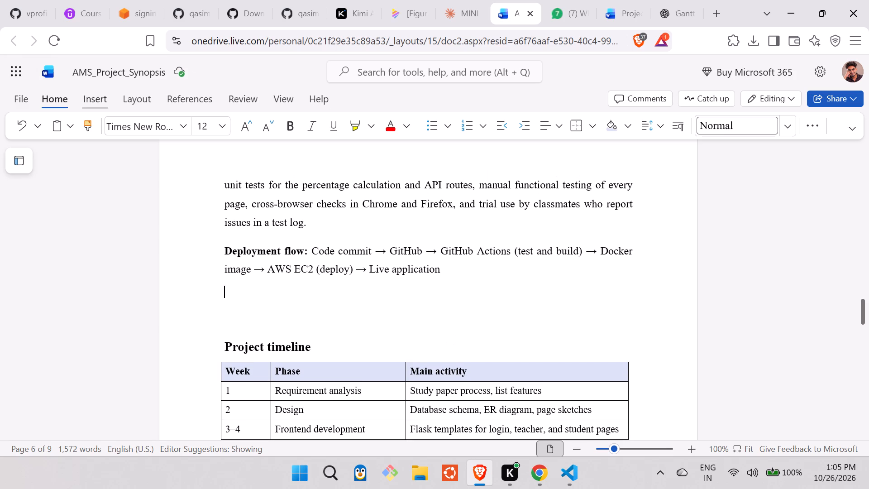
pyautogui.click(106, 101)
pyautogui.click(157, 128)
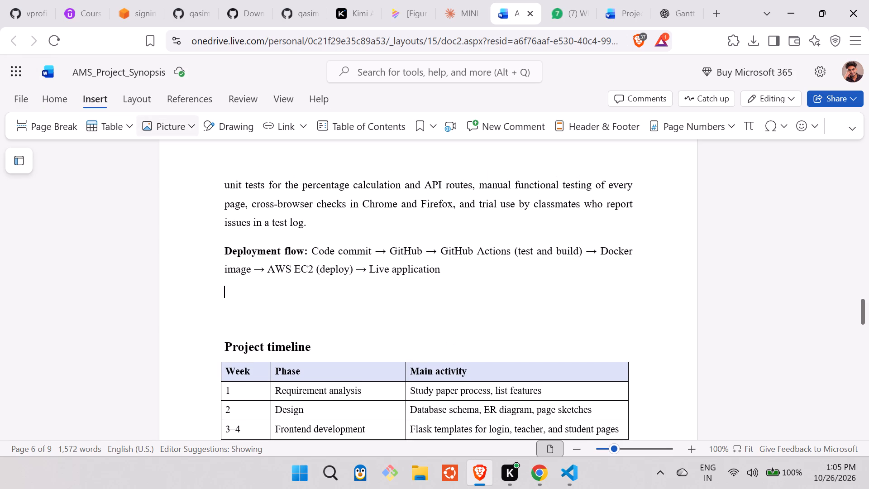
pyautogui.click(185, 176)
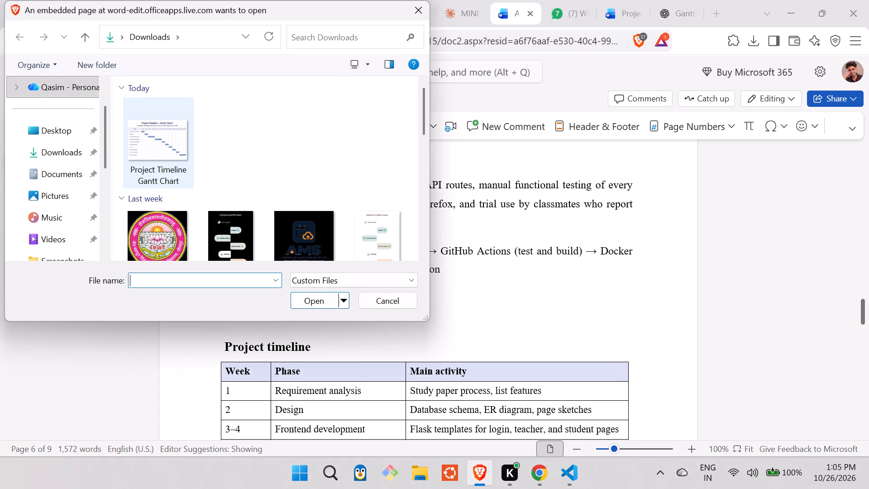
pyautogui.scroll(-1, 185, 176)
pyautogui.scroll(-1, 347, 132)
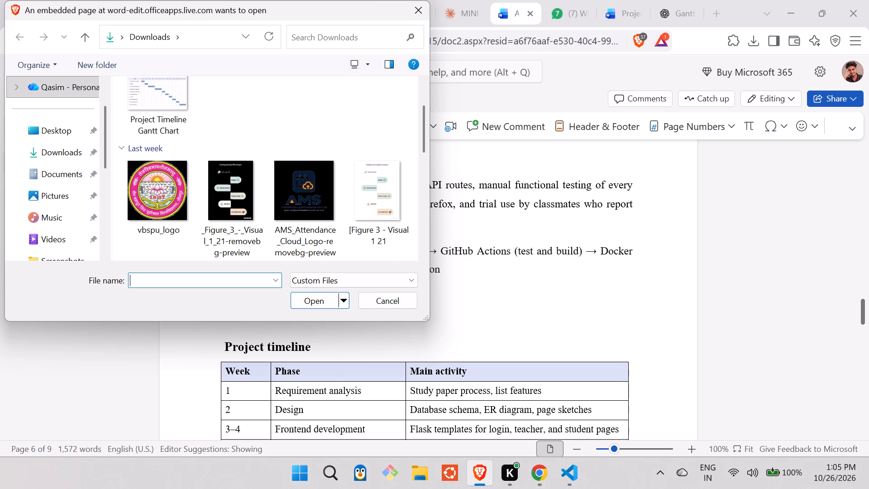
pyautogui.scroll(-1, 347, 132)
pyautogui.scroll(1, 347, 132)
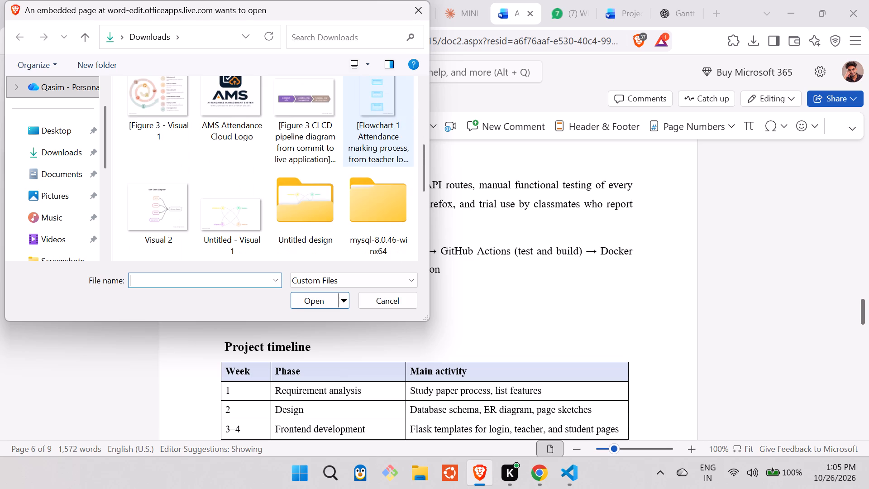
pyautogui.click(184, 118)
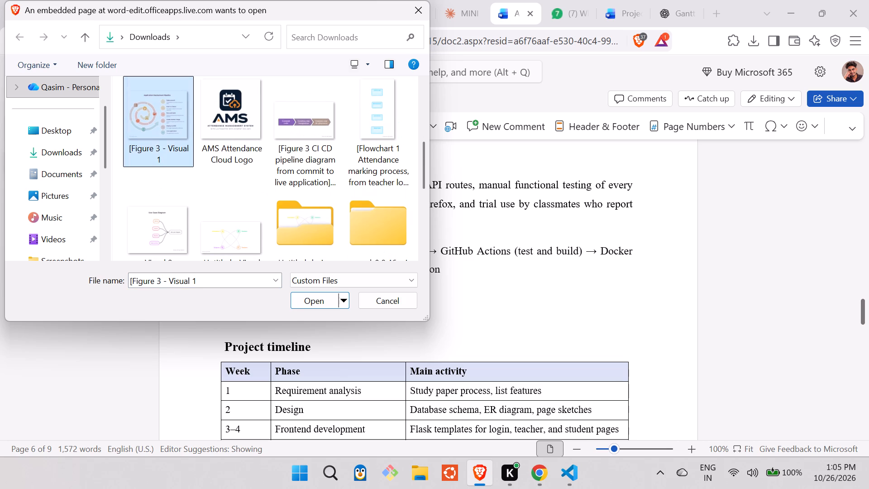
pyautogui.click(322, 301)
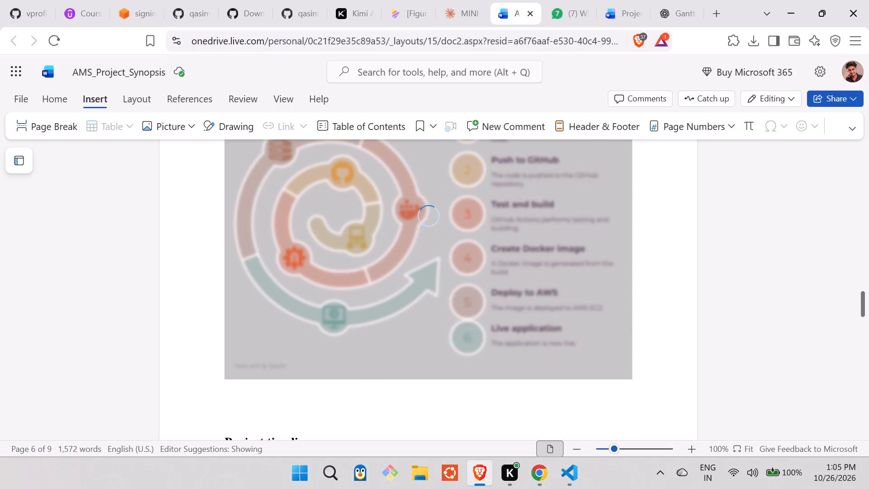
# Shrink the deployment pipeline picture proportionally to about 2.78" high by 3.47" wide.
pyautogui.scroll(1, 388, 341)
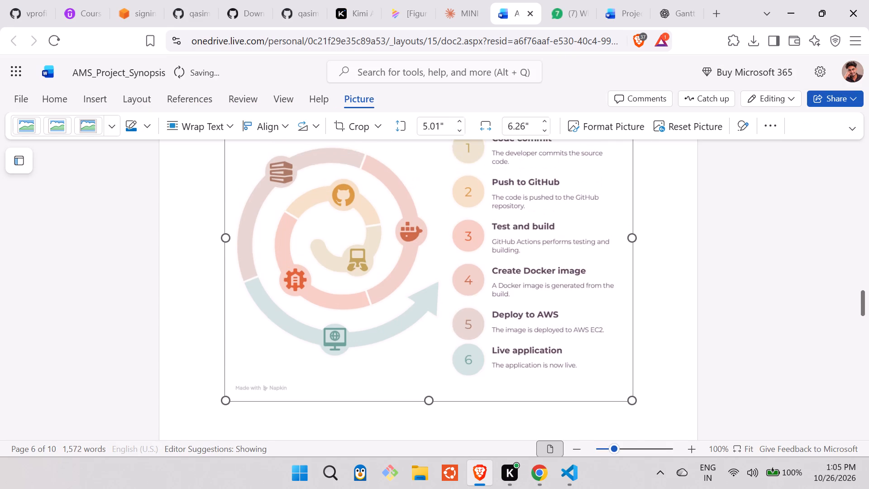
pyautogui.scroll(2, 388, 341)
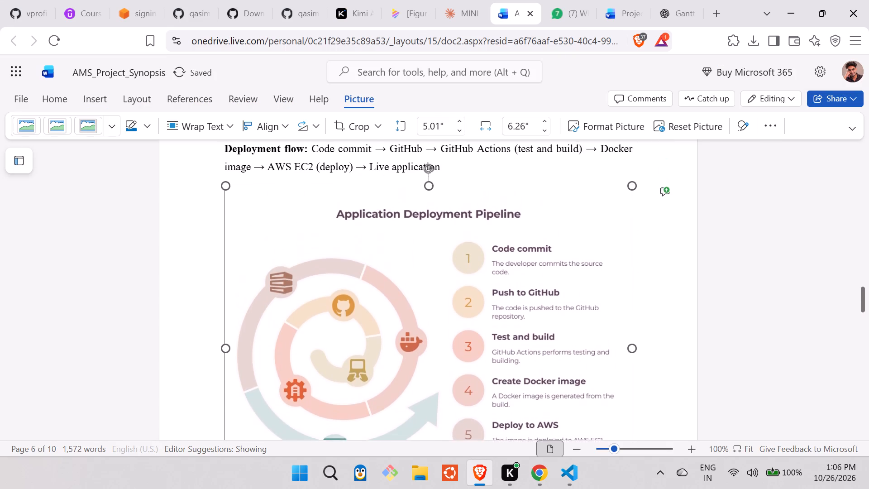
pyautogui.scroll(1, 388, 341)
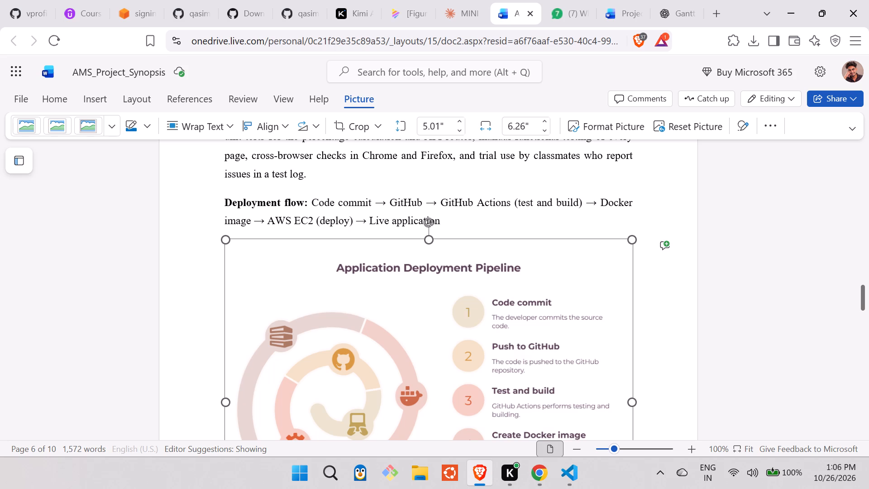
pyautogui.moveTo(224, 239); pyautogui.dragTo(268, 287)
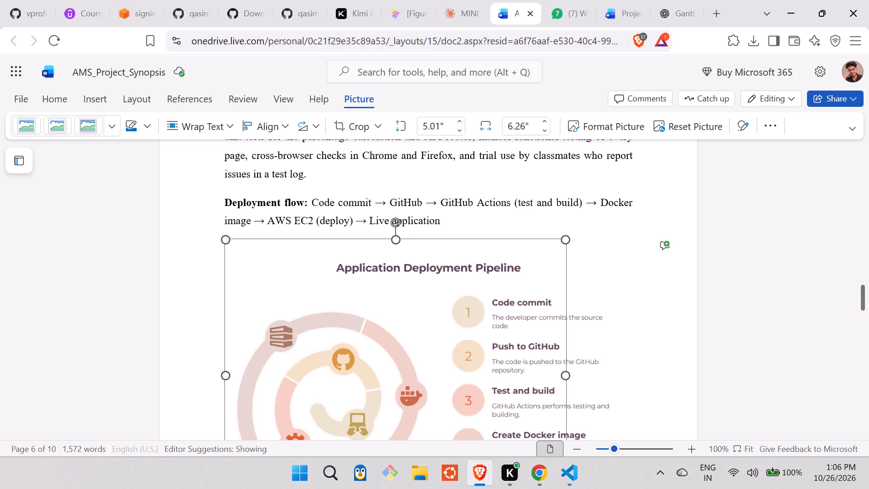
pyautogui.moveTo(295, 311); pyautogui.dragTo(315, 329)
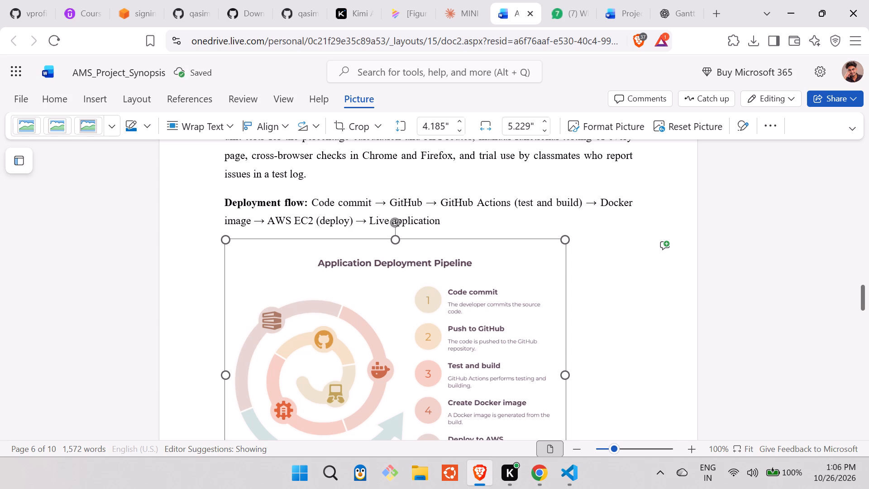
pyautogui.moveTo(227, 242); pyautogui.dragTo(304, 303)
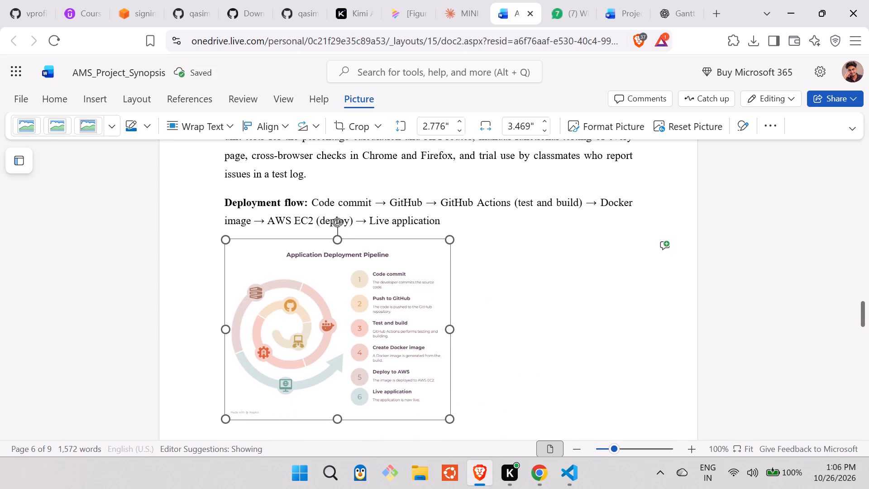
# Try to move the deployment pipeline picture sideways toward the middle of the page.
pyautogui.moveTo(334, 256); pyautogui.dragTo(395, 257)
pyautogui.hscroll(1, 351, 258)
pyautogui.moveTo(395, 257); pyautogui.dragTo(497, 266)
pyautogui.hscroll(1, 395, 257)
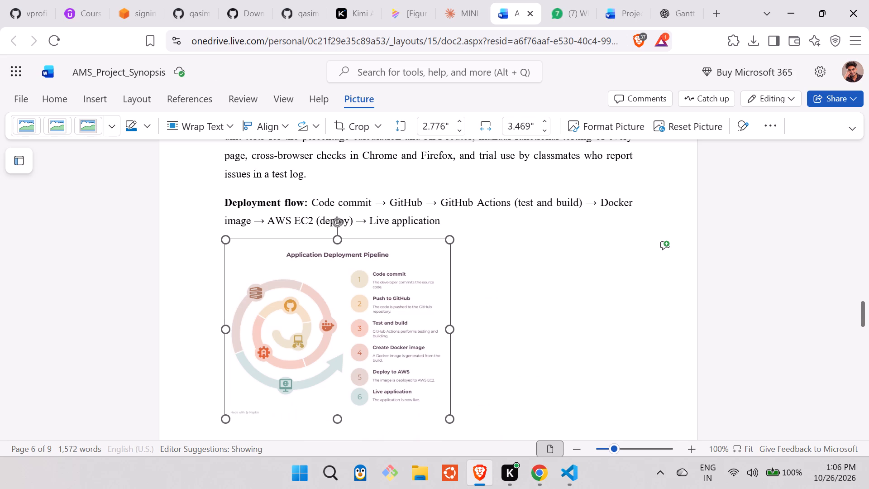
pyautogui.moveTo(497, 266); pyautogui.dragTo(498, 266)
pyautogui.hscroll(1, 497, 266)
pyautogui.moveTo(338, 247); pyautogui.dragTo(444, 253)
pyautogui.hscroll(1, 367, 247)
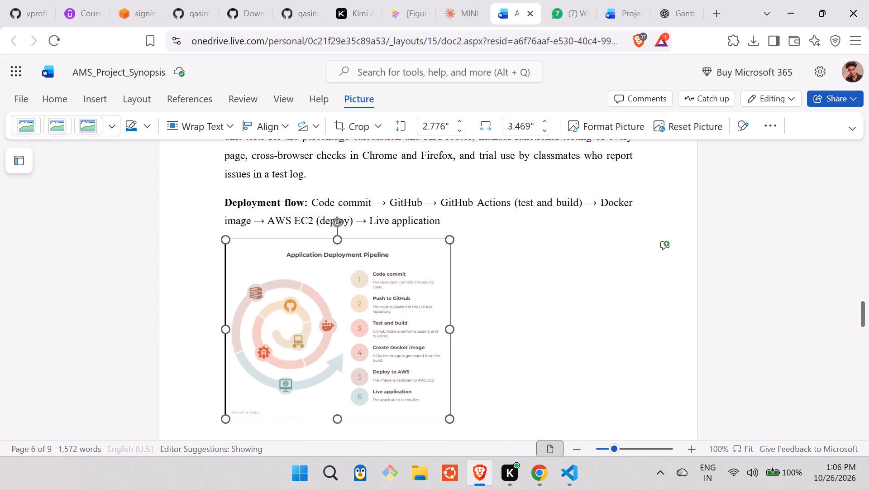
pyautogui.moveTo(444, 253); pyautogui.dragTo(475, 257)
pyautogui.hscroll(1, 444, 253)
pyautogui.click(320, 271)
# Insert spaces in front of the deployment pipeline picture to shift it toward the page centre.
pyautogui.click(218, 336)
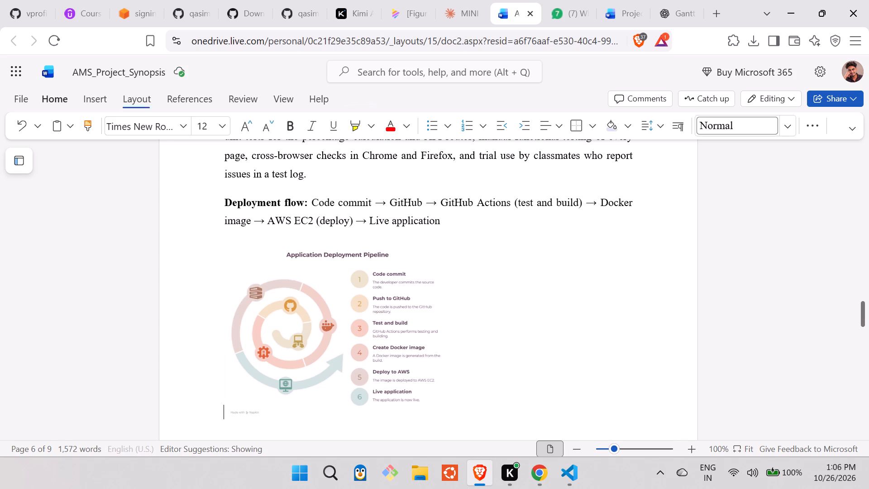
pyautogui.press('space')
pyautogui.press('space')
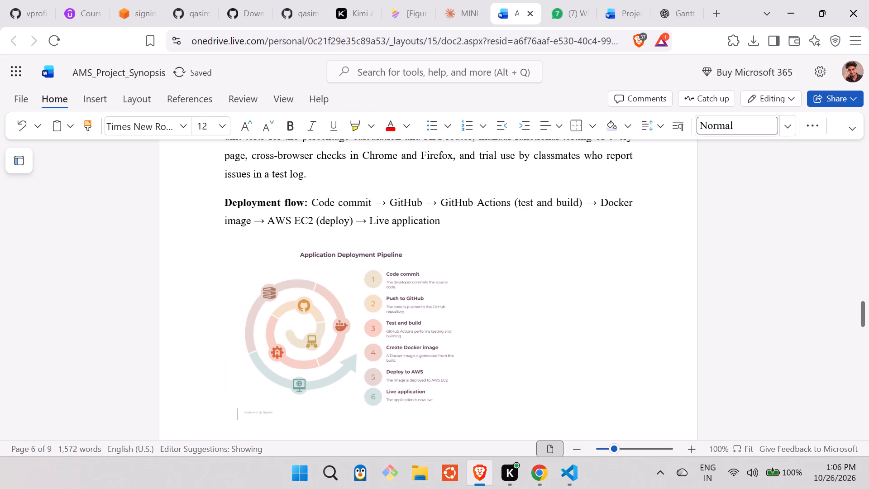
pyautogui.press('space')
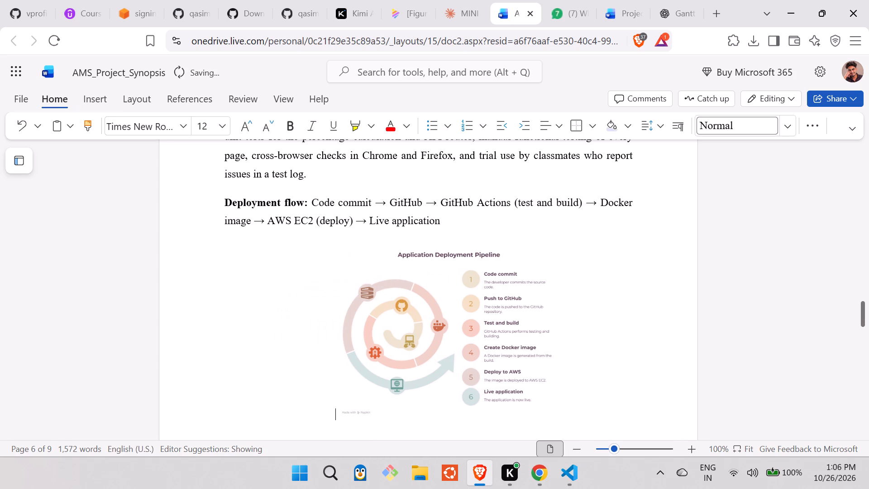
# Shrink the deployment pipeline picture proportionally to about two-thirds of its size.
pyautogui.scroll(-1, 603, 354)
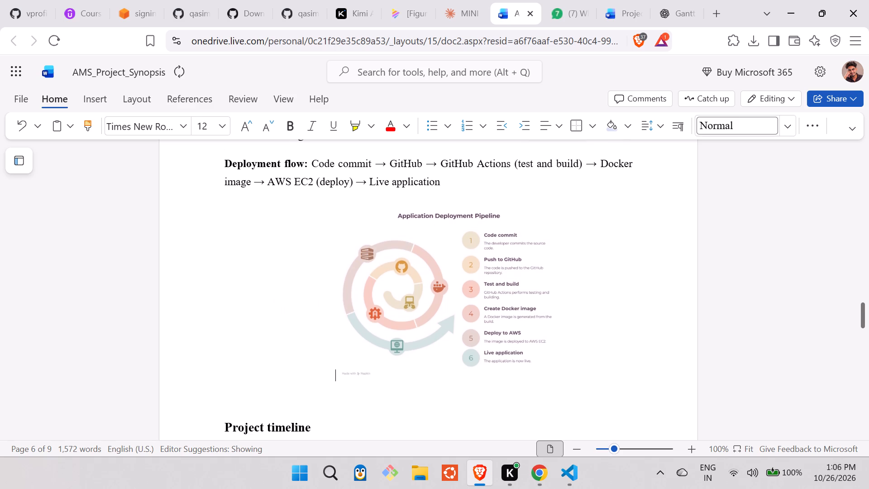
pyautogui.scroll(-1, 603, 354)
pyautogui.click(540, 296)
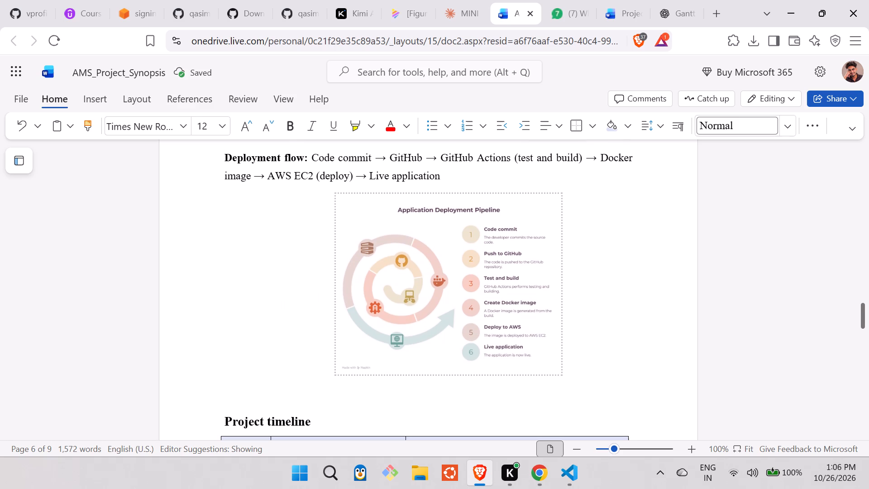
pyautogui.moveTo(561, 196); pyautogui.dragTo(510, 235)
pyautogui.click(510, 235)
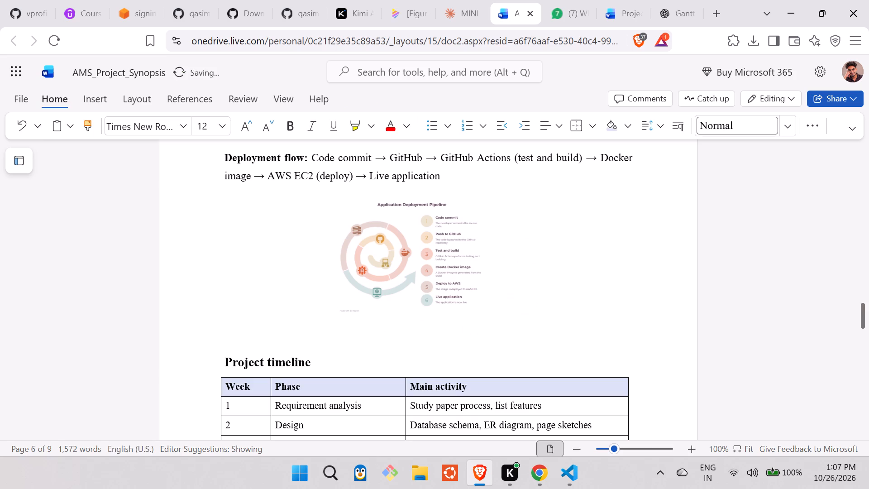
# Add more spaces in front of the reduced deployment pipeline picture to centre it between the page margins.
pyautogui.click(332, 280)
pyautogui.click(332, 280)
pyautogui.click(332, 280)
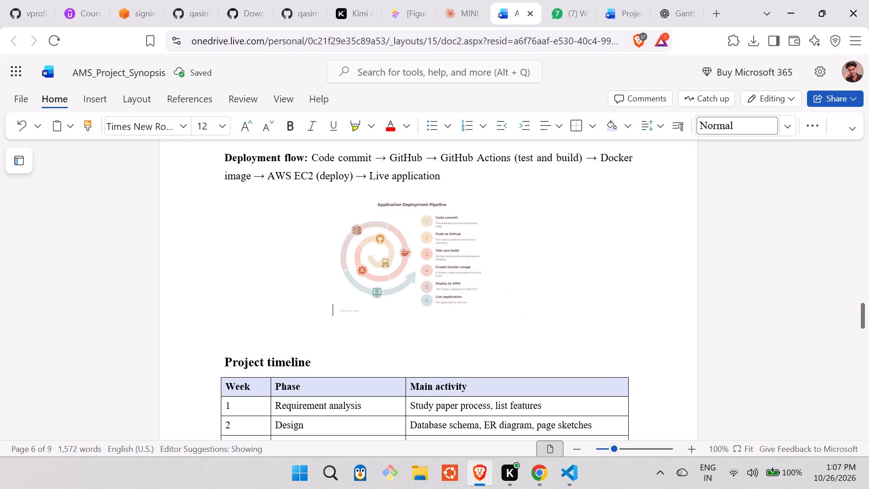
pyautogui.click(327, 277)
pyautogui.press('space')
pyautogui.press('space')
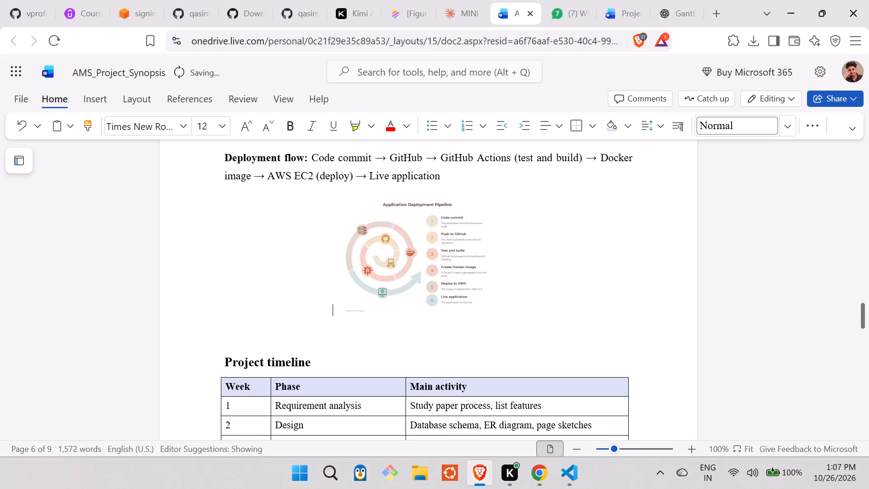
pyautogui.press('space')
pyautogui.press('space')
pyautogui.press('space')
pyautogui.press('space')
pyautogui.press('space')
pyautogui.press('space')
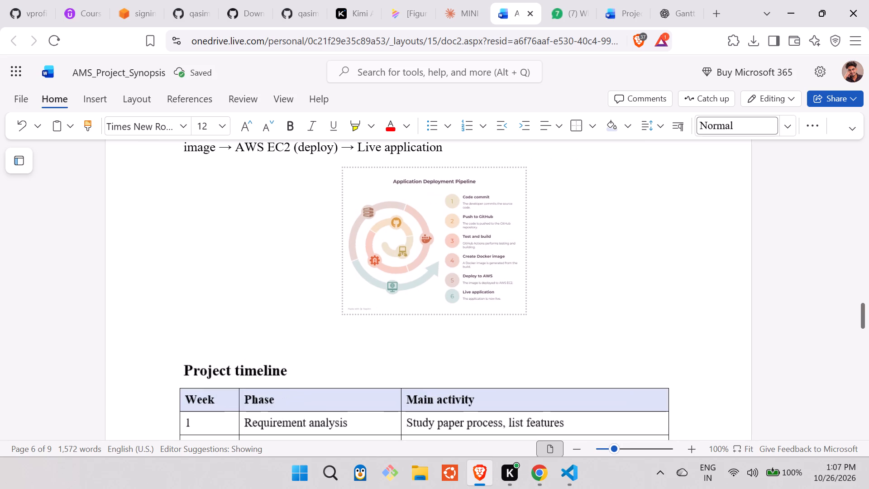
pyautogui.click(698, 297)
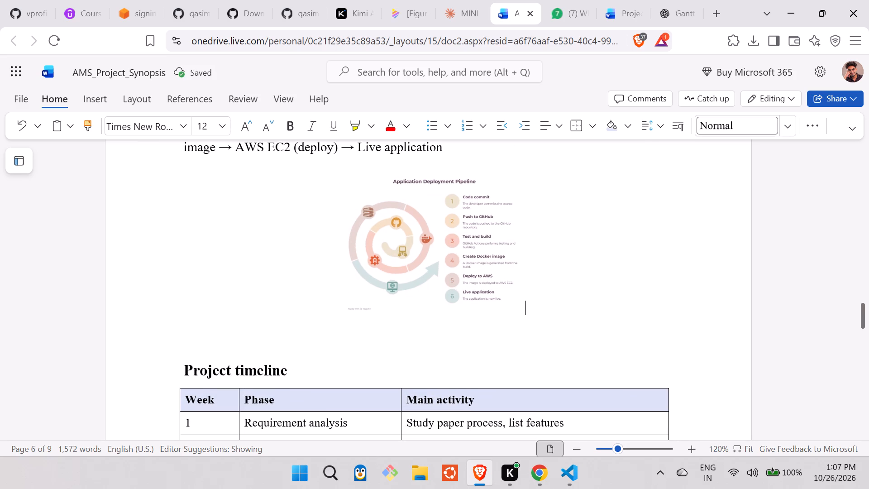
# Review the page layout from the "Deployment flow" paragraph through the project timeline and Gantt chart to "Expected Outcomes".
pyautogui.scroll(1, 698, 297)
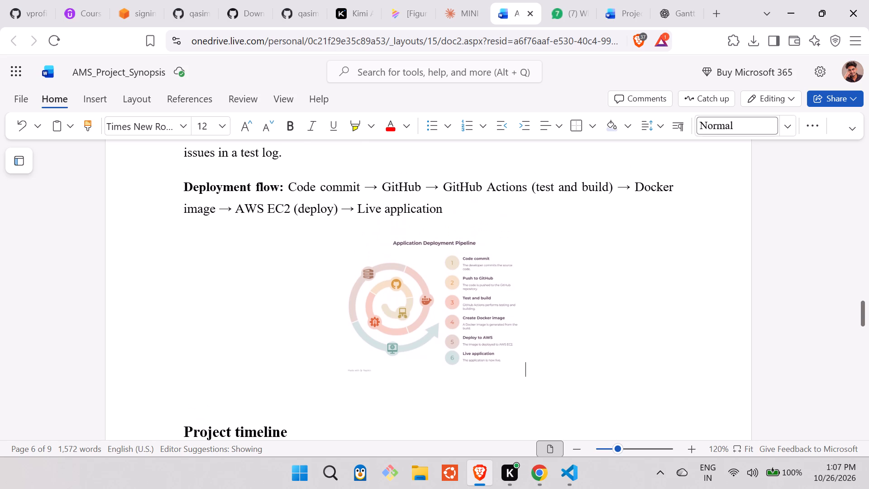
pyautogui.scroll(1, 698, 297)
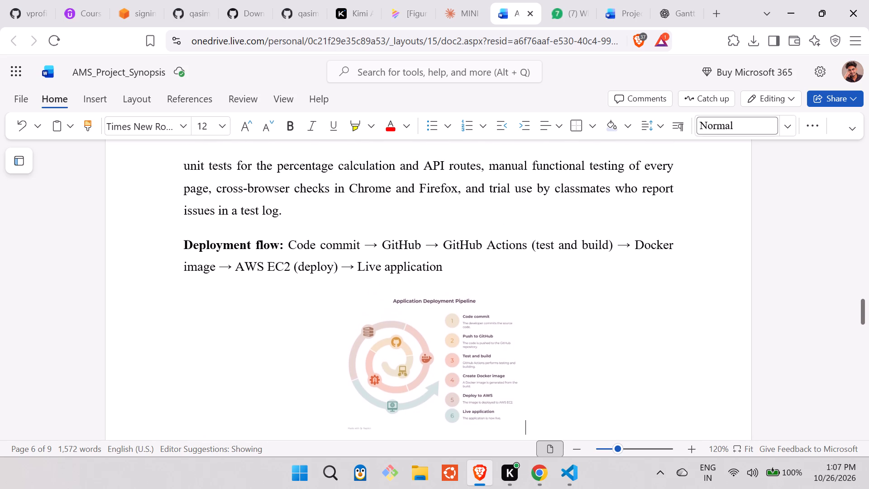
pyautogui.scroll(2, 698, 297)
pyautogui.scroll(-1, 698, 297)
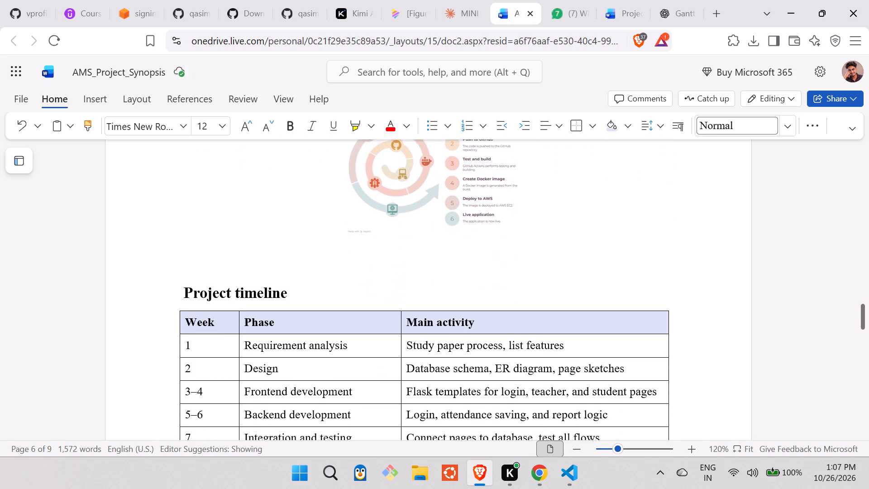
pyautogui.scroll(-4, 698, 297)
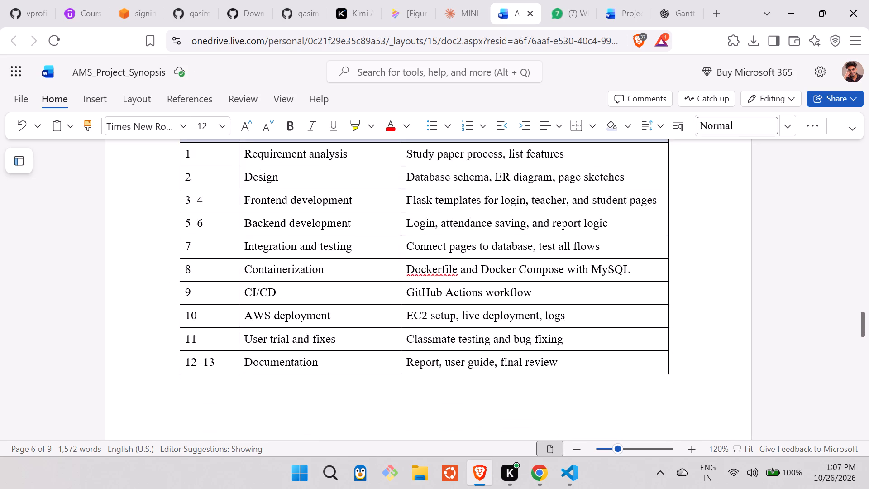
pyautogui.scroll(-1, 698, 297)
pyautogui.scroll(-3, 649, 336)
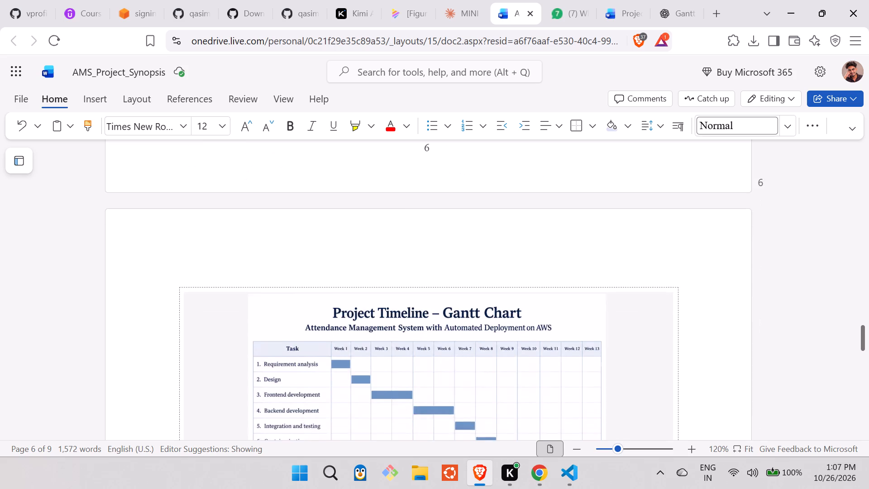
pyautogui.scroll(-5, 649, 336)
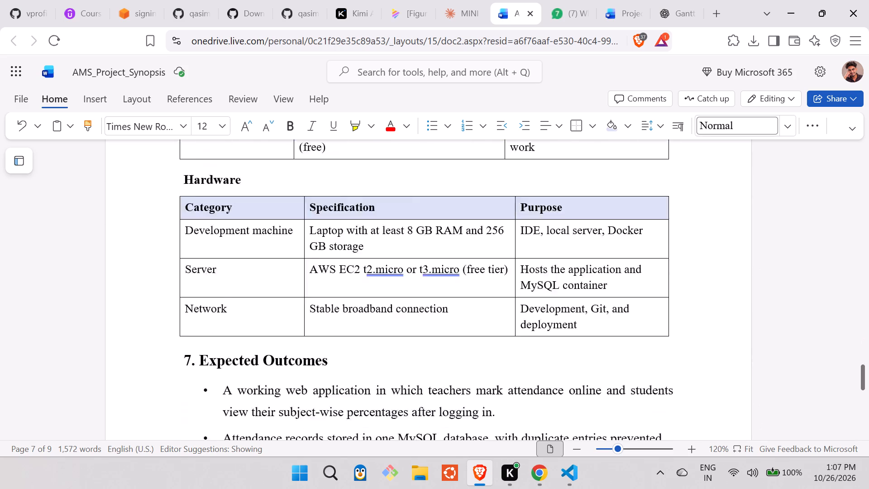
# Review the document from the hardware table back to the cover page and check the cover page's layout.
pyautogui.scroll(-3, 649, 336)
pyautogui.scroll(8, 649, 336)
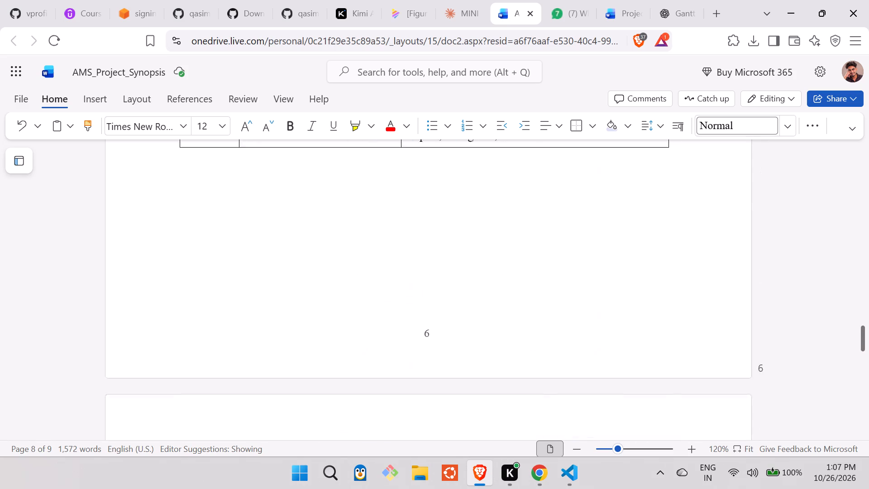
pyautogui.scroll(14, 649, 336)
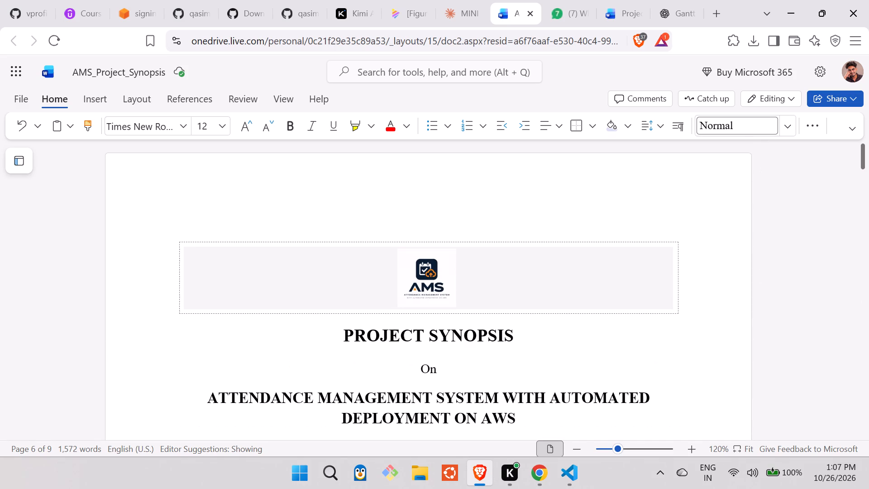
pyautogui.scroll(-3, 649, 336)
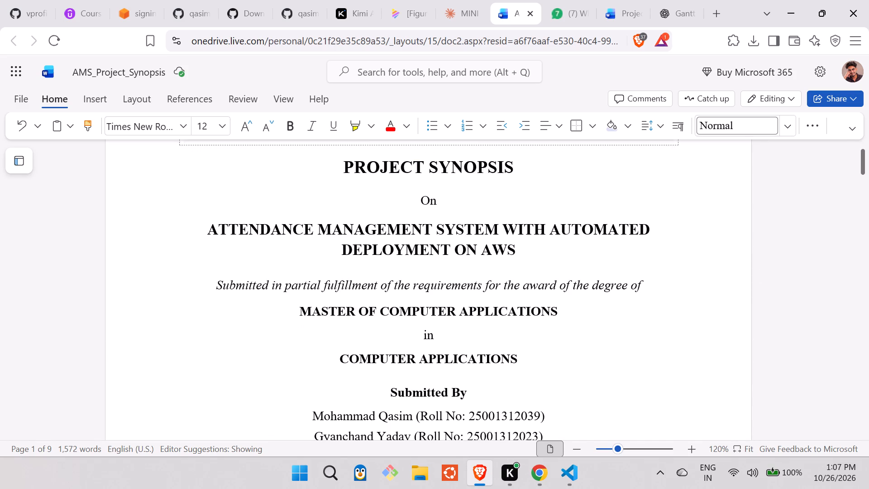
pyautogui.scroll(-5, 649, 336)
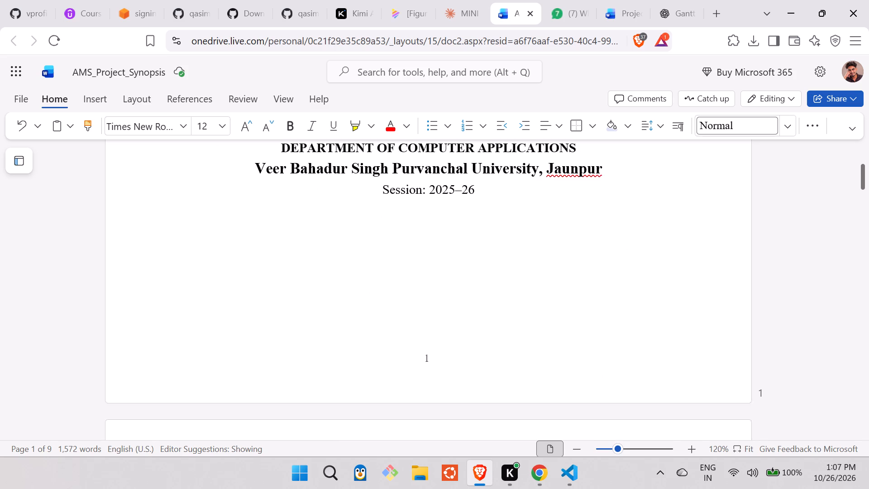
# Set the font color of the "Title of the Project" heading on page 2 to Automatic.
pyautogui.scroll(-3, 649, 336)
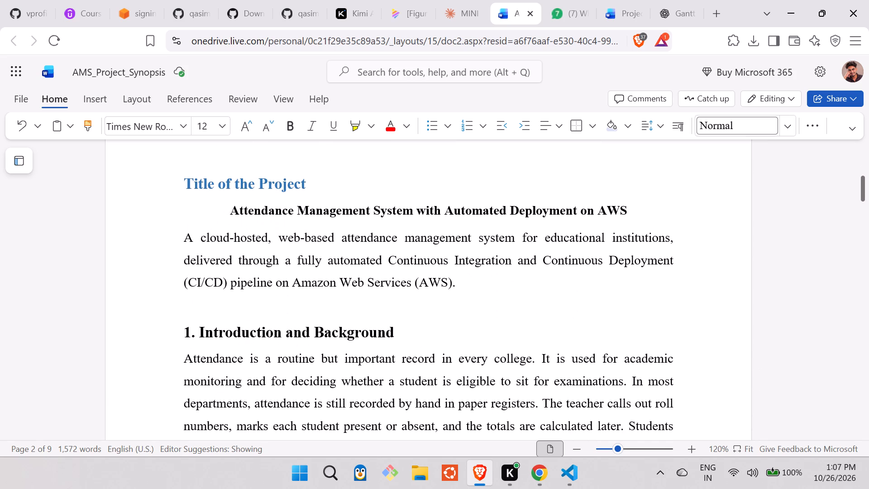
pyautogui.moveTo(308, 185); pyautogui.dragTo(185, 190)
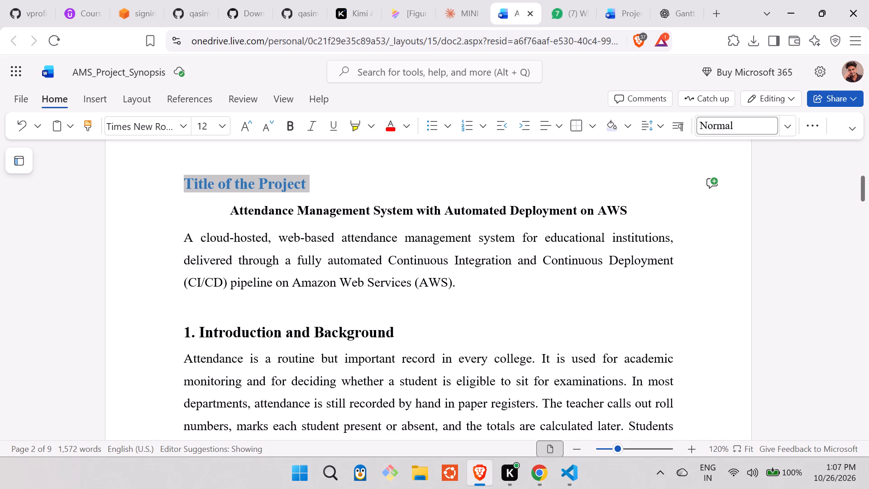
pyautogui.click(405, 126)
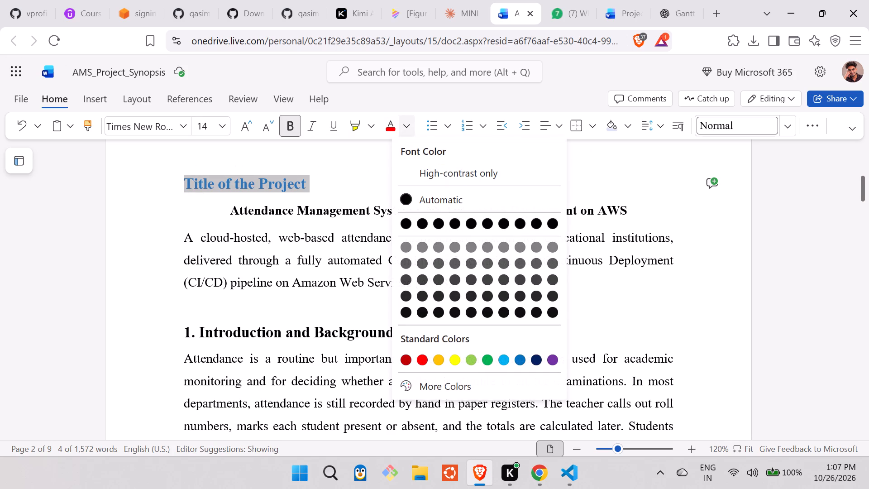
pyautogui.click(407, 197)
pyautogui.click(175, 238)
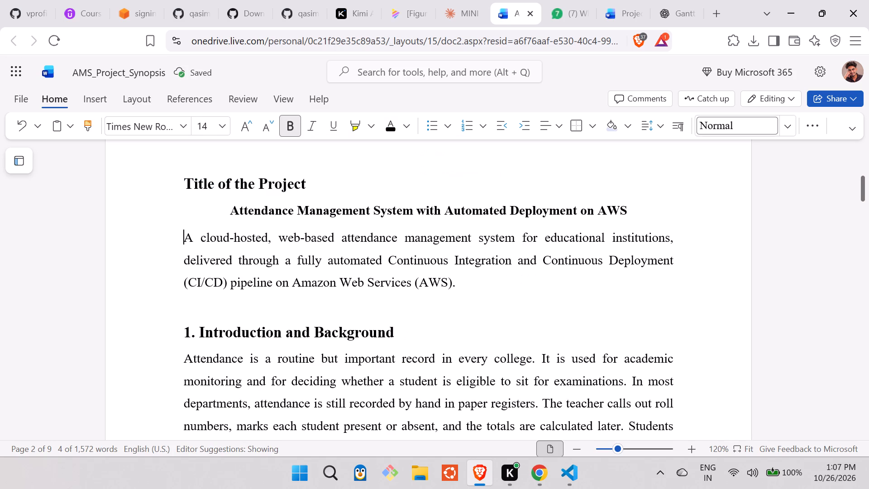
pyautogui.click(136, 239)
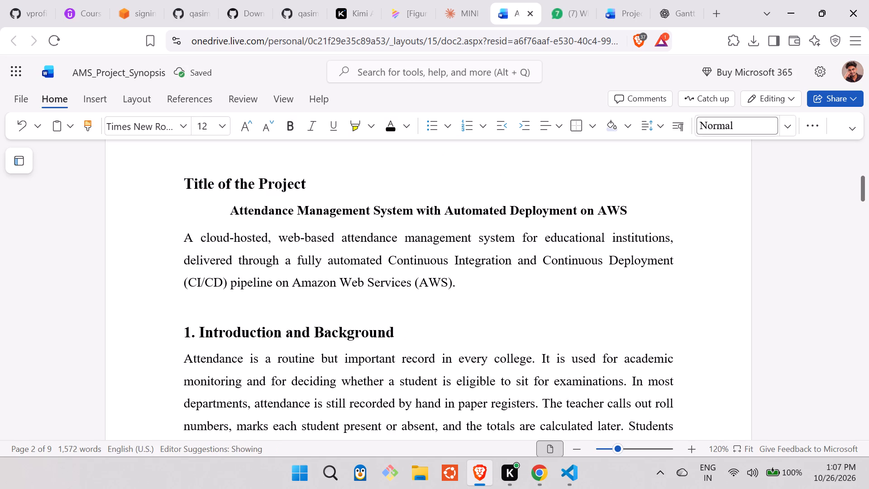
# Examine the cover page from the session line up to the AMS logo above "PROJECT SYNOPSIS".
pyautogui.scroll(3, 136, 239)
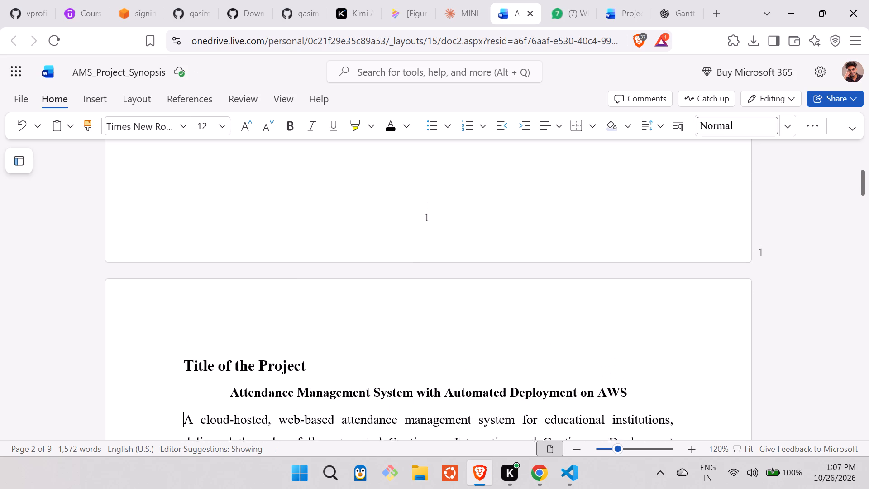
pyautogui.scroll(2, 136, 239)
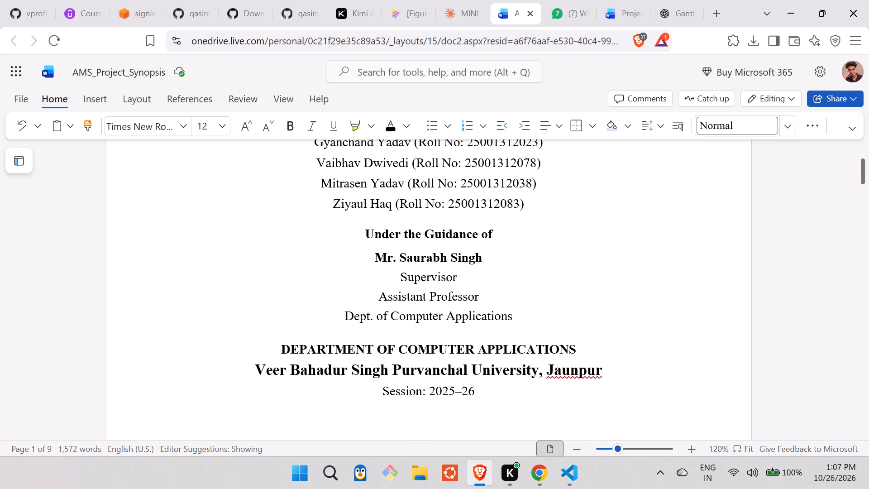
pyautogui.scroll(6, 136, 239)
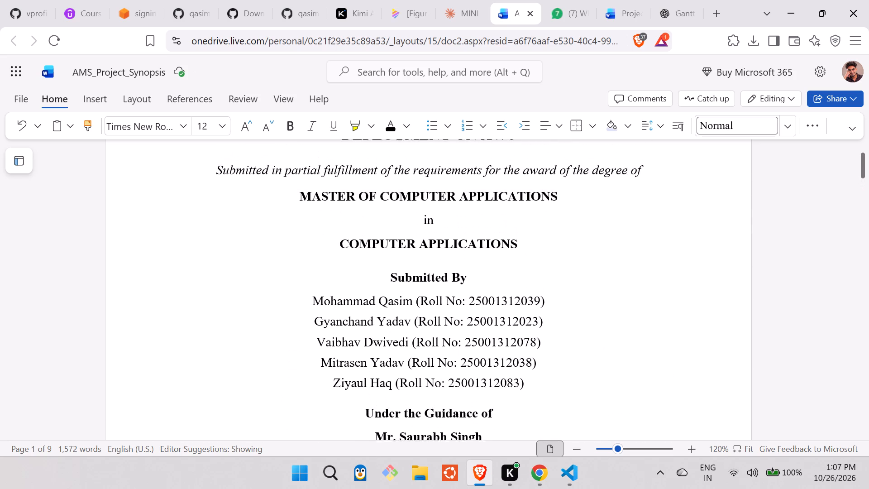
pyautogui.scroll(1, 136, 239)
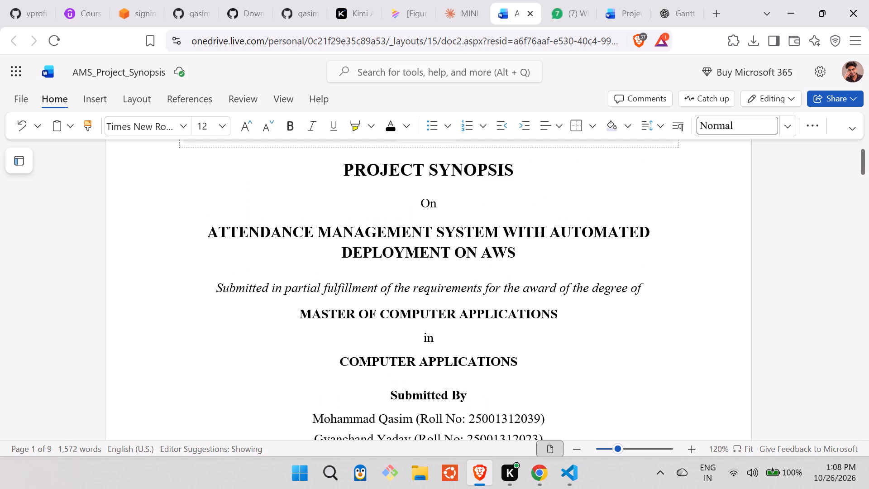
pyautogui.scroll(-1, 136, 239)
pyautogui.scroll(2, 136, 239)
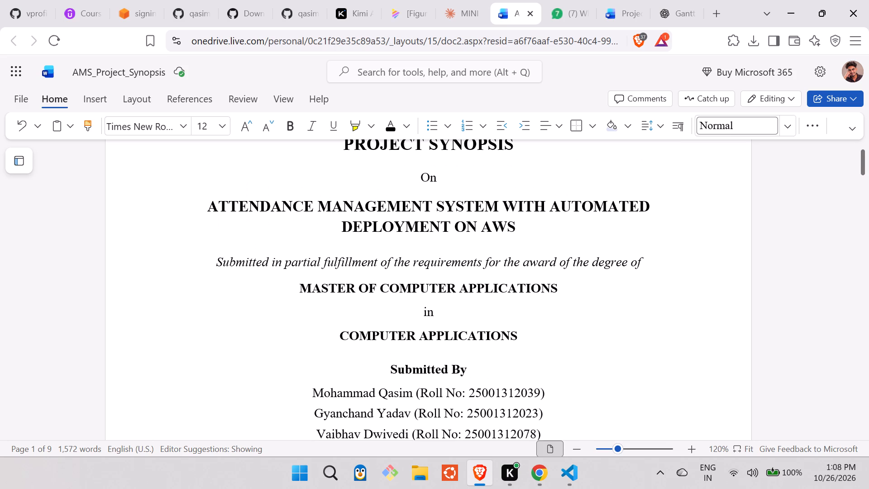
pyautogui.scroll(2, 136, 239)
pyautogui.scroll(-2, 136, 239)
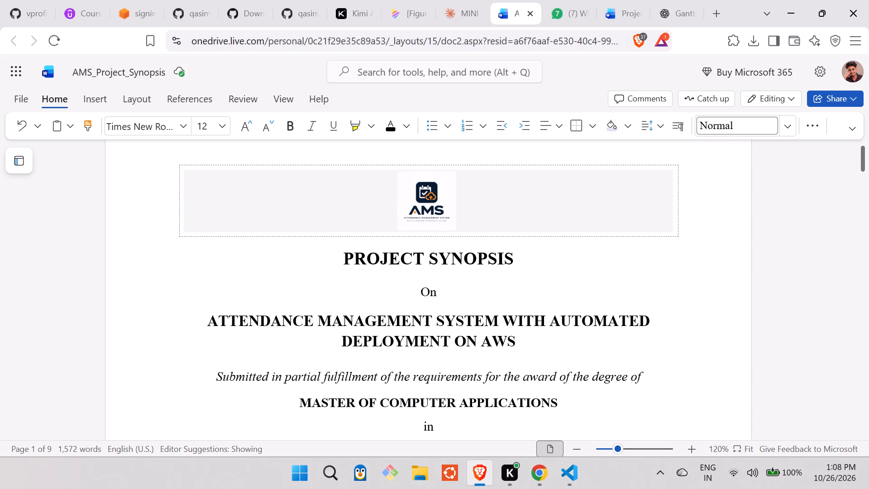
# Cut the AMS logo picture from the box above "PROJECT SYNOPSIS" on the cover page.
pyautogui.click(221, 221)
pyautogui.click(402, 213)
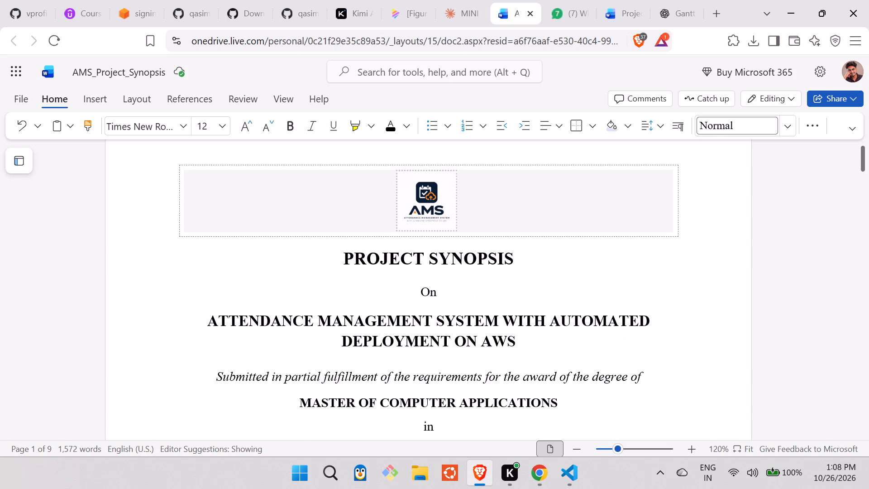
pyautogui.rightClick(402, 213)
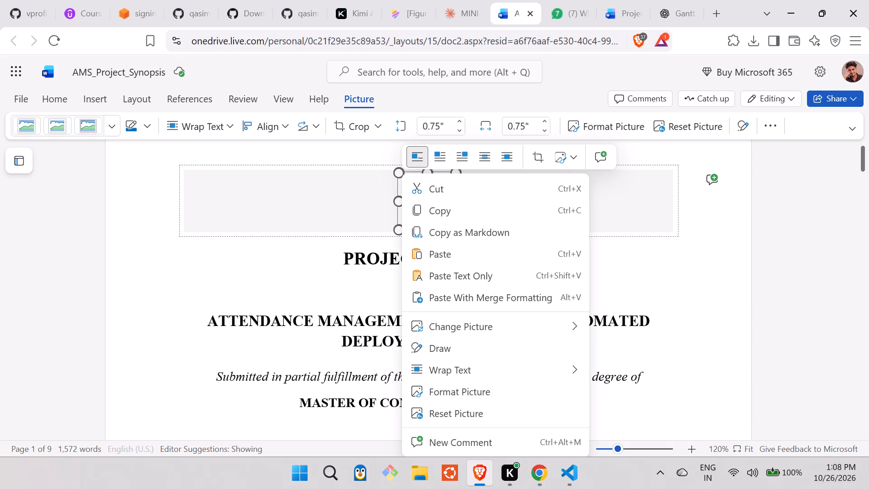
pyautogui.click(457, 196)
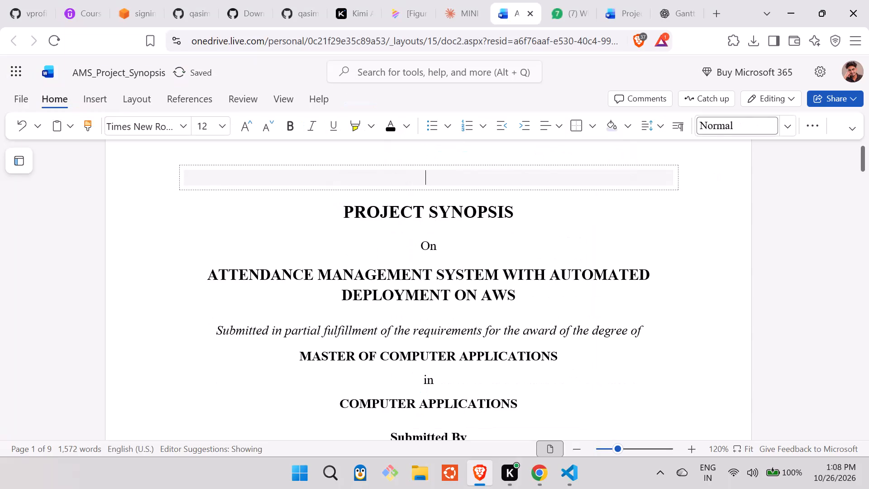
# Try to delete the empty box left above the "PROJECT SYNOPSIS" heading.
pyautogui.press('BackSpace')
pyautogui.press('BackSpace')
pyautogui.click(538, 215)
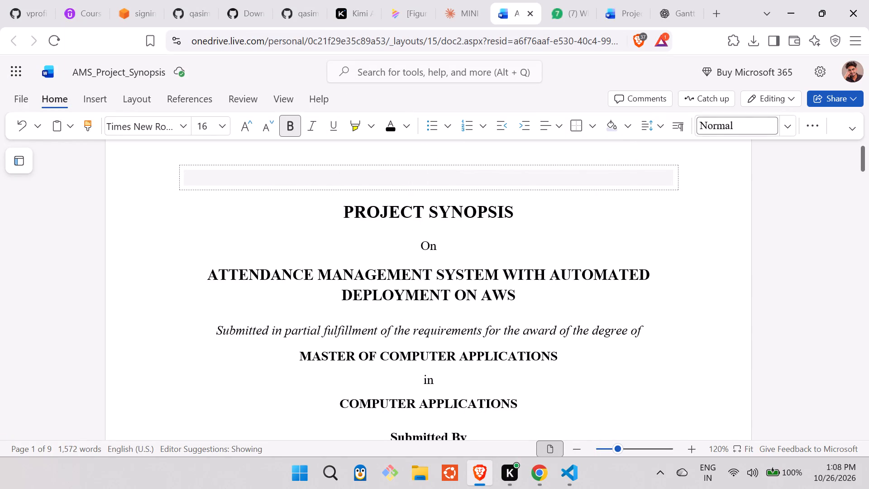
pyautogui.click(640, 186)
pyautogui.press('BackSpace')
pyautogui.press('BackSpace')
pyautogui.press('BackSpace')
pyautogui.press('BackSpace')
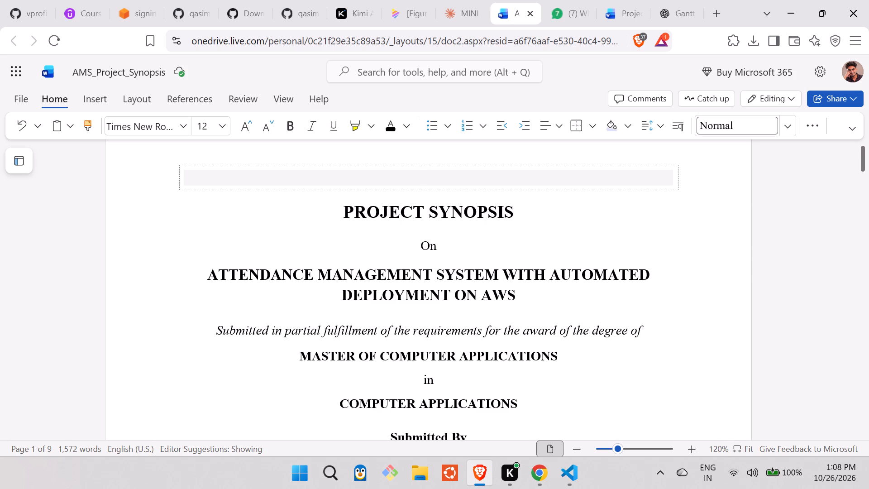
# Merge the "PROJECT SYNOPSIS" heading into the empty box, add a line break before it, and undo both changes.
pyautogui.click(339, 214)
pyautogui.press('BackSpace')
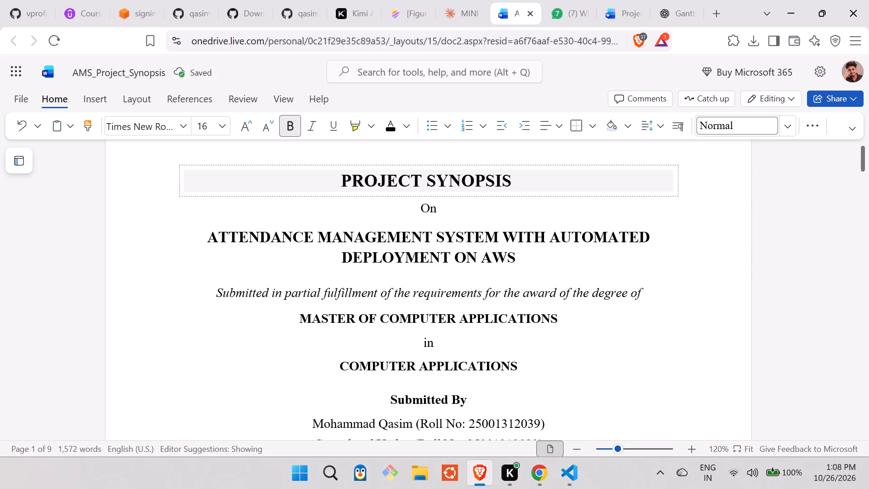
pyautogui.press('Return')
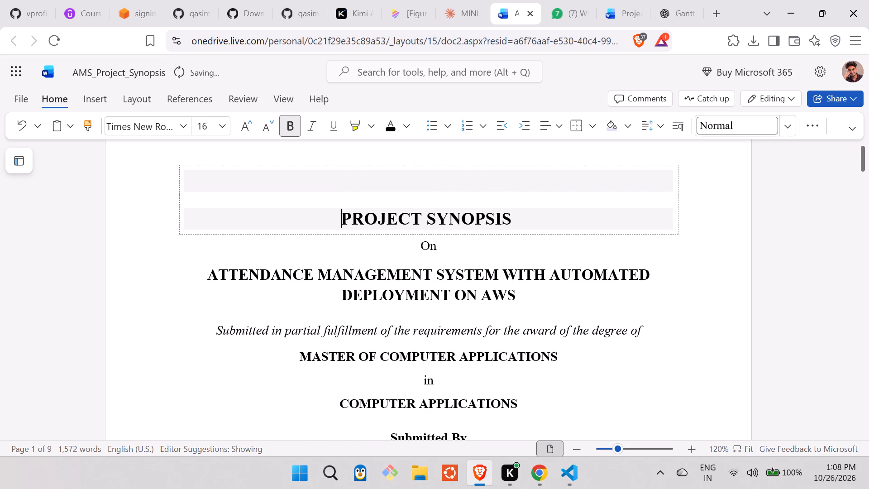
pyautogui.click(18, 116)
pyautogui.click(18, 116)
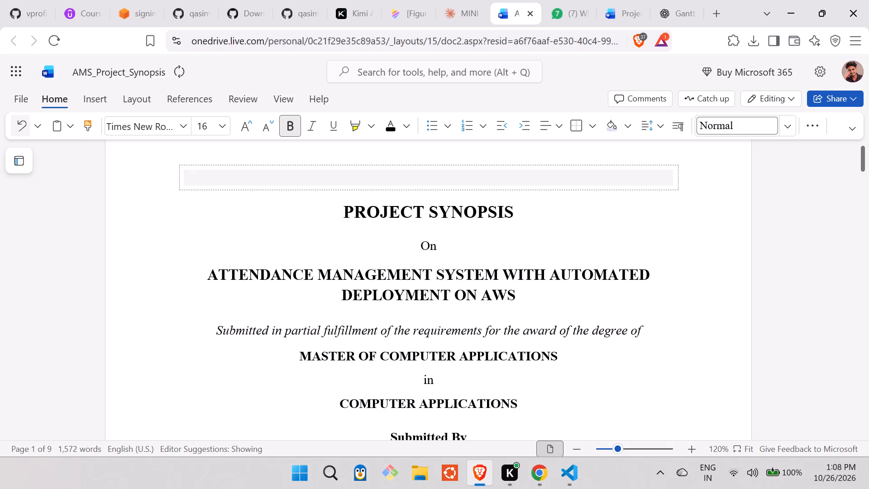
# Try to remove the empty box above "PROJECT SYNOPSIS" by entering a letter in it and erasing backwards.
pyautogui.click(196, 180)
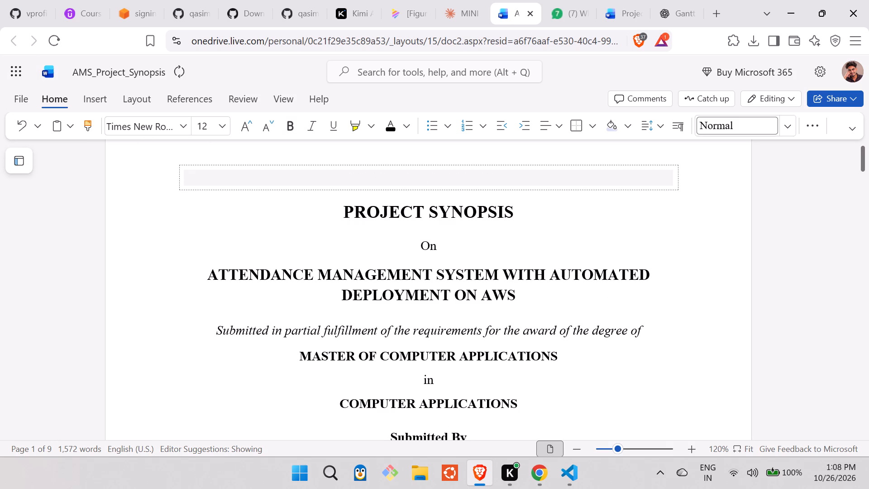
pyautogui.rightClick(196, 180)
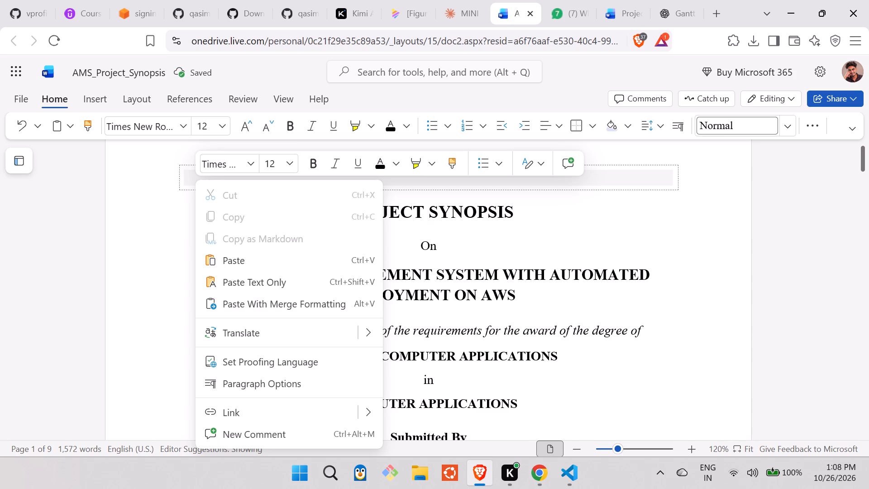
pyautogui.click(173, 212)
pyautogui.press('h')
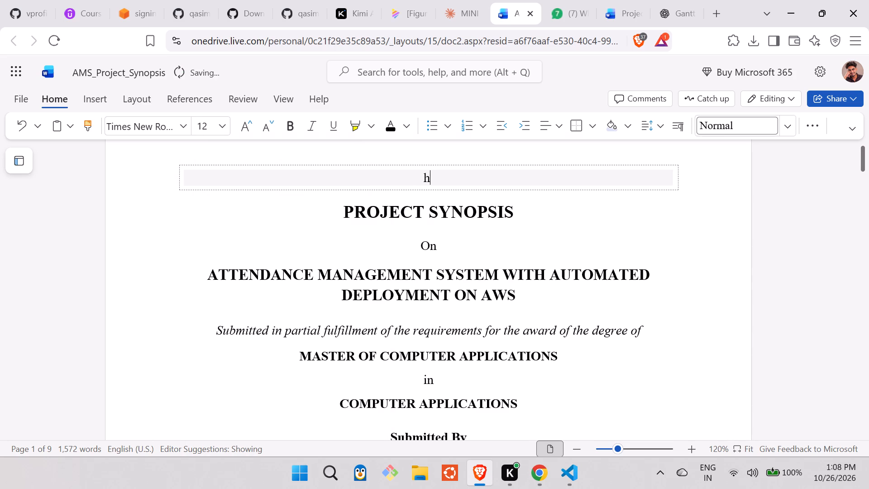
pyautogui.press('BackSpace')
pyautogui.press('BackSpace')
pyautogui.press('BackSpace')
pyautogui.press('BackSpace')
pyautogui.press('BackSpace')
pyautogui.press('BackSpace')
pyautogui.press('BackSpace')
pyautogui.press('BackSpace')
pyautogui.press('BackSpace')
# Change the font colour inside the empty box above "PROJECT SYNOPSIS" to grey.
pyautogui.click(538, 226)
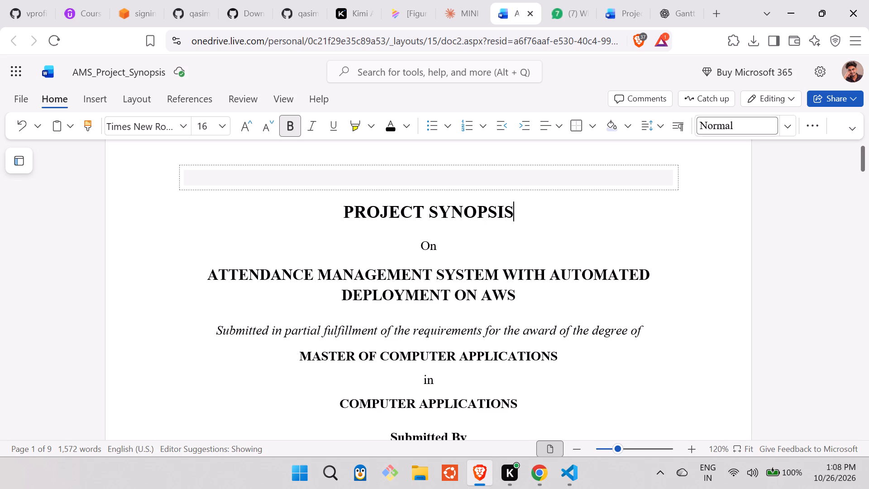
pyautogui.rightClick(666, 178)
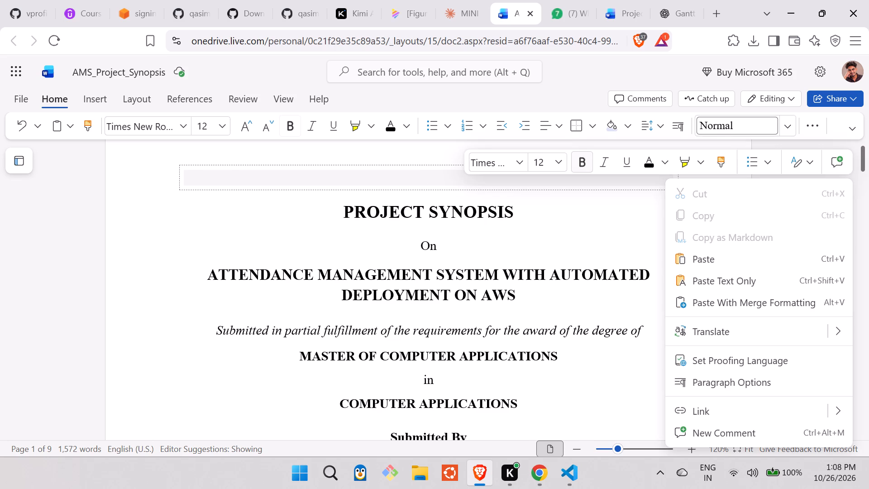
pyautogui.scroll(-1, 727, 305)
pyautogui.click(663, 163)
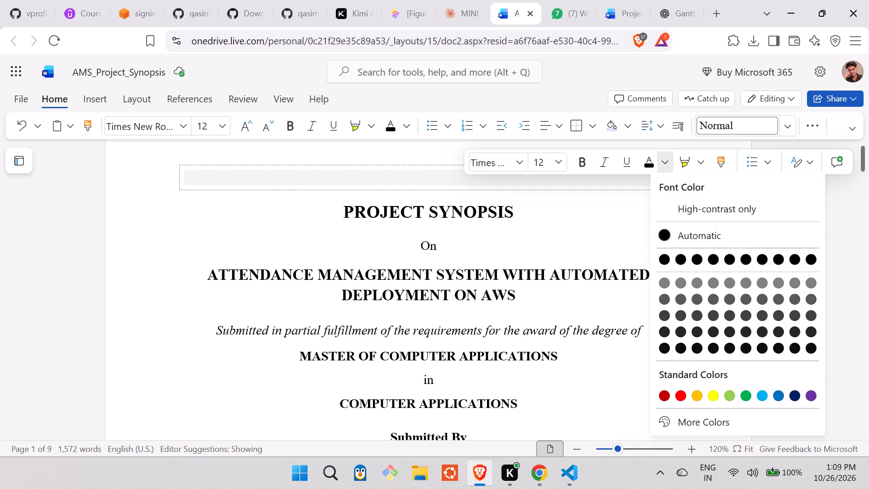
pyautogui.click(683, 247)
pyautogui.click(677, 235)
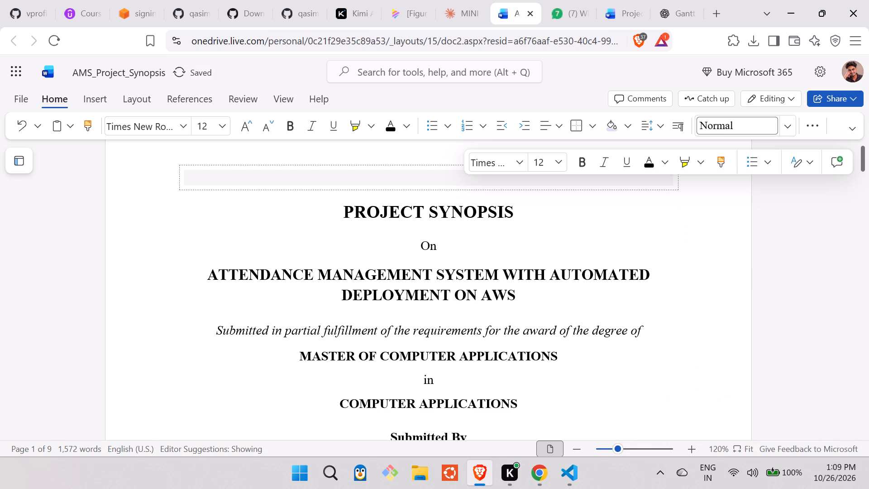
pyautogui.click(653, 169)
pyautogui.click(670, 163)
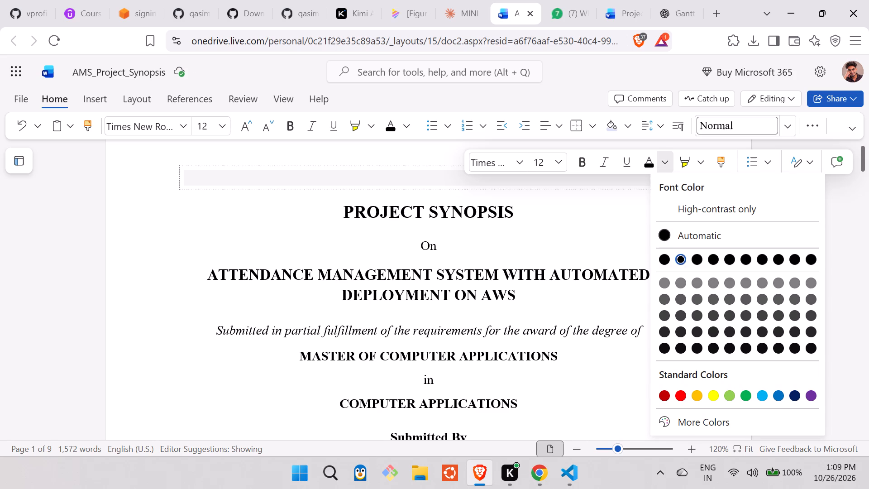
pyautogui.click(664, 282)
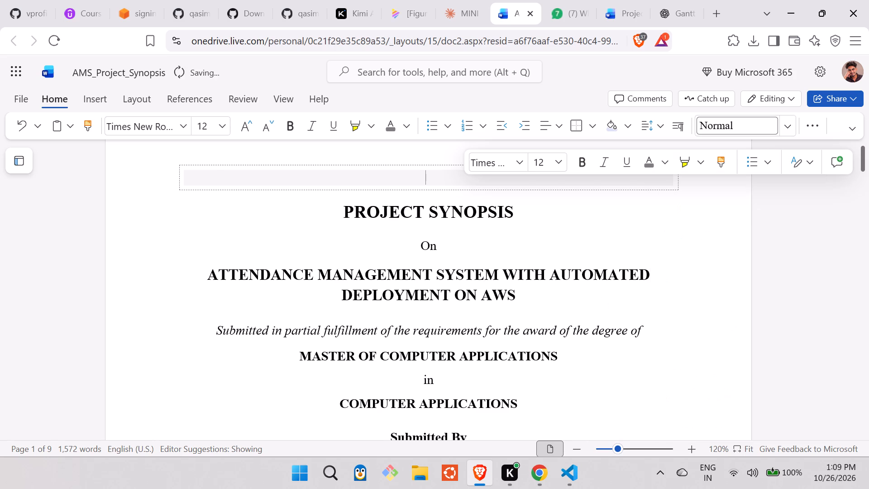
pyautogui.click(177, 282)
# Delete the empty box above the "PROJECT SYNOPSIS" heading on the cover page.
pyautogui.scroll(1, 177, 282)
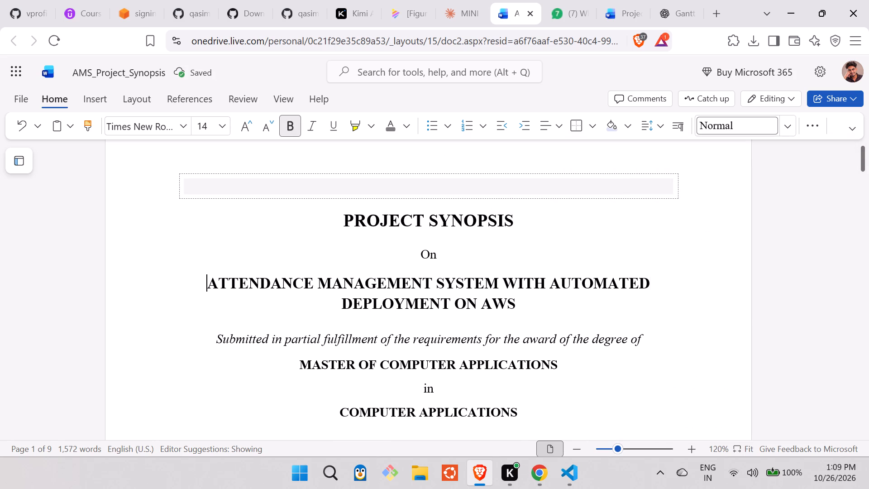
pyautogui.scroll(2, 177, 282)
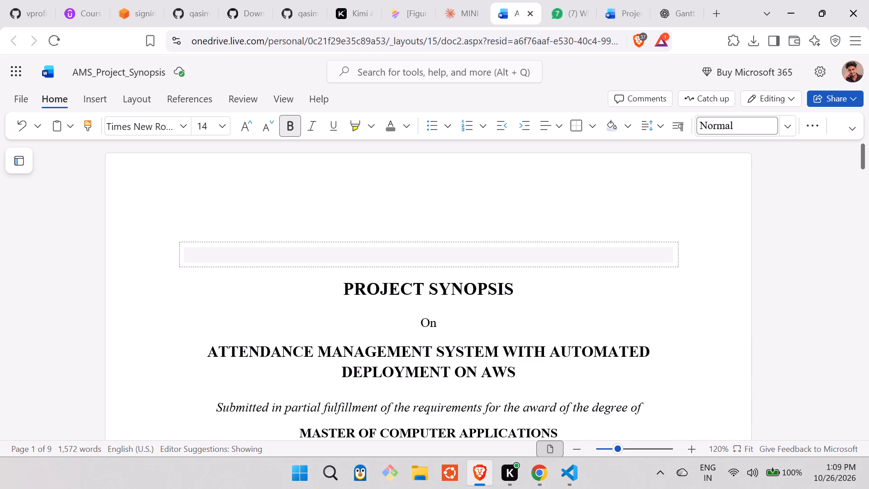
pyautogui.scroll(-1, 177, 282)
pyautogui.click(268, 219)
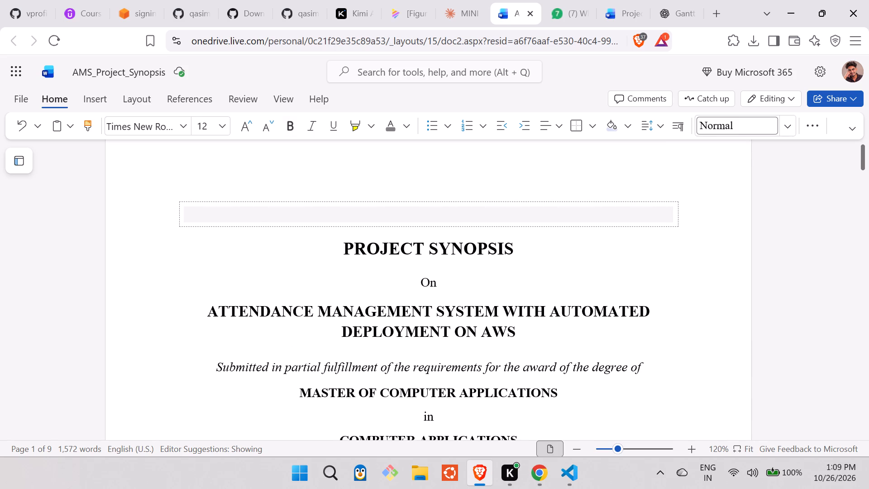
pyautogui.rightClick(268, 219)
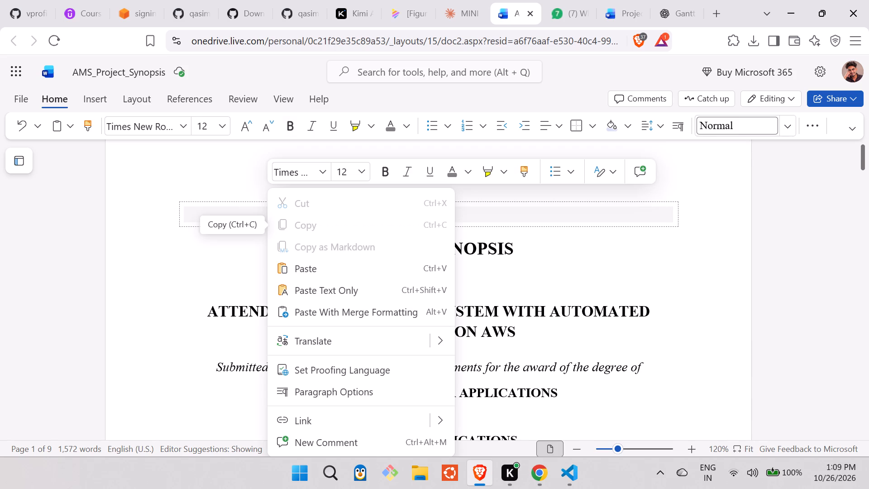
pyautogui.click(189, 271)
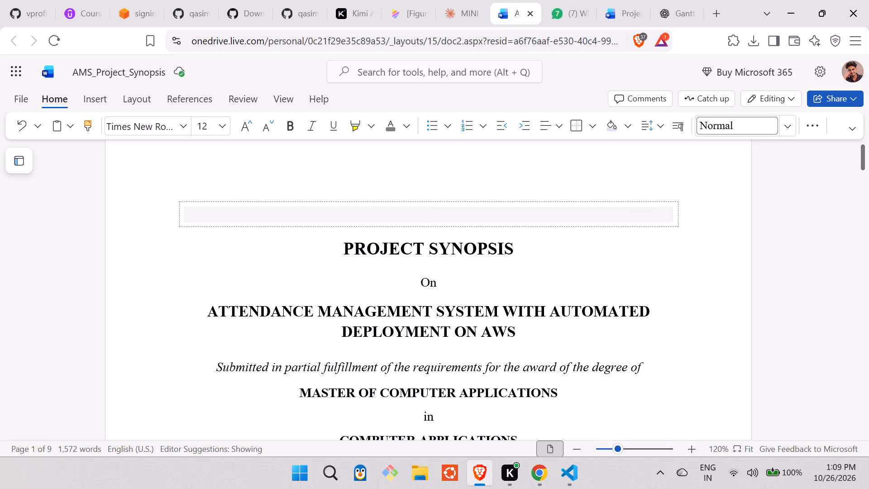
pyautogui.press('Delete')
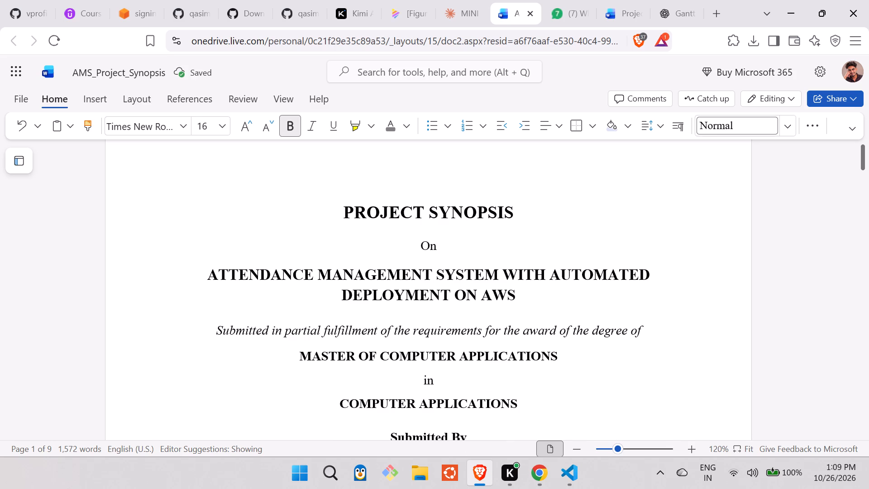
# Add a blank line above "PROJECT SYNOPSIS" and paste the cut AMS logo into it.
pyautogui.scroll(1, 325, 134)
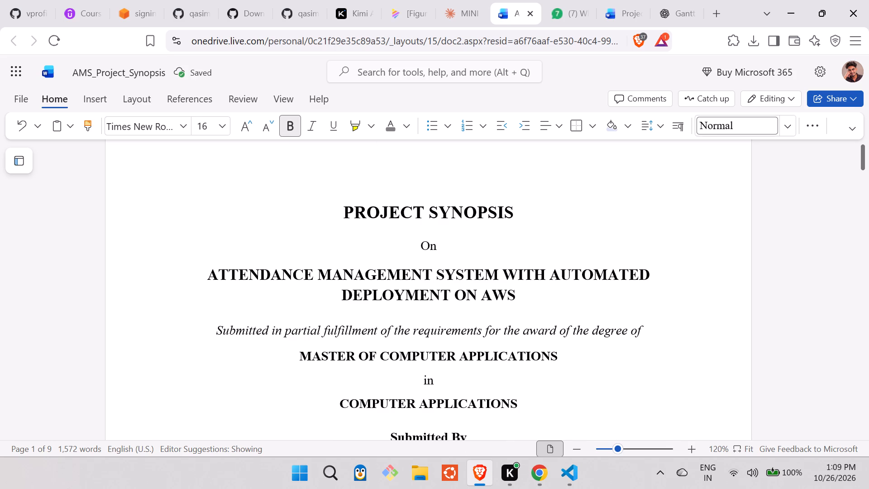
pyautogui.click(416, 194)
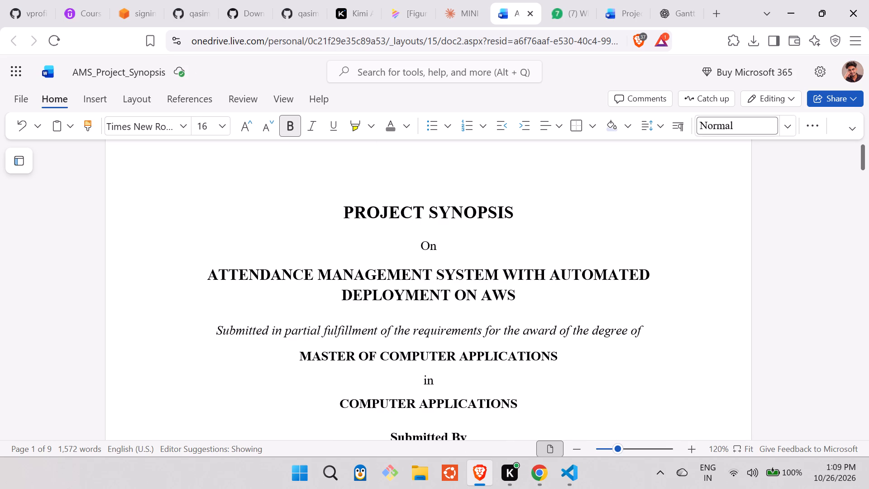
pyautogui.click(343, 210)
pyautogui.press('Return')
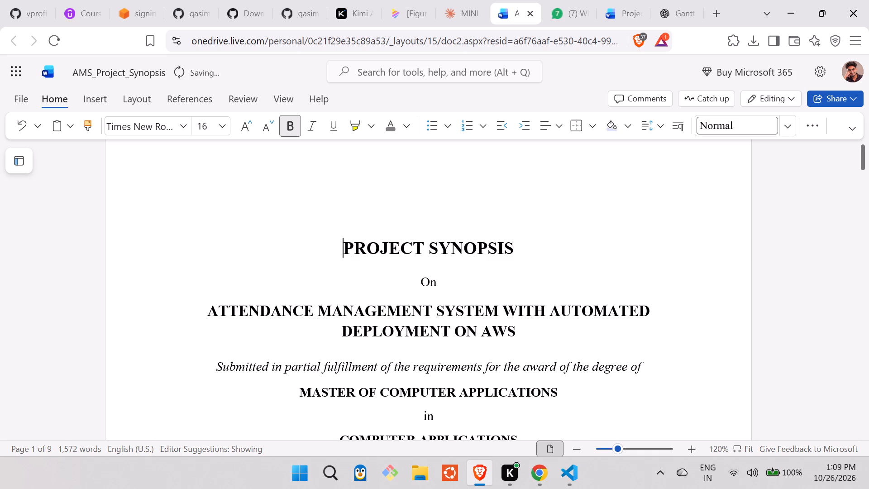
pyautogui.press('Up')
pyautogui.hotkey('ctrl', 'v')
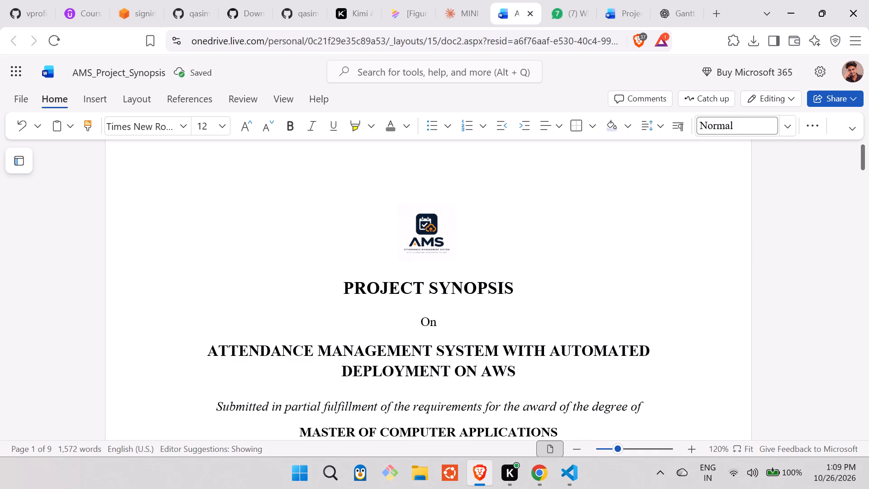
# Examine the cover page with the pasted logo and the start of the second page.
pyautogui.scroll(2, 625, 297)
pyautogui.scroll(-1, 625, 297)
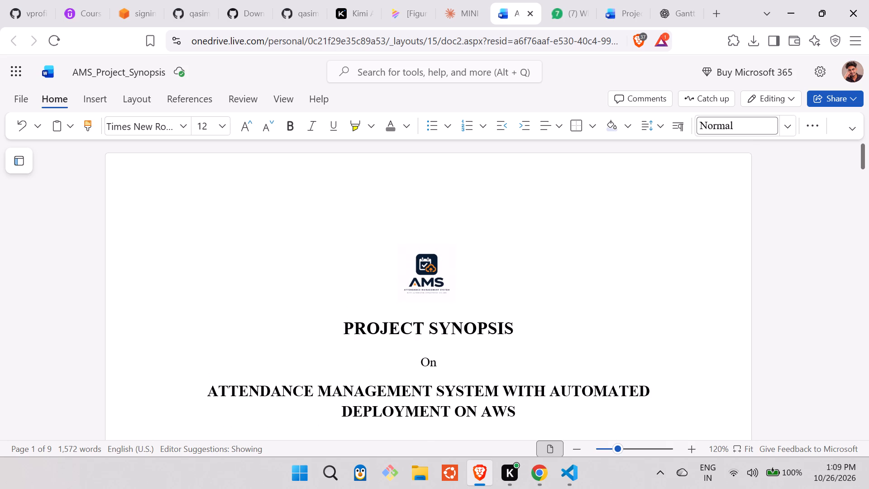
pyautogui.scroll(-2, 625, 297)
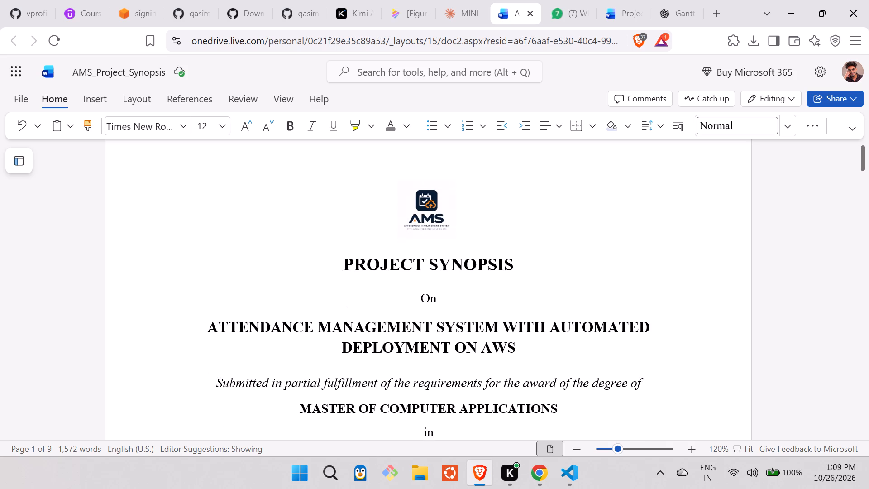
pyautogui.scroll(-4, 625, 297)
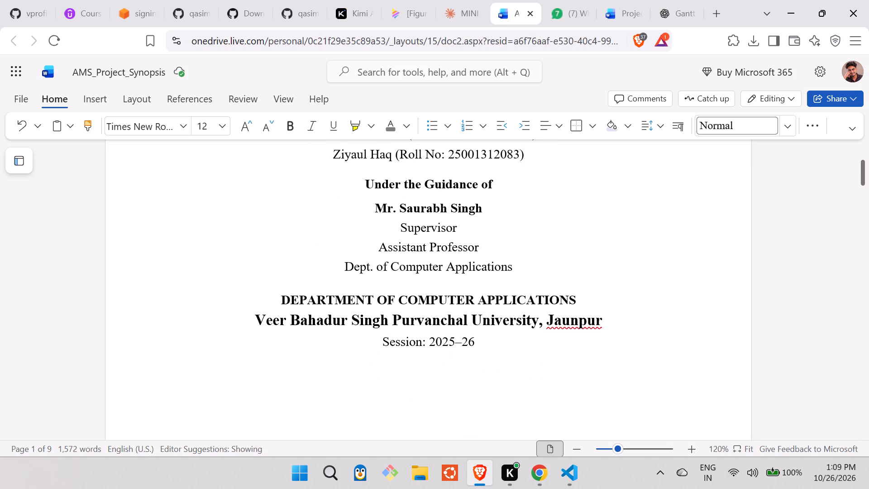
pyautogui.scroll(-2, 625, 297)
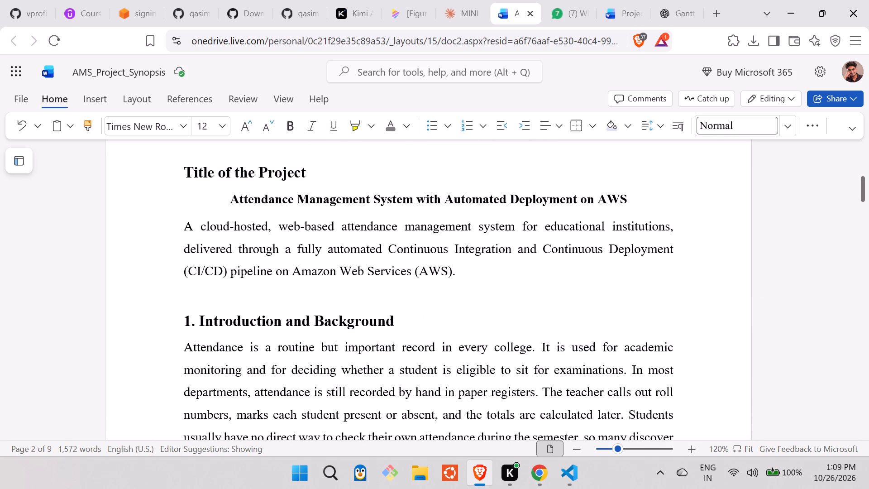
pyautogui.scroll(1, 625, 297)
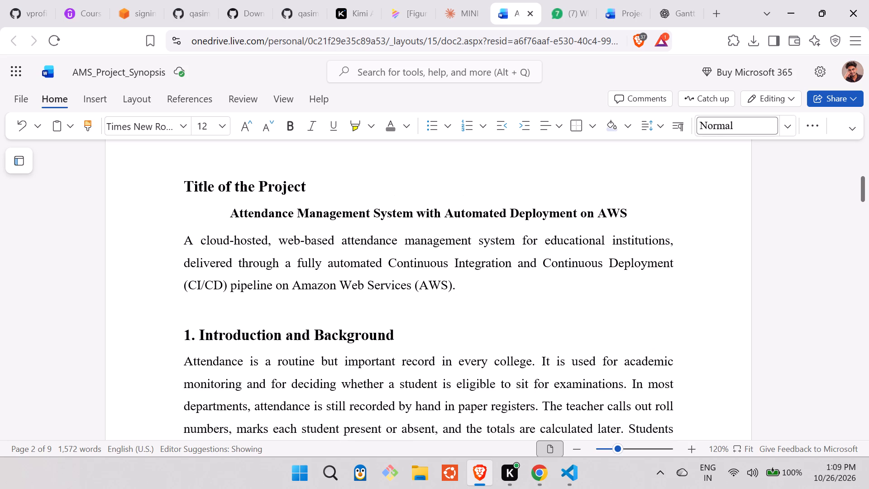
pyautogui.scroll(4, 625, 297)
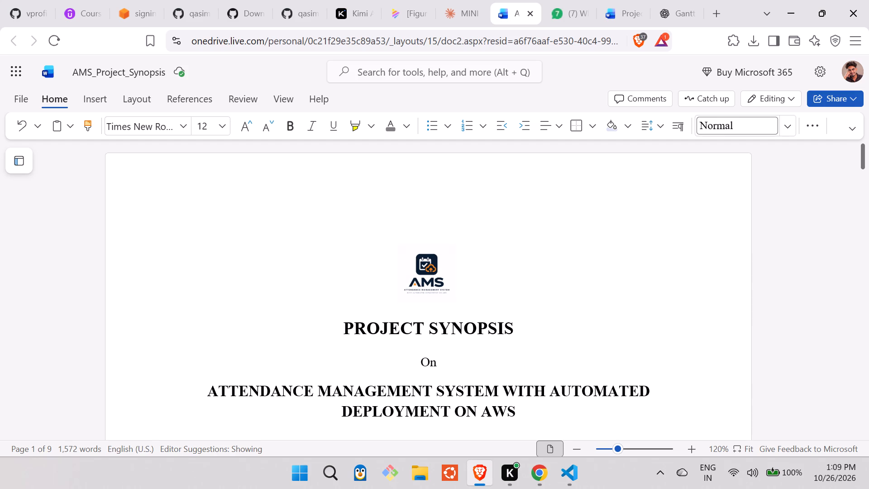
# Zoom out to 69% and check the cover page layout from the logo down to the session line.
pyautogui.moveTo(619, 451); pyautogui.dragTo(614, 451)
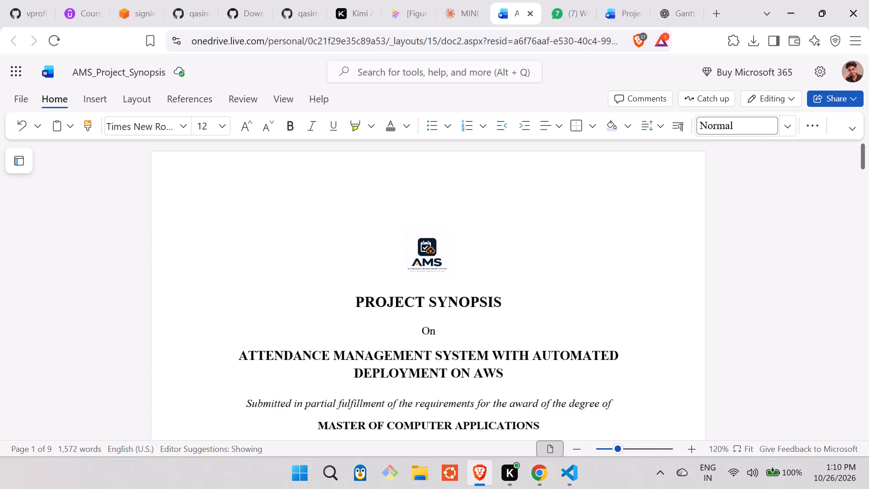
pyautogui.moveTo(614, 451); pyautogui.dragTo(610, 447)
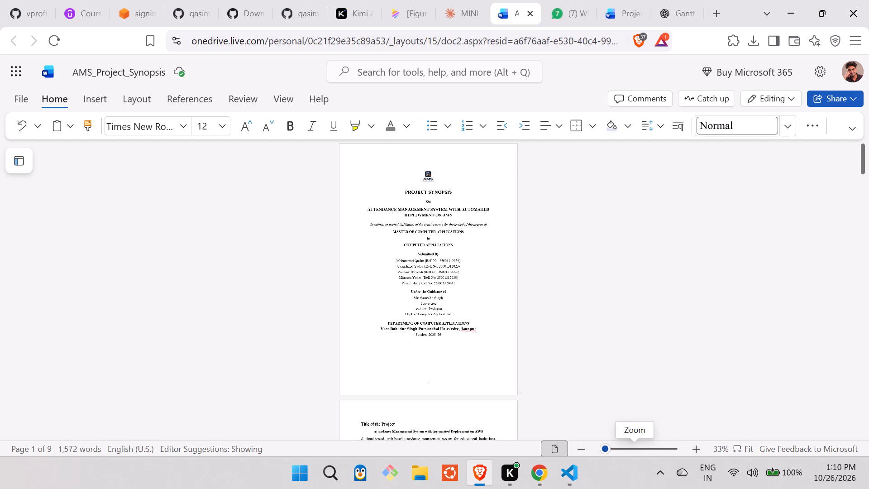
pyautogui.moveTo(610, 447); pyautogui.dragTo(612, 447)
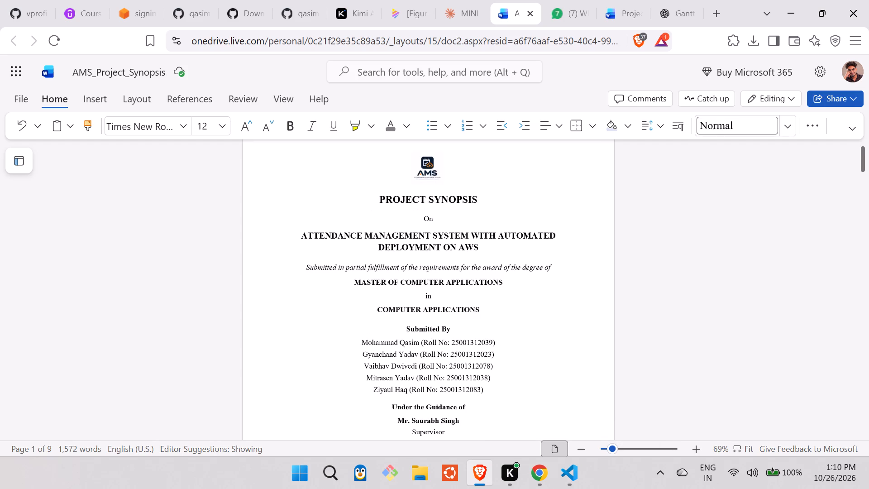
pyautogui.scroll(1, 580, 326)
pyautogui.scroll(-2, 580, 326)
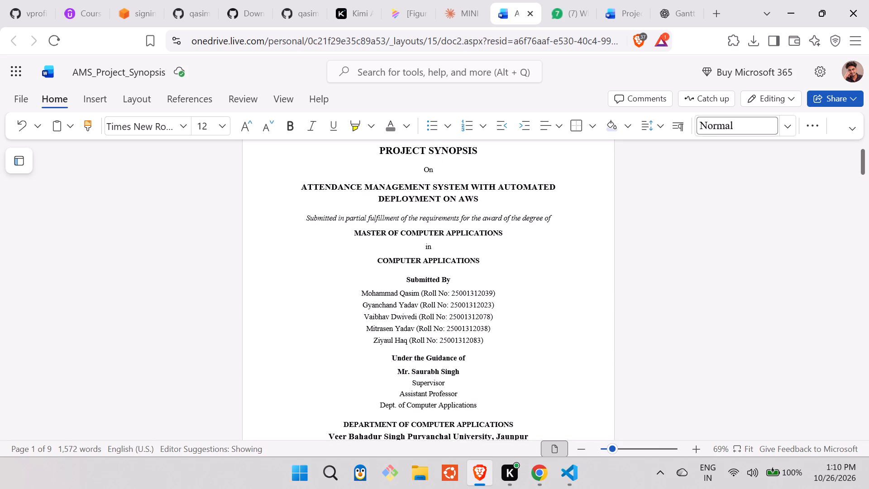
pyautogui.scroll(-1, 580, 326)
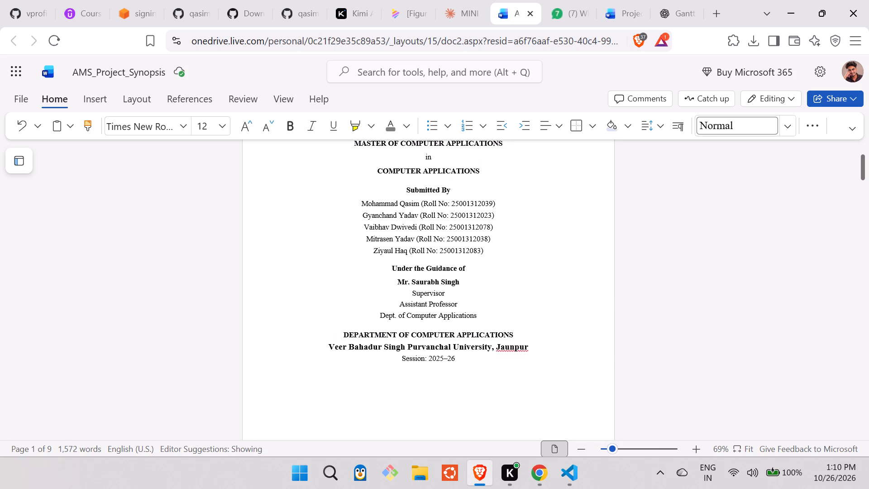
# Review the cover page from the AMS logo and "PROJECT SYNOPSIS" heading down to the session line and page end.
pyautogui.scroll(-1, 580, 326)
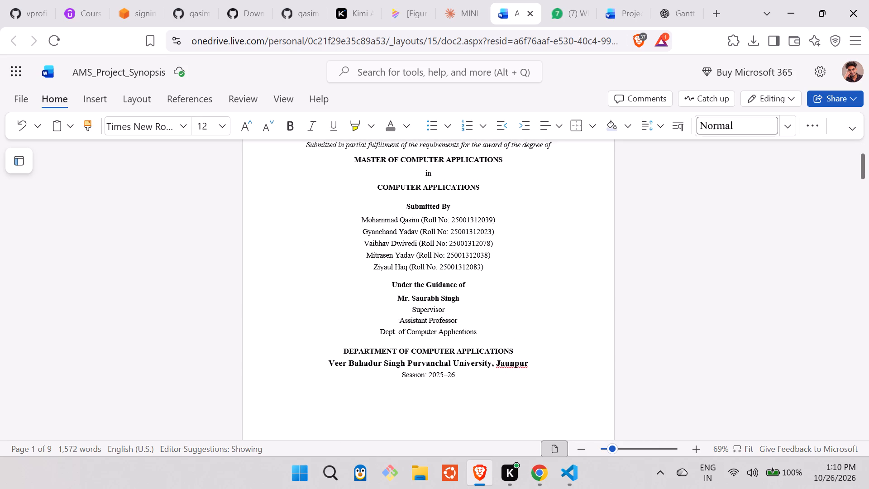
pyautogui.scroll(-1, 580, 326)
pyautogui.scroll(1, 580, 326)
pyautogui.hscroll(-1, 580, 326)
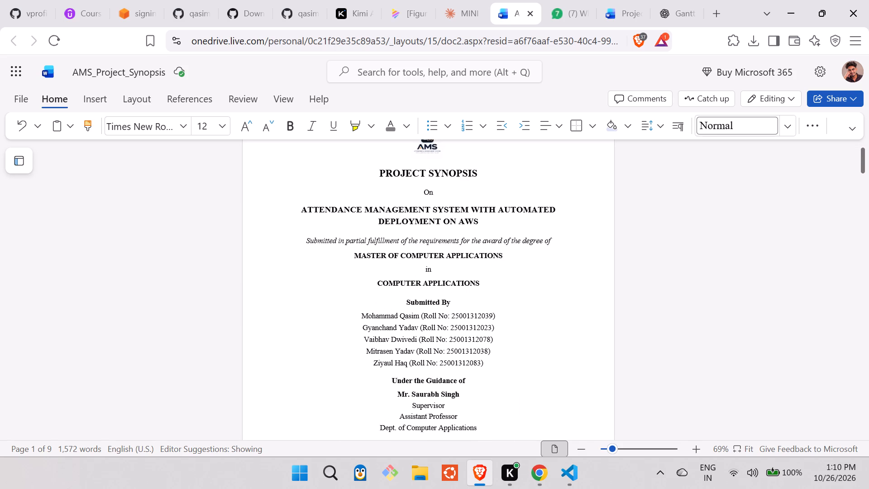
pyautogui.hscroll(-1, 580, 326)
pyautogui.scroll(-1, 580, 326)
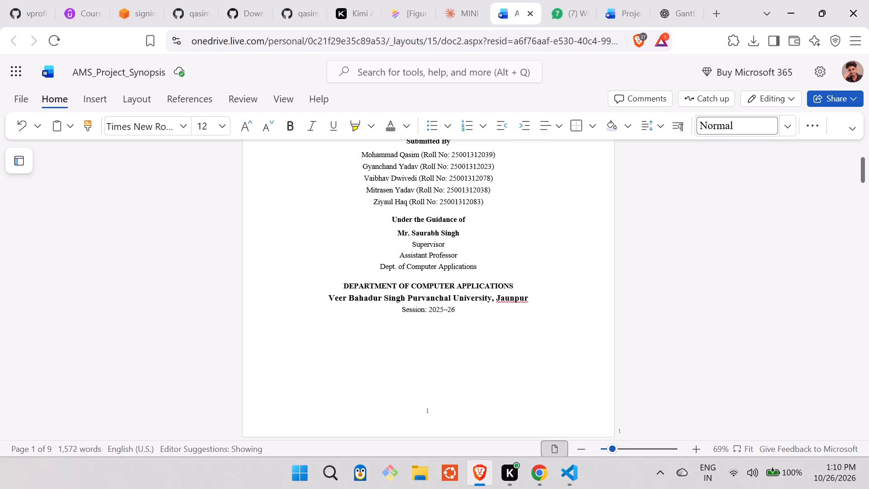
pyautogui.scroll(-4, 580, 326)
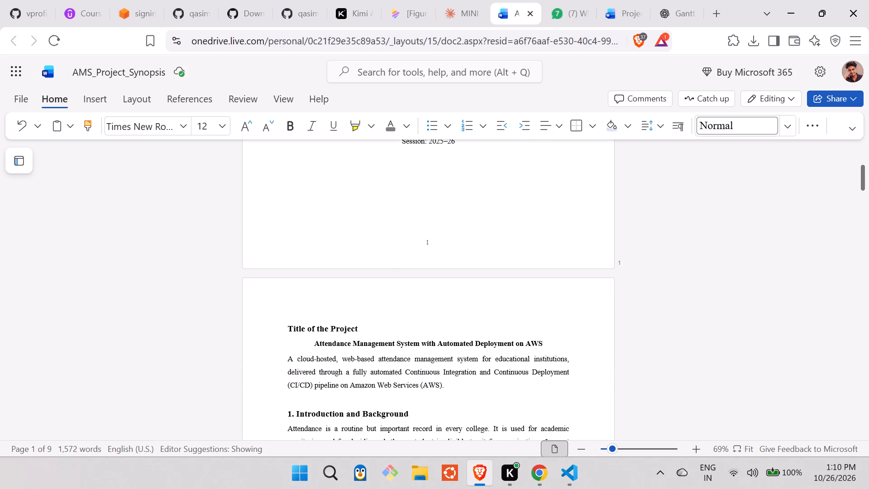
# Check the "Title of the Project" and "1. Introduction and Background" sections on page 2 for heading style and spacing.
pyautogui.scroll(-1, 580, 326)
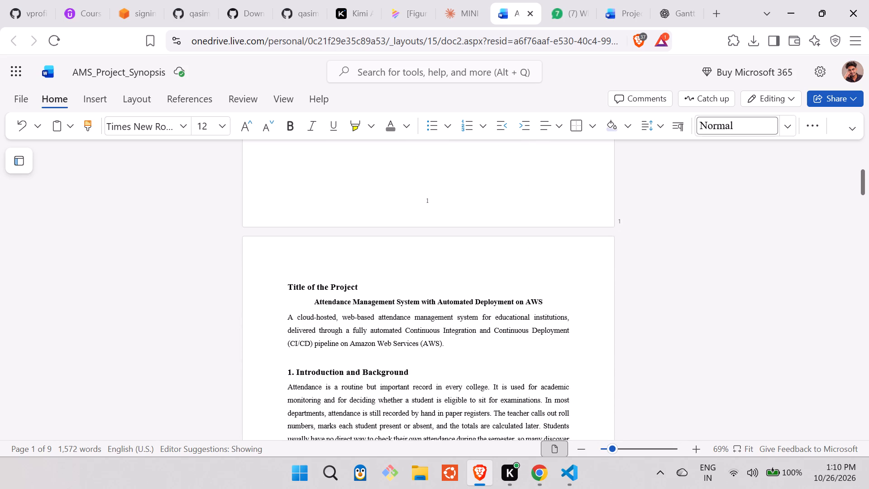
pyautogui.scroll(-4, 580, 326)
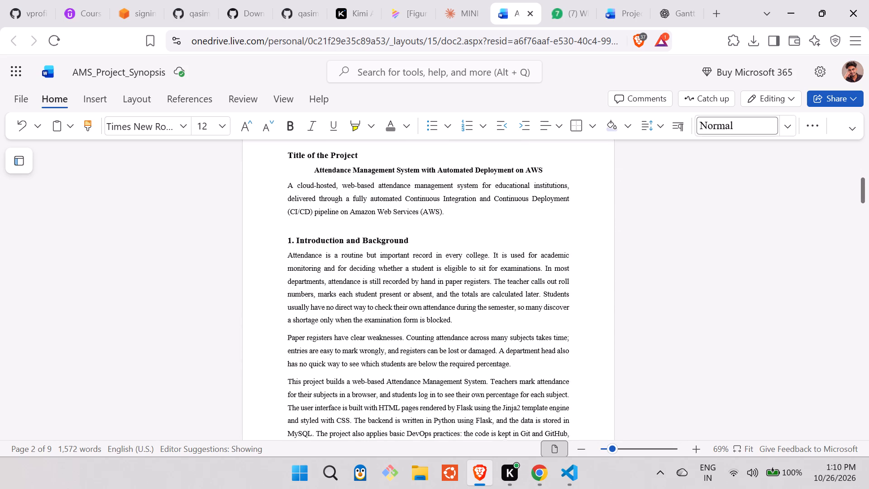
pyautogui.scroll(-3, 580, 326)
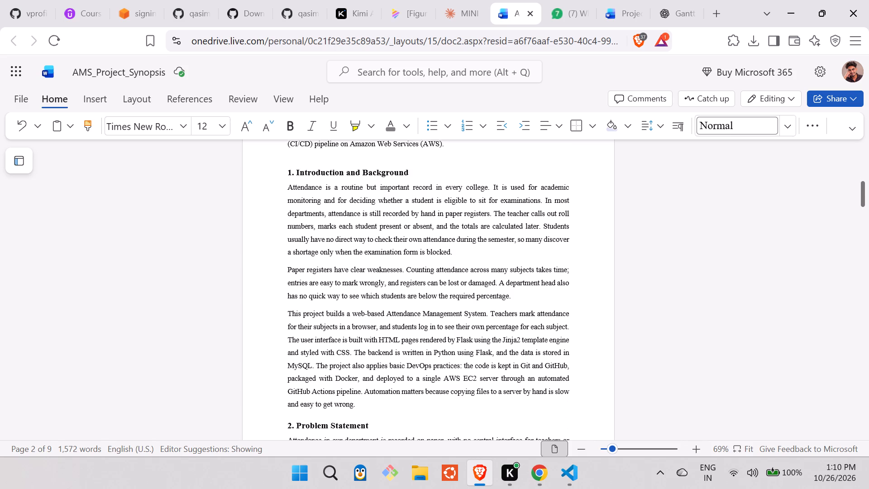
pyautogui.scroll(1, 580, 326)
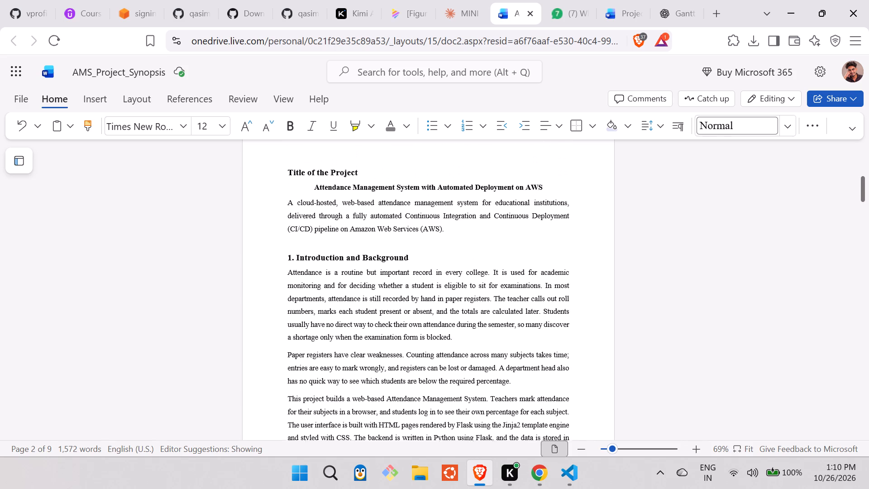
pyautogui.scroll(1, 580, 326)
pyautogui.scroll(-3, 580, 326)
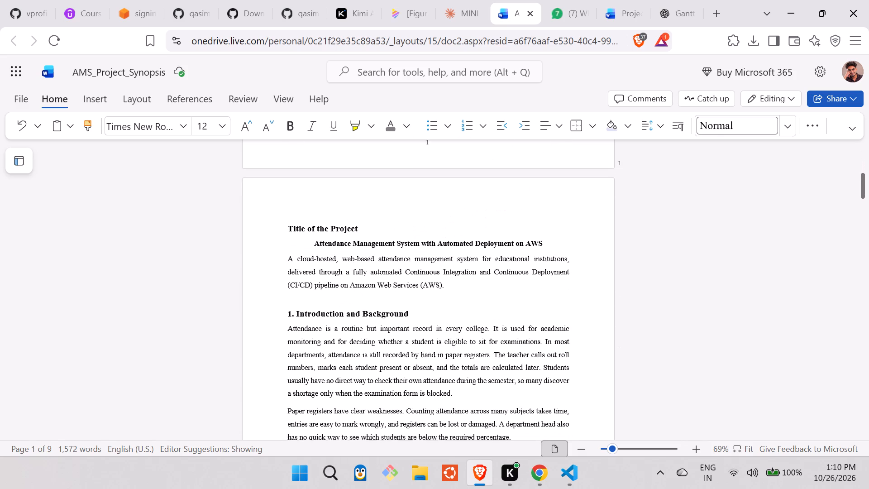
pyautogui.scroll(-2, 580, 326)
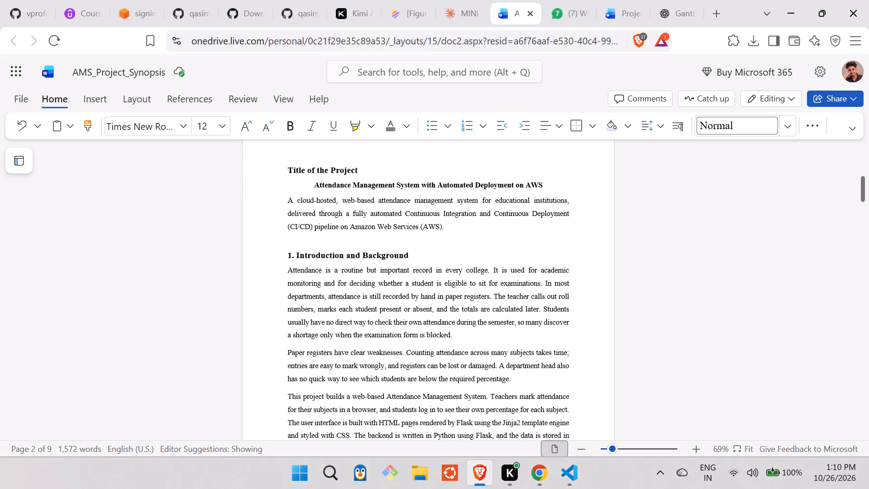
pyautogui.scroll(-3, 580, 326)
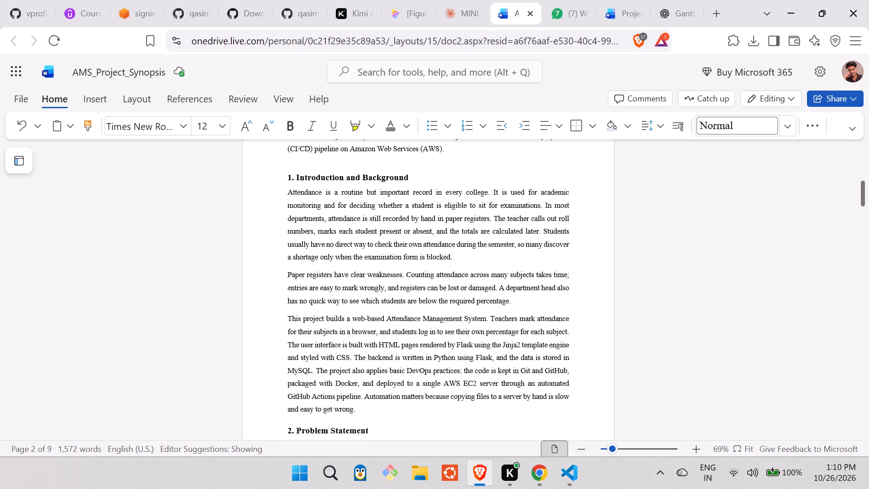
# Examine the rest of page 2, from the introduction's closing paragraphs through "2. Problem Statement" to the page end.
pyautogui.scroll(-4, 580, 326)
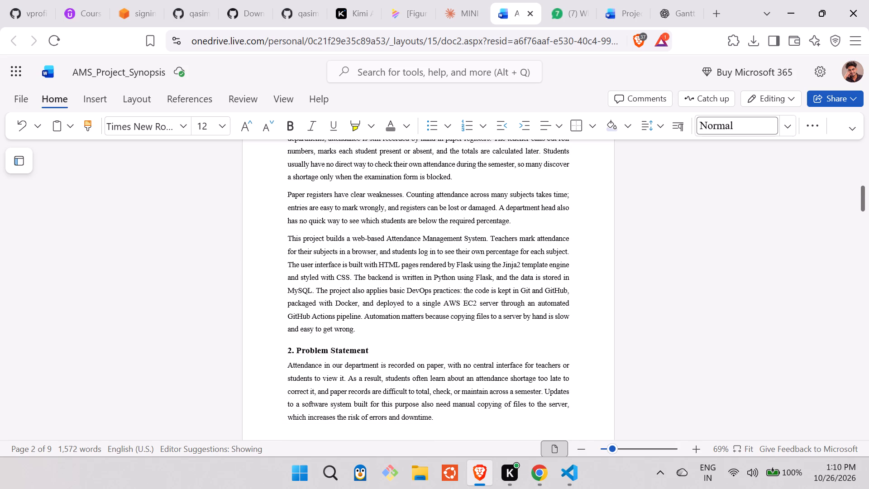
pyautogui.scroll(-4, 580, 326)
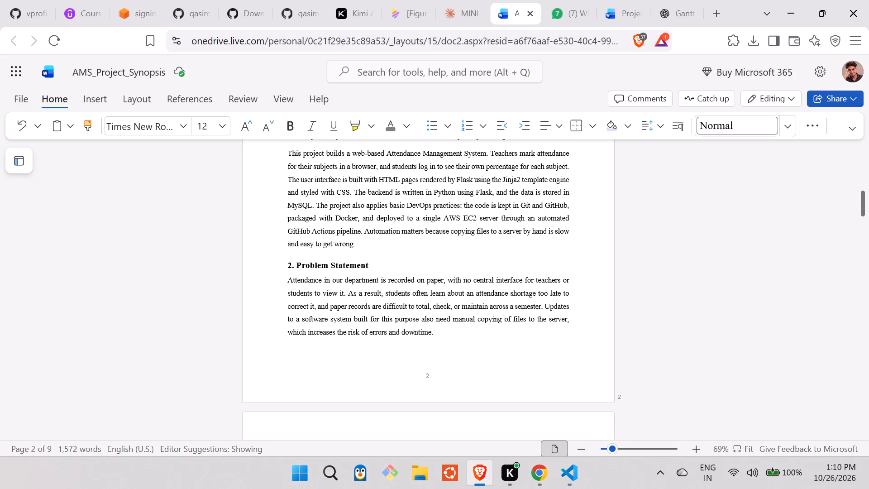
pyautogui.scroll(1, 580, 326)
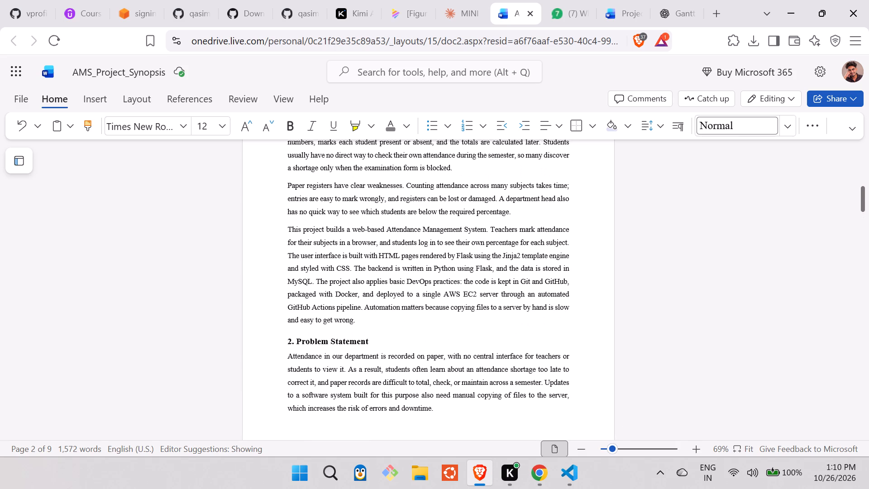
pyautogui.scroll(1, 580, 326)
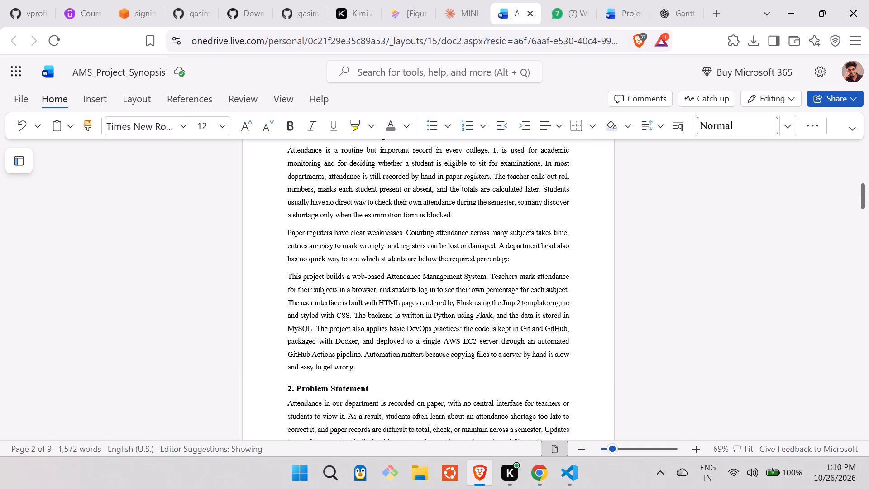
pyautogui.scroll(1, 580, 326)
pyautogui.scroll(-1, 580, 326)
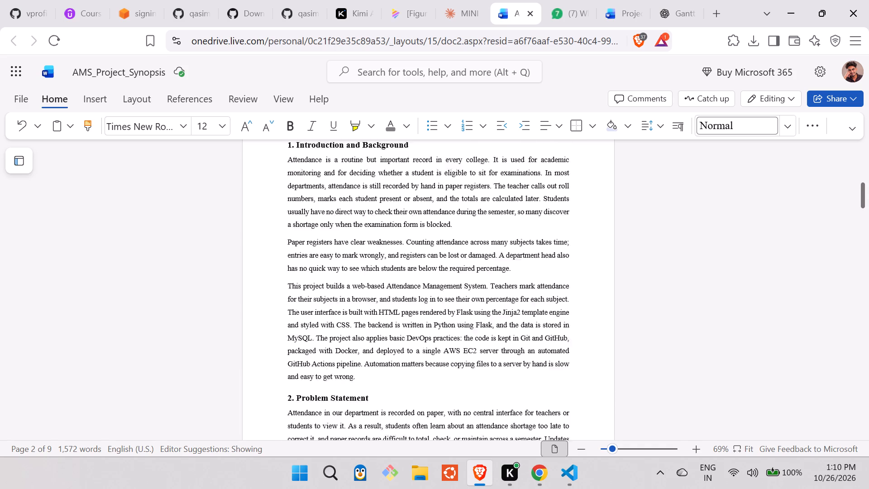
pyautogui.scroll(-4, 580, 326)
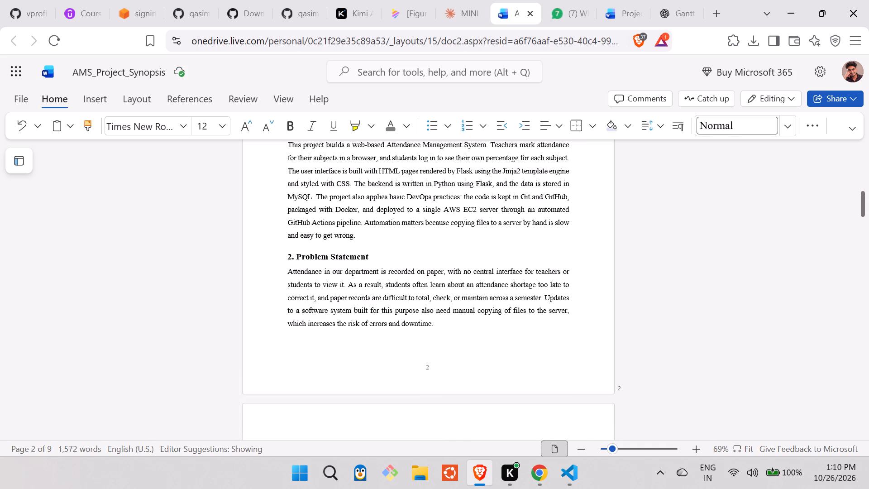
# Review page 3's layout, covering the Objectives list, Scope of the Project and the start of Proposed Methodology.
pyautogui.scroll(-3, 580, 326)
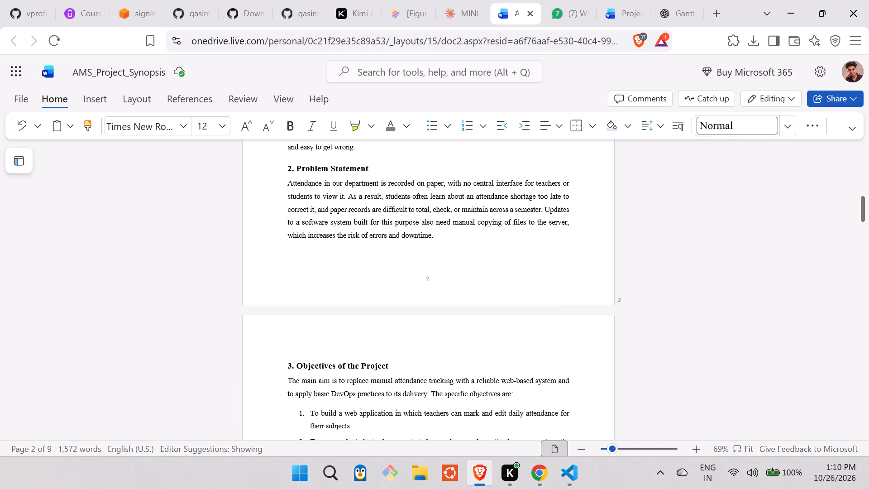
pyautogui.scroll(-3, 580, 326)
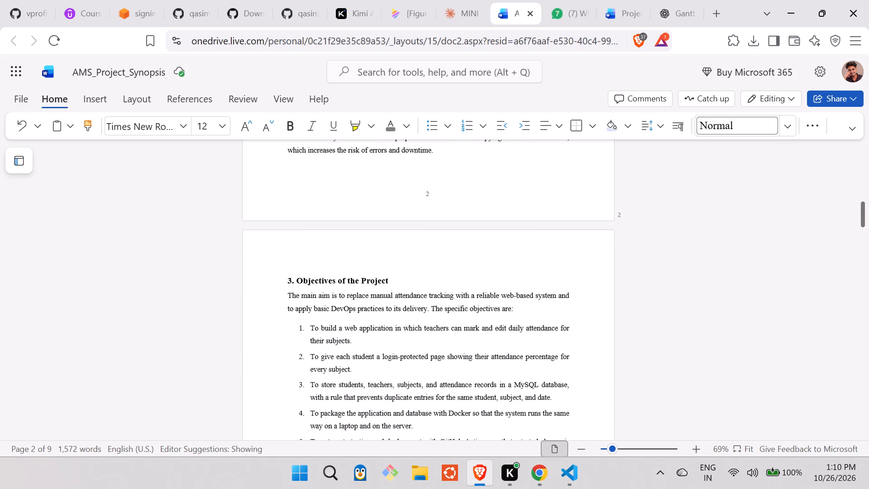
pyautogui.scroll(-4, 580, 326)
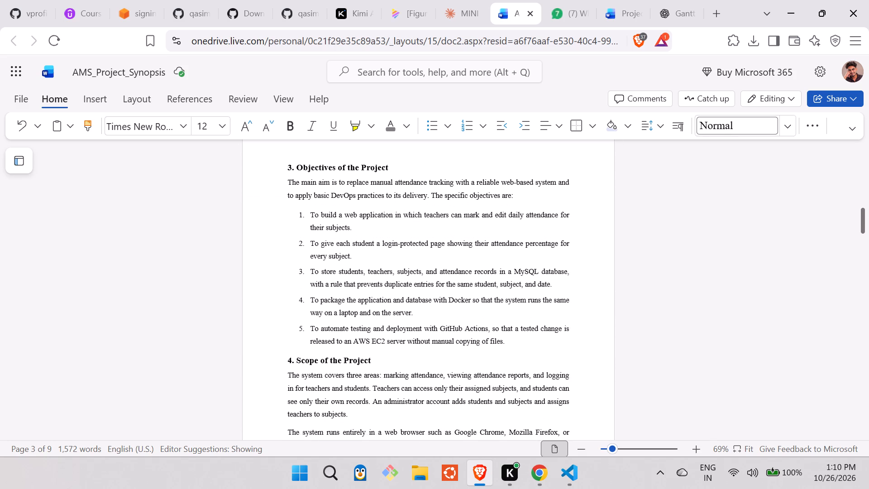
pyautogui.scroll(-4, 580, 326)
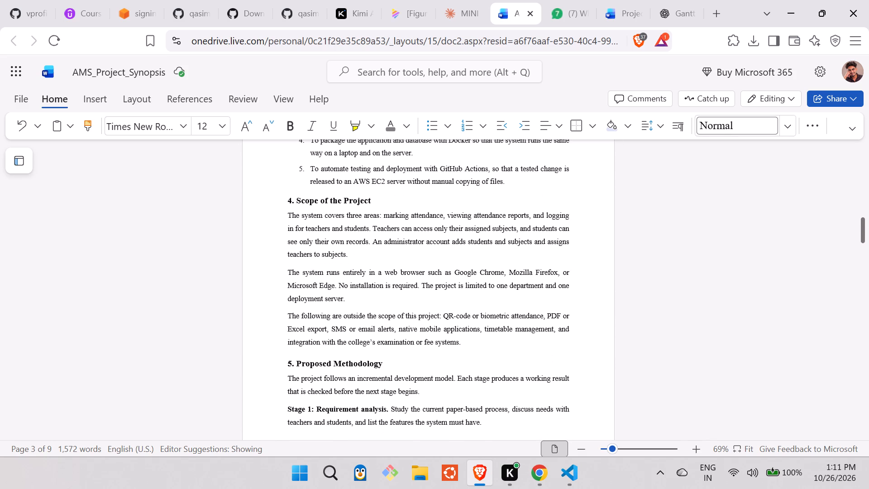
pyautogui.scroll(-5, 580, 326)
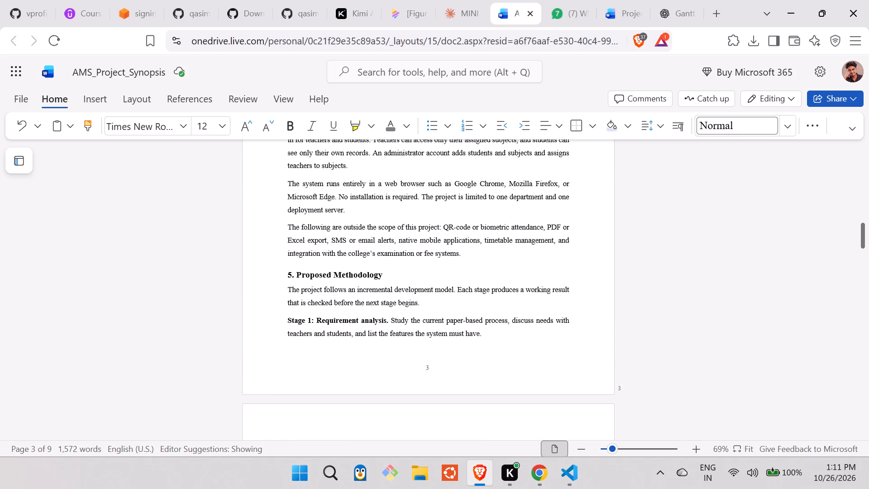
# Inspect page 4's Stage 2 and Stage 3 text and the teacher dashboard figure with its caption.
pyautogui.scroll(-4, 580, 326)
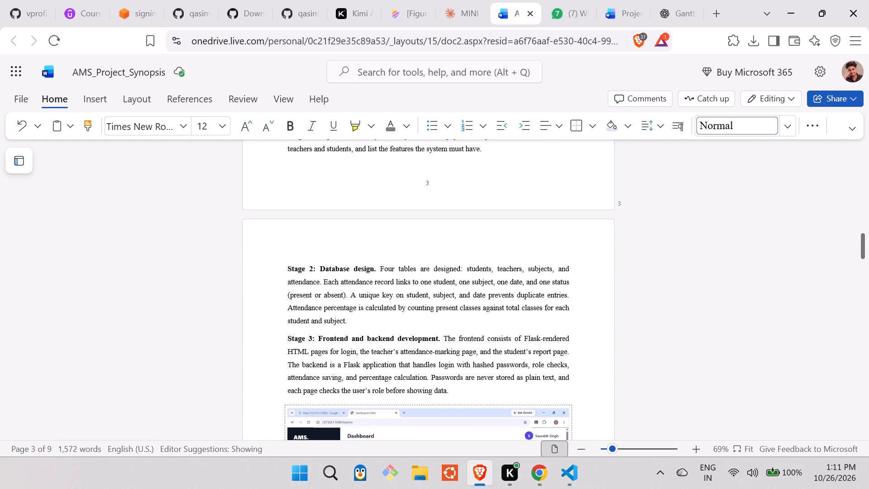
pyautogui.scroll(-4, 580, 326)
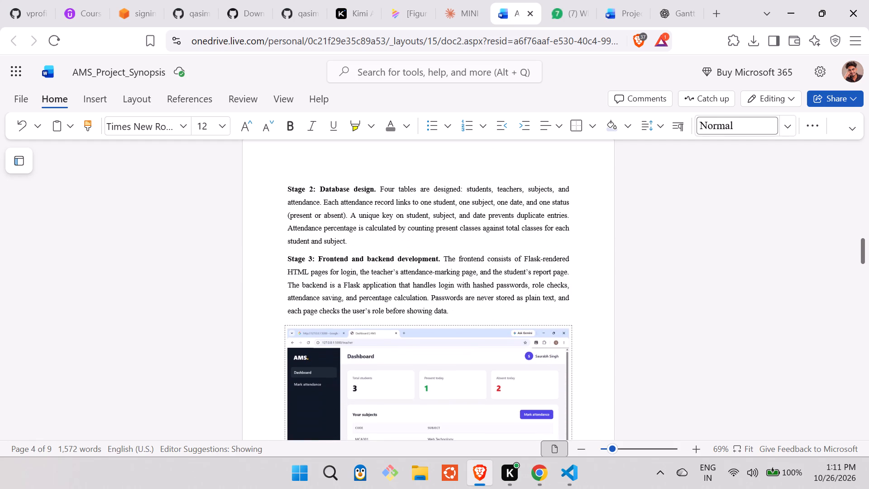
pyautogui.scroll(-4, 580, 326)
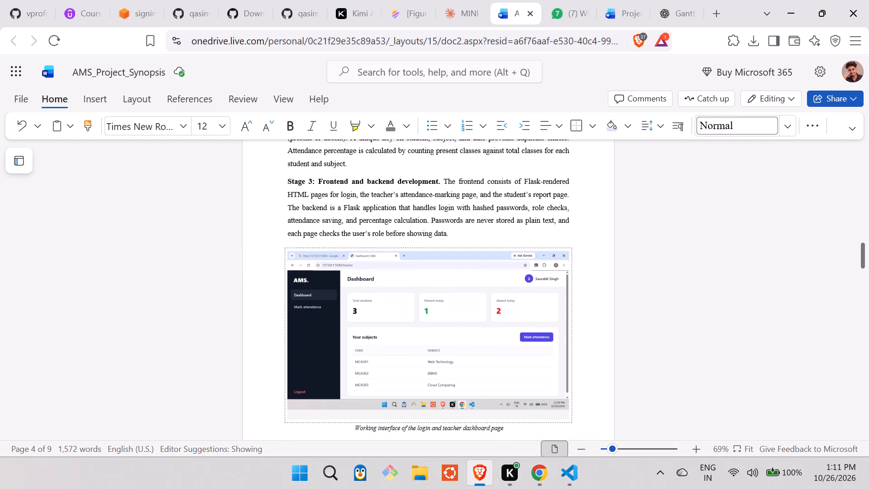
pyautogui.scroll(-2, 580, 326)
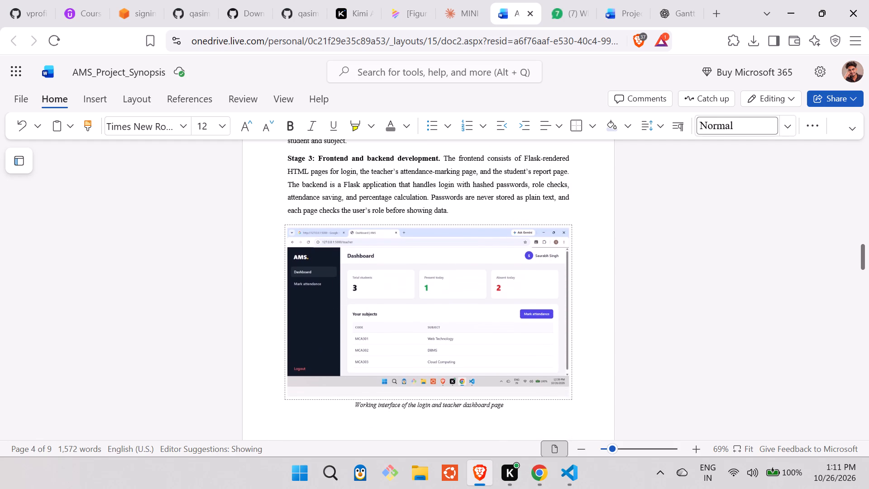
pyautogui.scroll(-1, 580, 326)
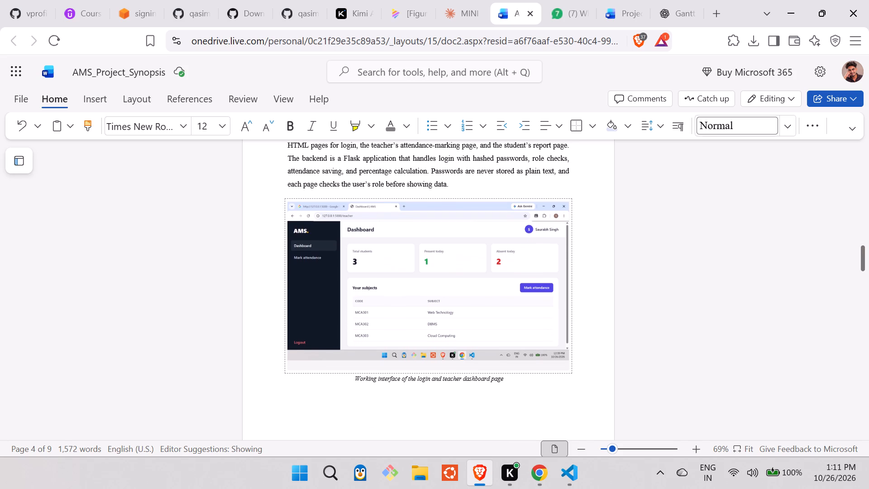
# Check the blank space ending page 4 and page 5's figures, from the Mark attendance screenshot to the CI/CD pipeline diagram.
pyautogui.scroll(-3, 580, 326)
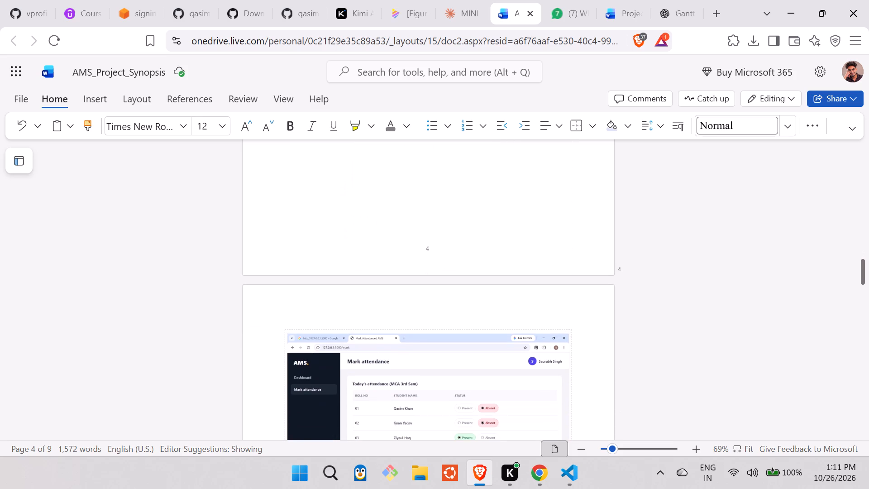
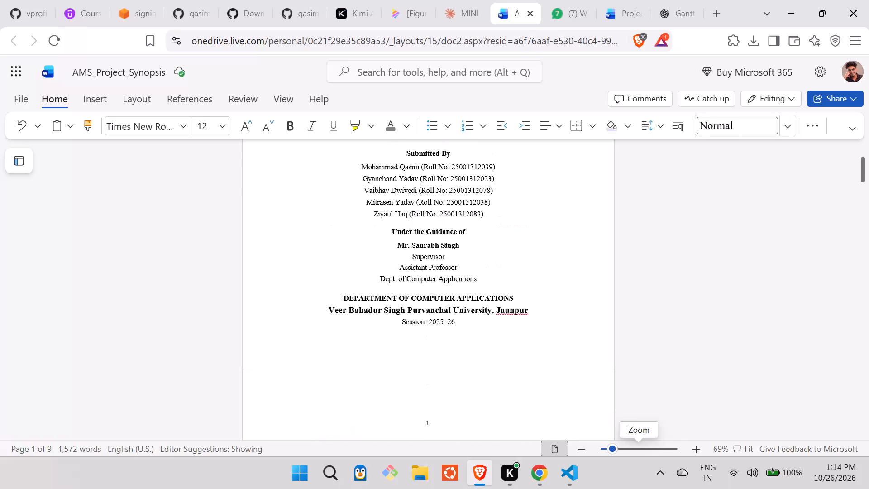
# Ignore all spelling flags for "Jaunpur" in the university name on the cover page.
pyautogui.click(514, 328)
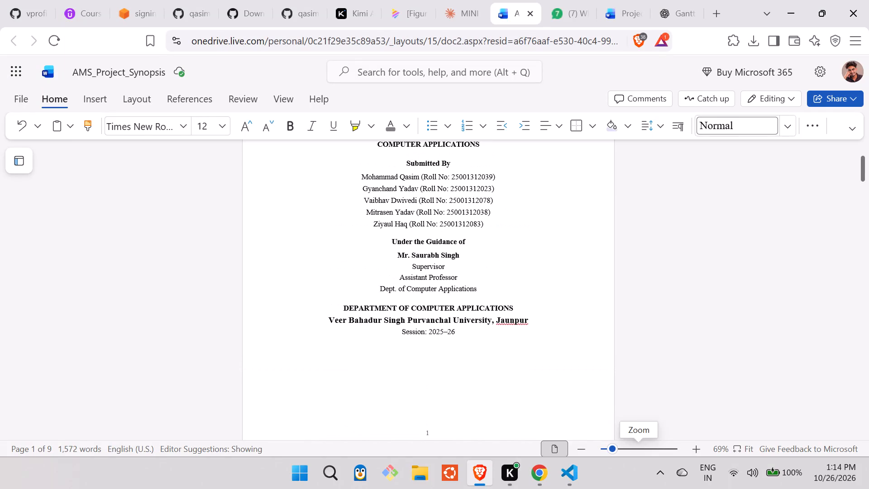
pyautogui.click(518, 318)
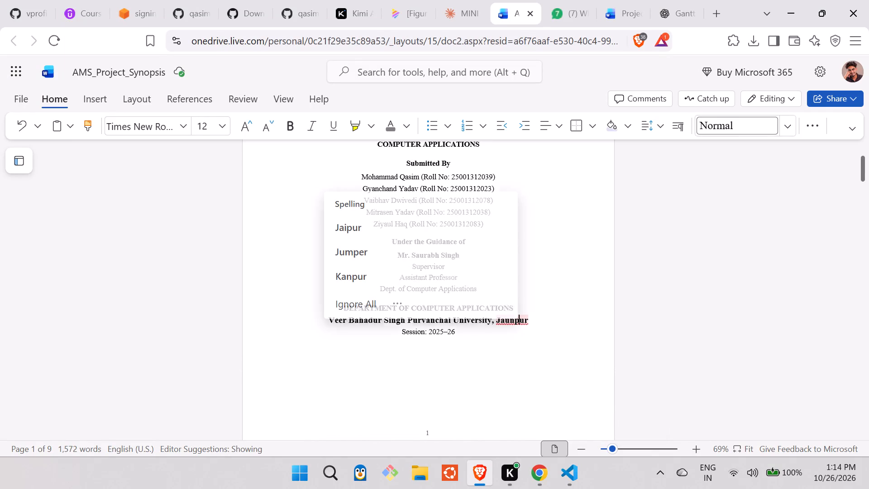
pyautogui.click(516, 355)
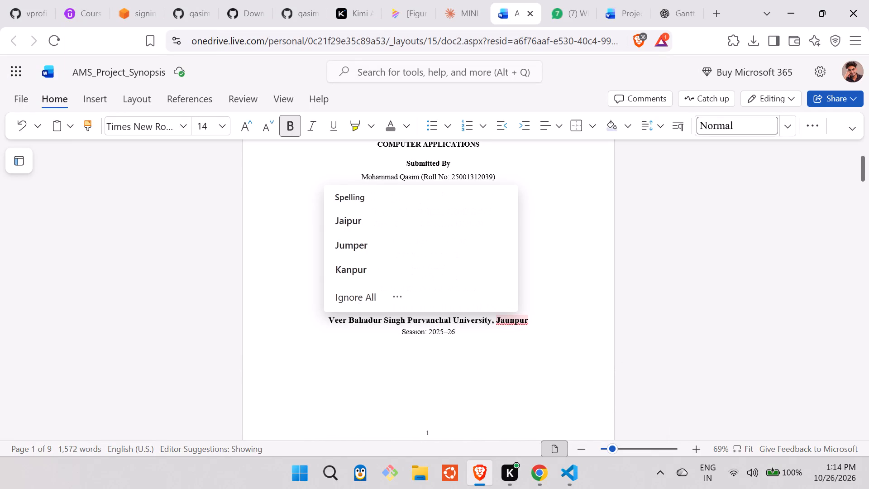
pyautogui.click(516, 355)
pyautogui.click(356, 300)
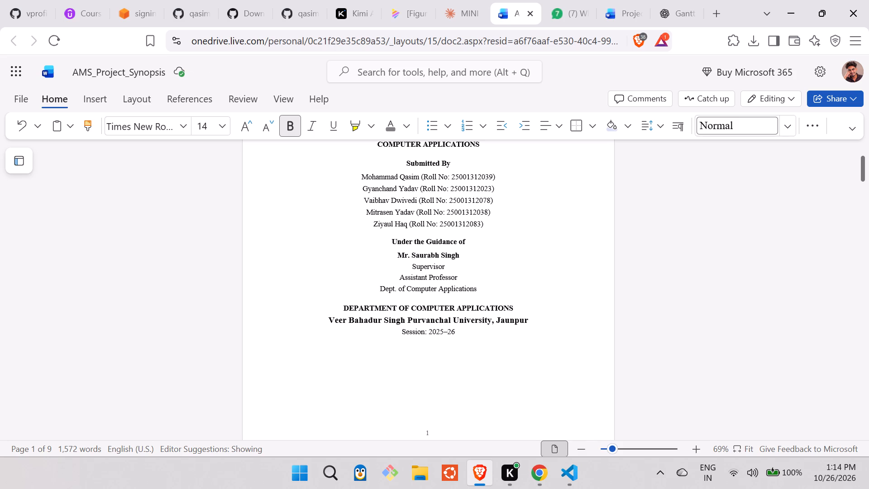
# Insert two spaces before the AMS logo on the cover page to nudge it slightly rightward.
pyautogui.scroll(2, 360, 372)
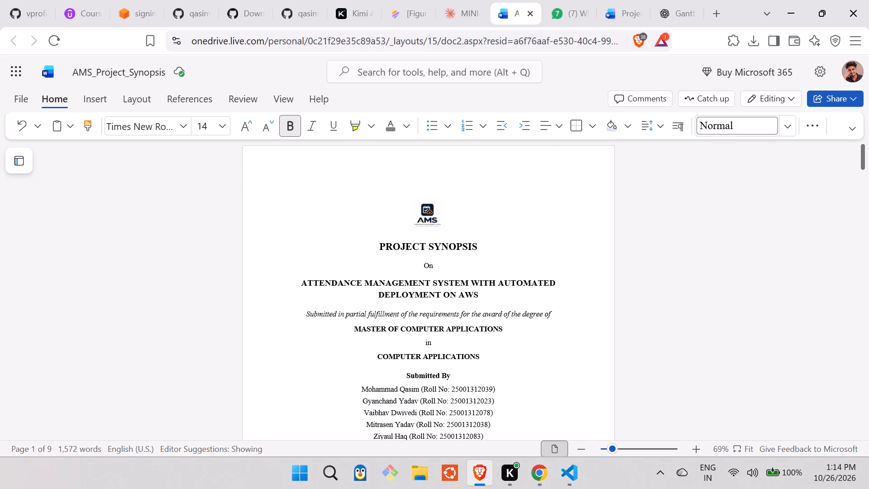
pyautogui.scroll(1, 360, 372)
pyautogui.scroll(-1, 360, 372)
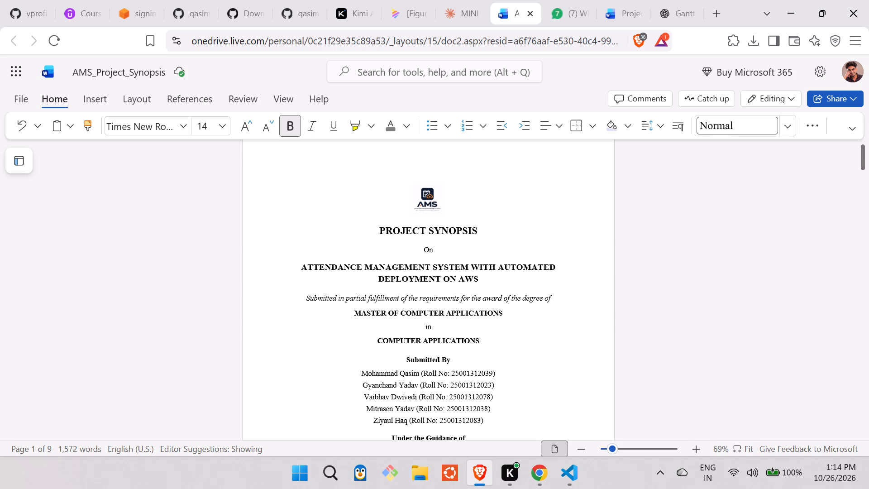
pyautogui.click(403, 201)
pyautogui.press('space')
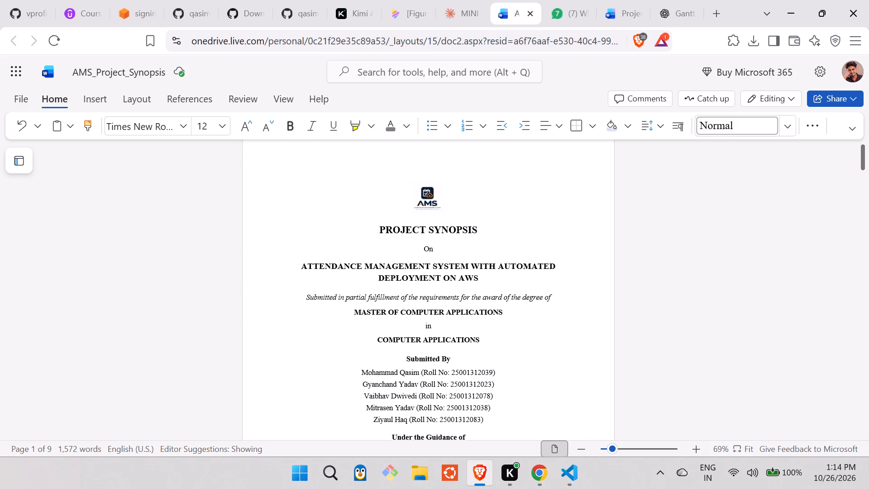
pyautogui.press('space')
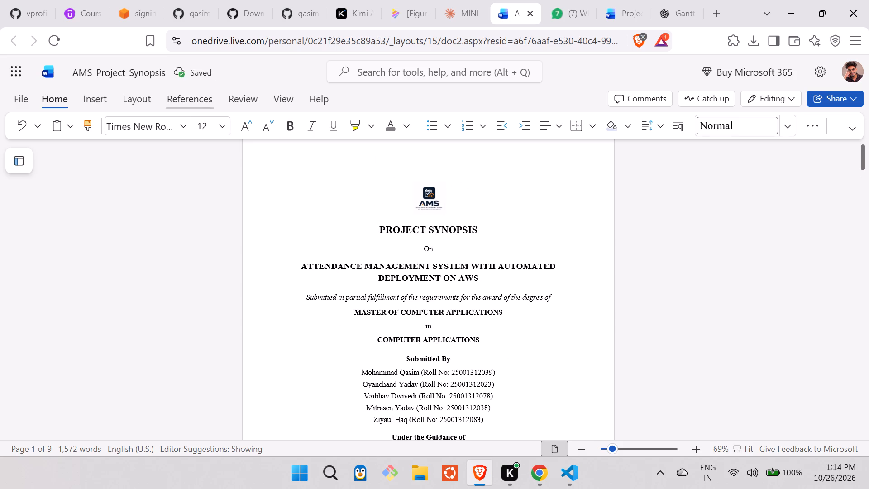
# Open the print preview of the whole synopsis.
pyautogui.click(19, 96)
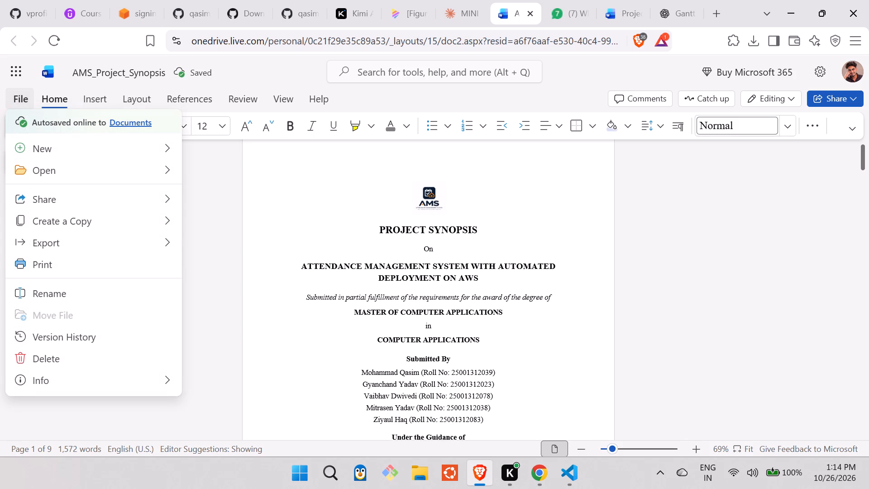
pyautogui.click(53, 272)
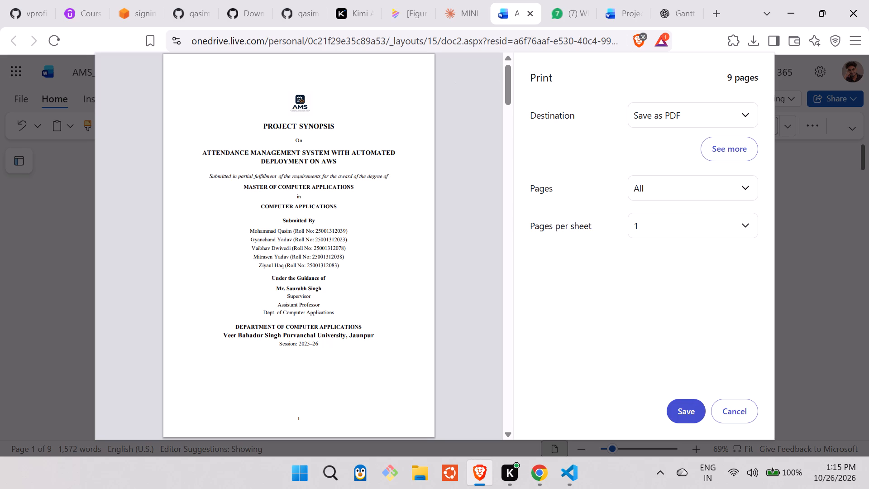
# Examine the cover page in the print preview, from the AMS logo down to the session line and page number.
pyautogui.scroll(1, 318, 283)
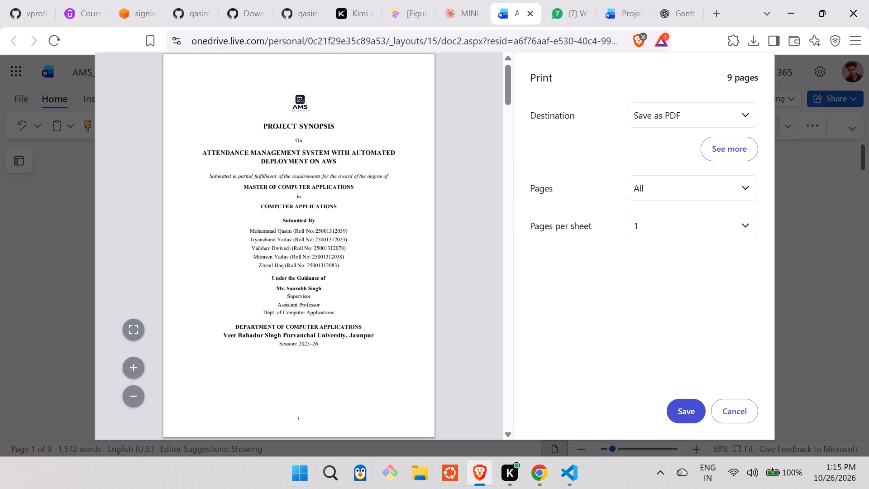
pyautogui.scroll(-1, 318, 283)
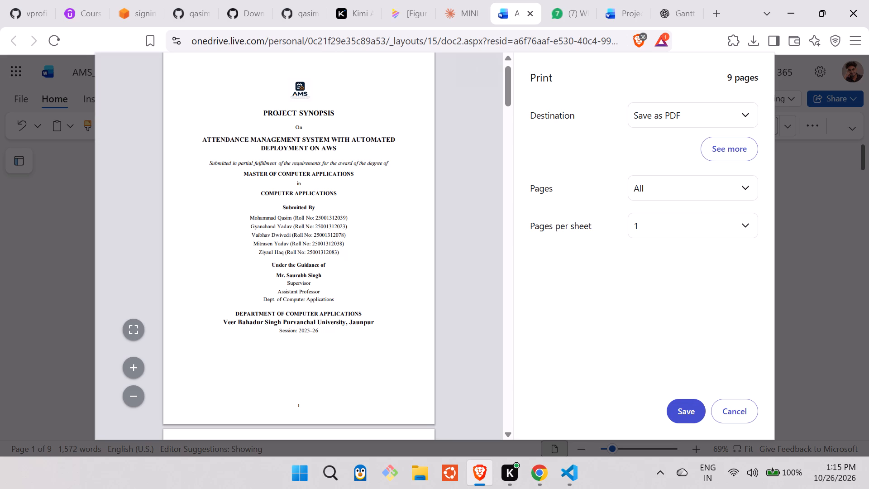
pyautogui.scroll(1, 318, 283)
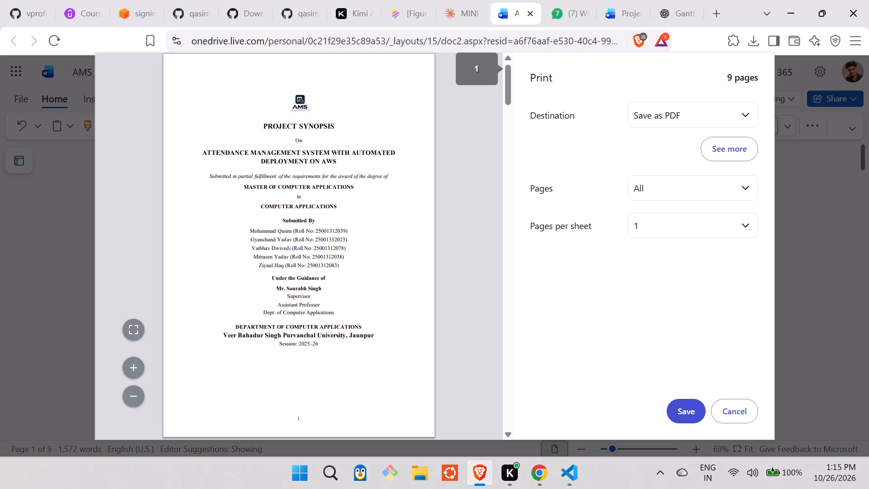
pyautogui.scroll(-2, 318, 283)
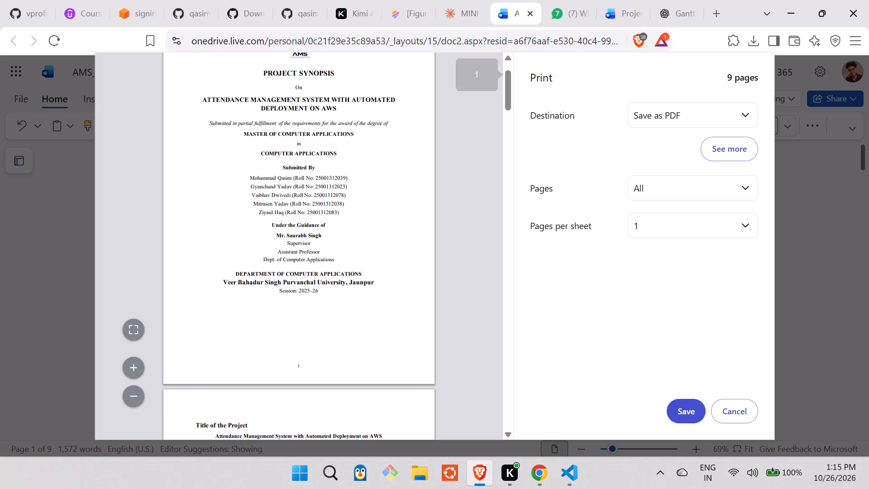
pyautogui.scroll(-1, 318, 283)
pyautogui.scroll(1, 318, 283)
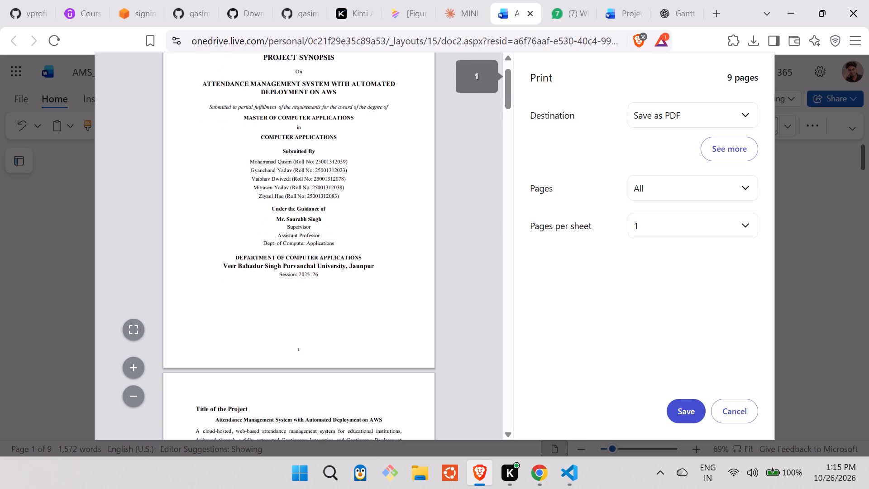
pyautogui.scroll(1, 318, 283)
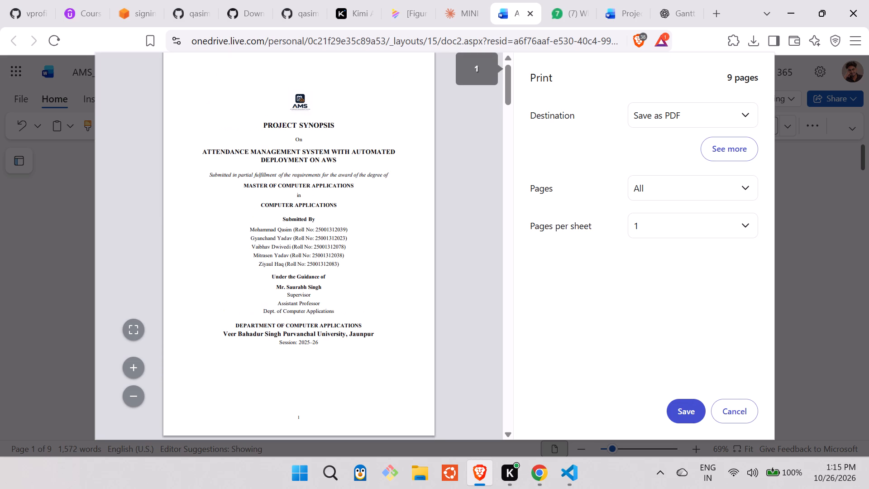
pyautogui.hscroll(1, 318, 283)
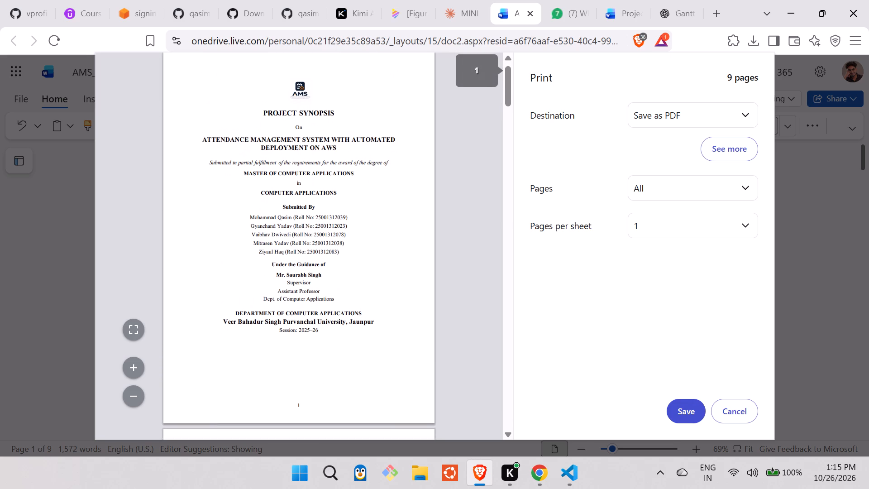
pyautogui.hscroll(1, 318, 283)
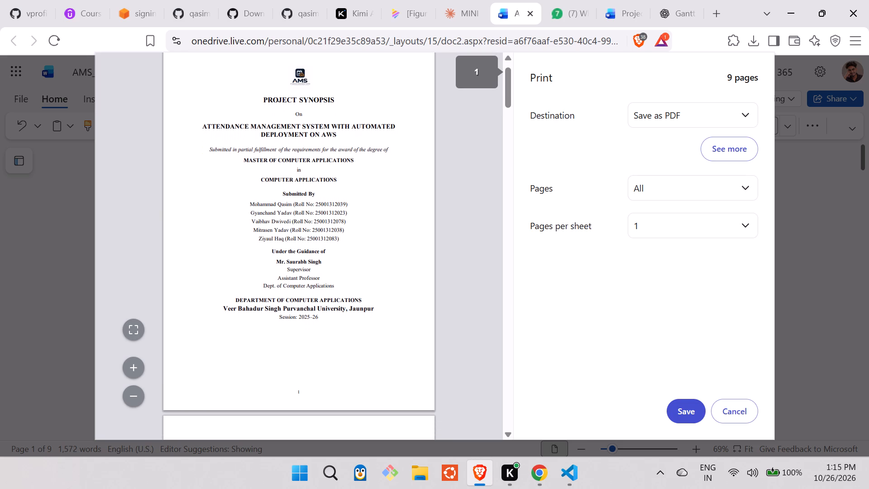
pyautogui.hscroll(1, 318, 283)
# Review page 2 in the print preview, from "Title of the Project" to the "3. Objectives of the Project" heading at the page end.
pyautogui.scroll(-2, 318, 283)
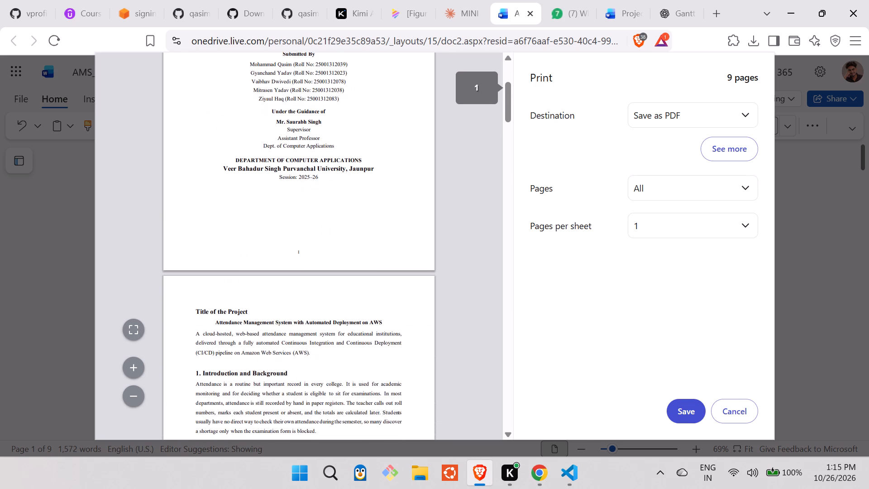
pyautogui.scroll(-4, 318, 283)
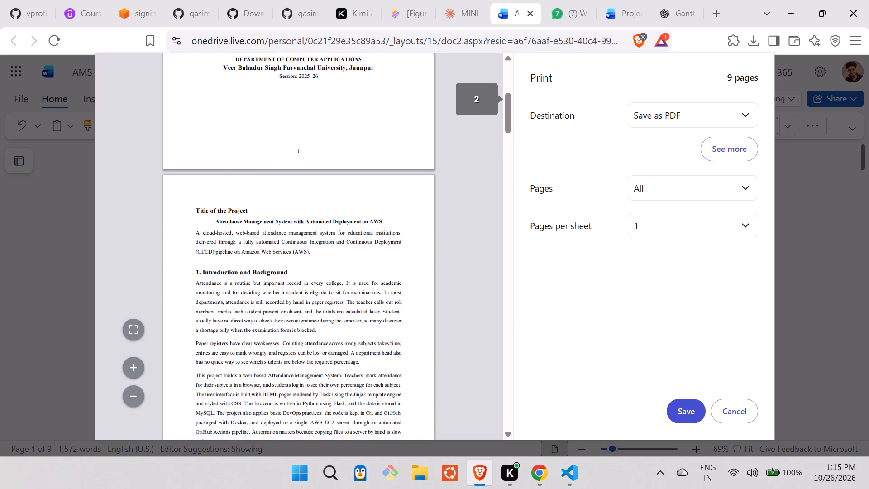
pyautogui.scroll(-2, 318, 283)
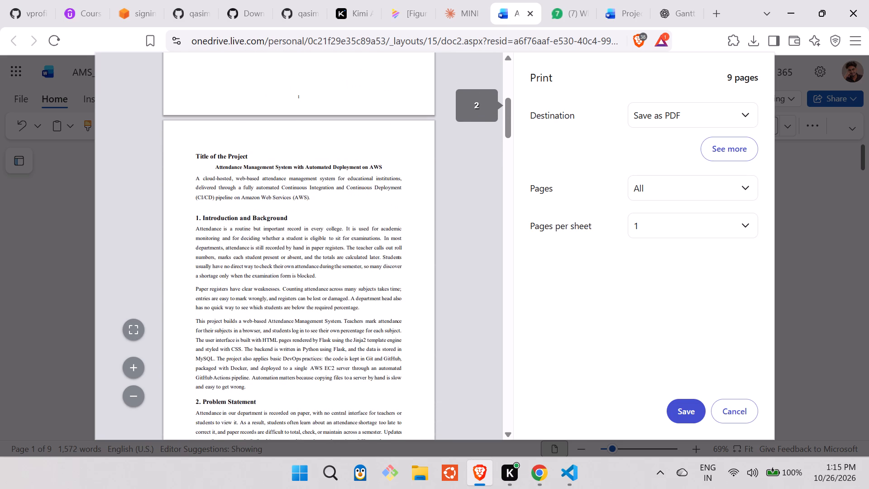
pyautogui.scroll(-2, 318, 283)
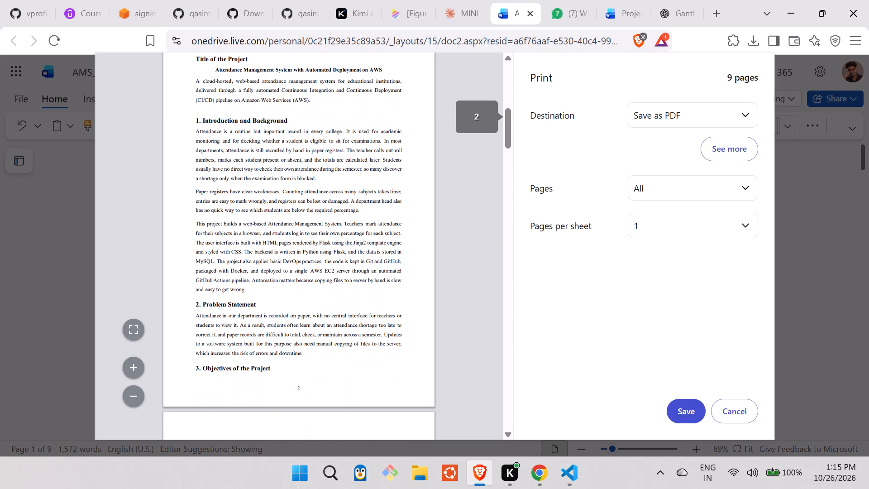
pyautogui.scroll(-2, 318, 283)
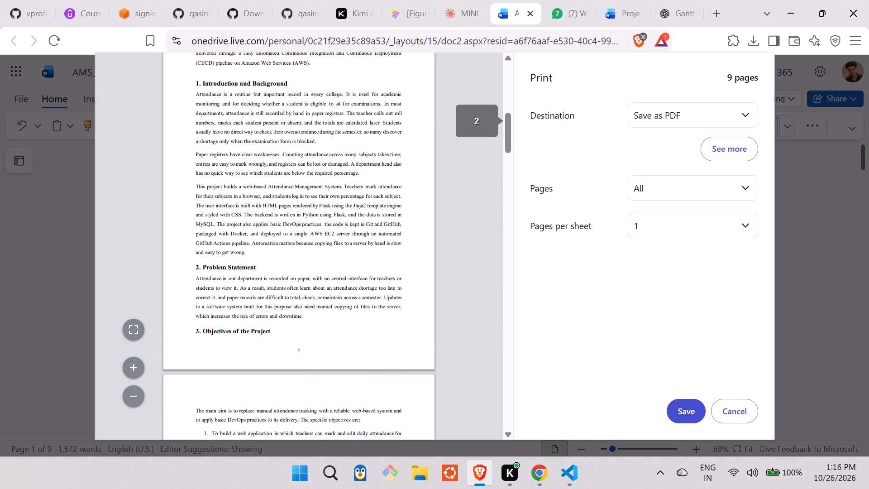
# Review page 3 in the print preview, covering the objectives list, Scope of the Project and Proposed Methodology through Stage 1.
pyautogui.scroll(-3, 318, 283)
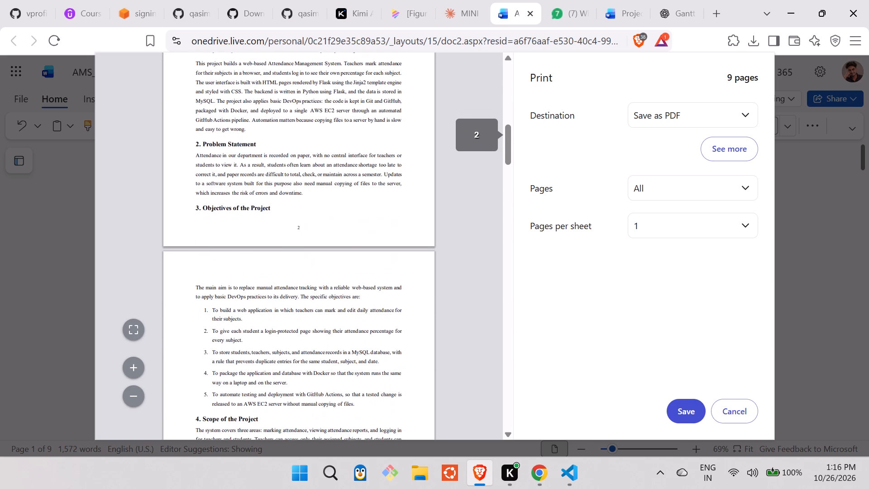
pyautogui.scroll(-3, 318, 283)
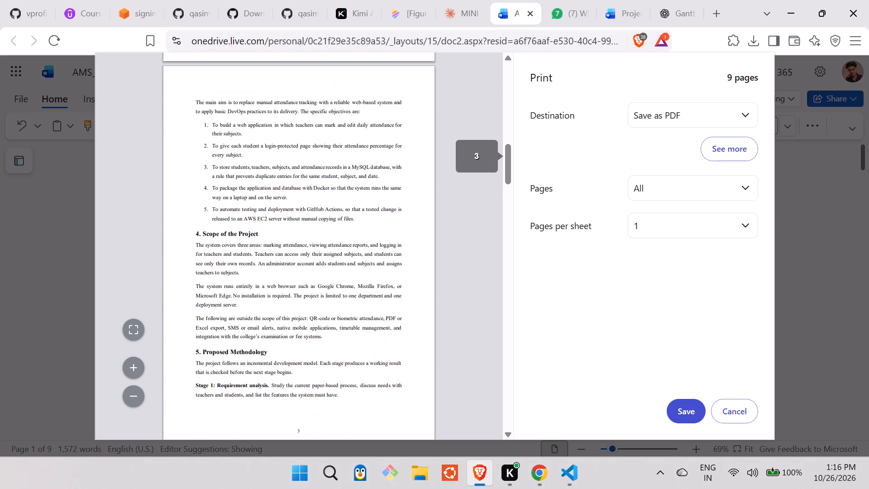
pyautogui.scroll(-2, 318, 283)
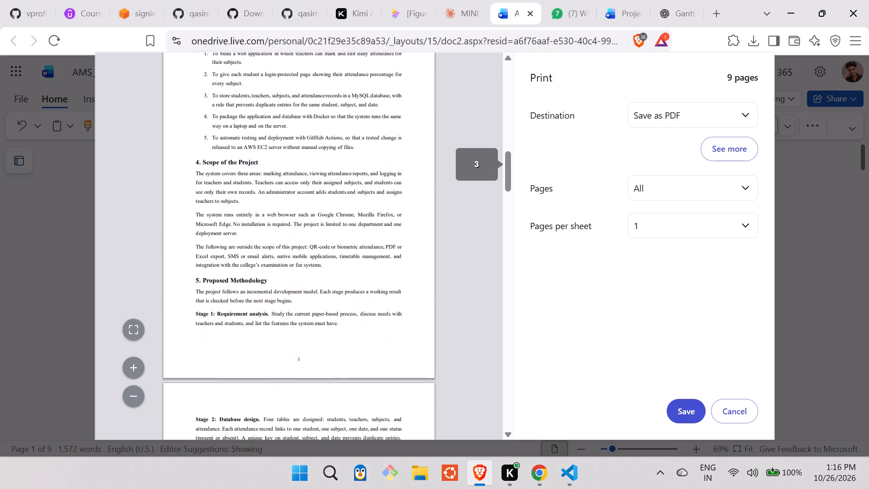
# Inspect page 4 in the print preview, covering the Stage 2 and Stage 3 text and the captioned teacher dashboard figure.
pyautogui.scroll(-4, 318, 283)
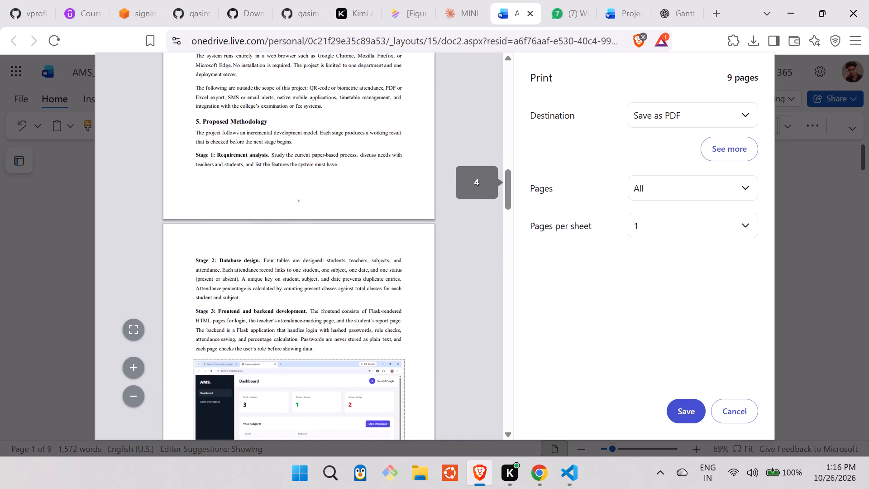
pyautogui.scroll(-1, 318, 283)
pyautogui.scroll(3, 318, 283)
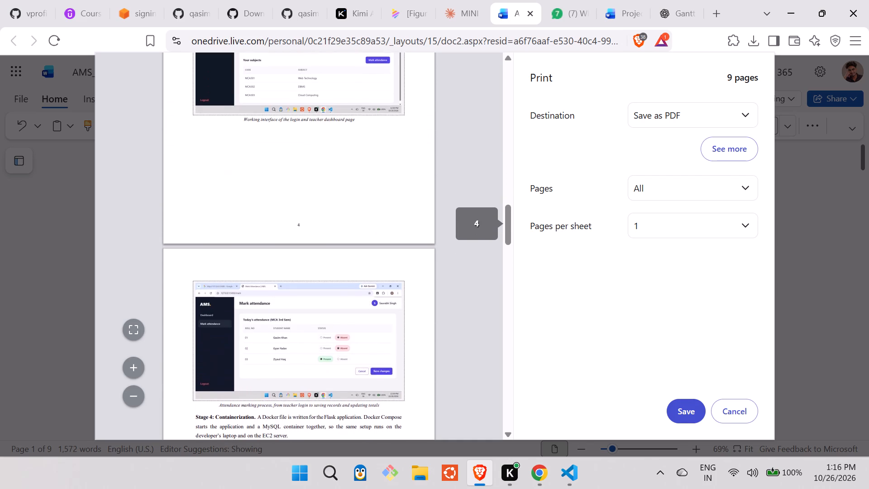
pyautogui.scroll(3, 318, 283)
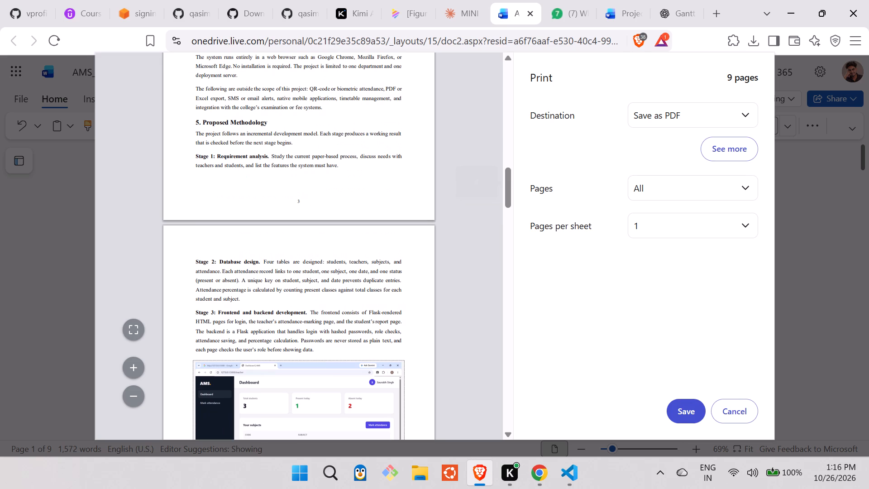
pyautogui.scroll(-2, 318, 283)
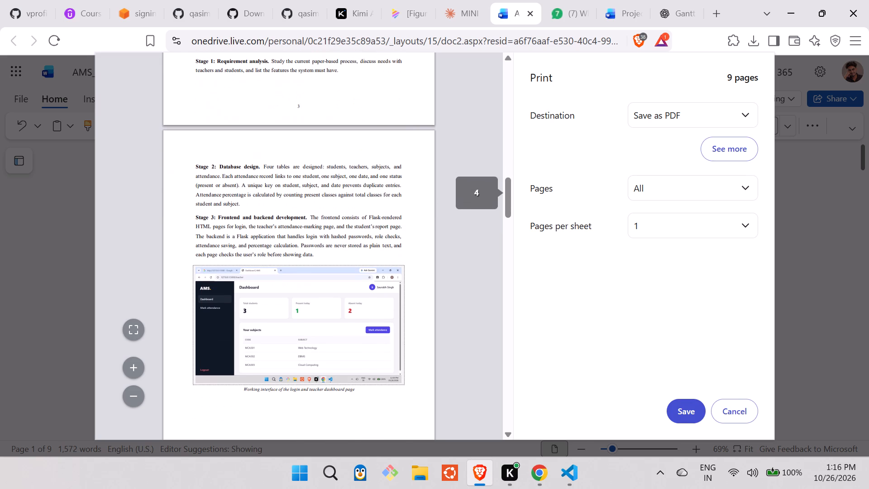
# Check the page break between the teacher dashboard figure on page 4 and the attendance marking figure on page 5 in the print preview.
pyautogui.scroll(-3, 318, 283)
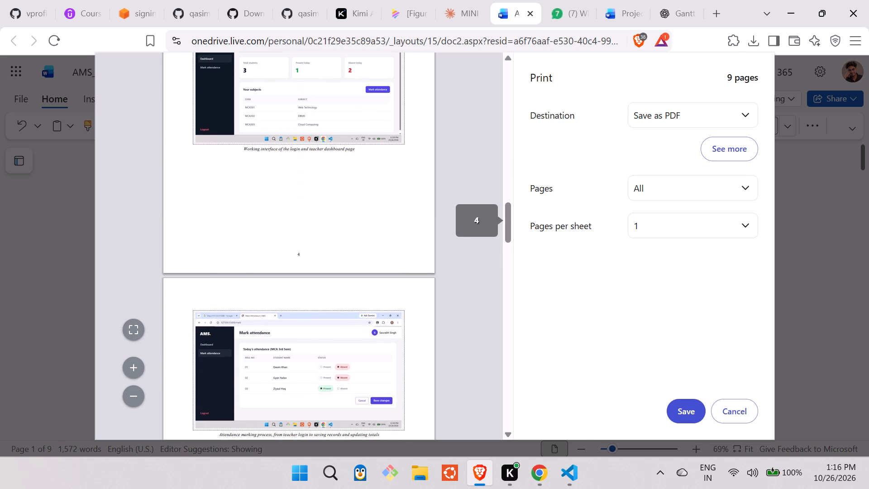
pyautogui.scroll(-2, 318, 283)
pyautogui.scroll(2, 318, 283)
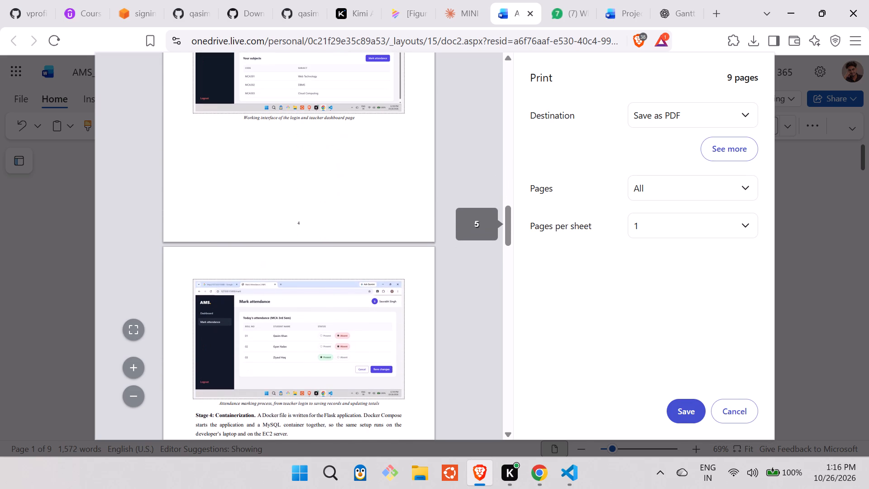
pyautogui.scroll(2, 325, 204)
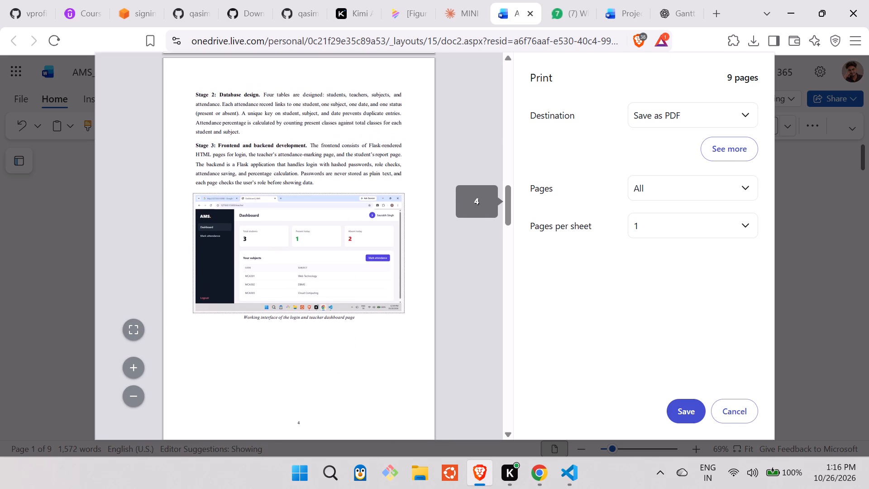
pyautogui.scroll(-5, 325, 204)
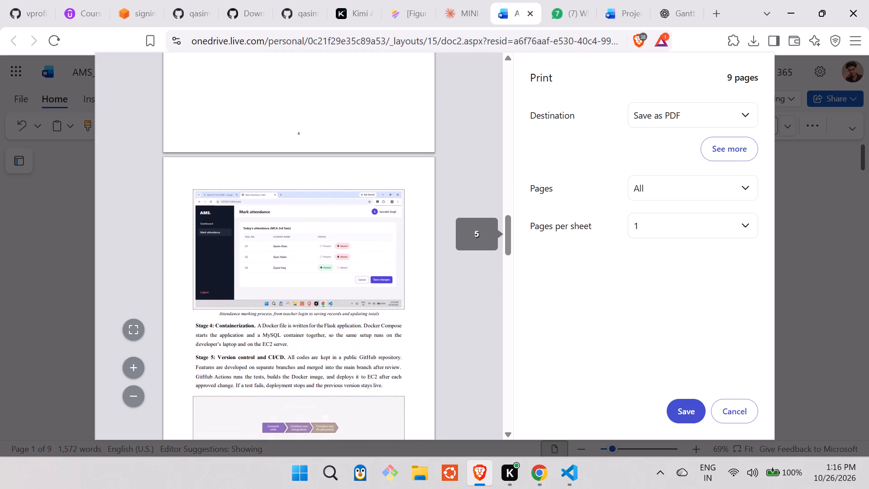
# Review pages 6 to 8 in the print preview, covering the project timeline, Gantt chart, work division and software and hardware tables.
pyautogui.scroll(-3, 327, 201)
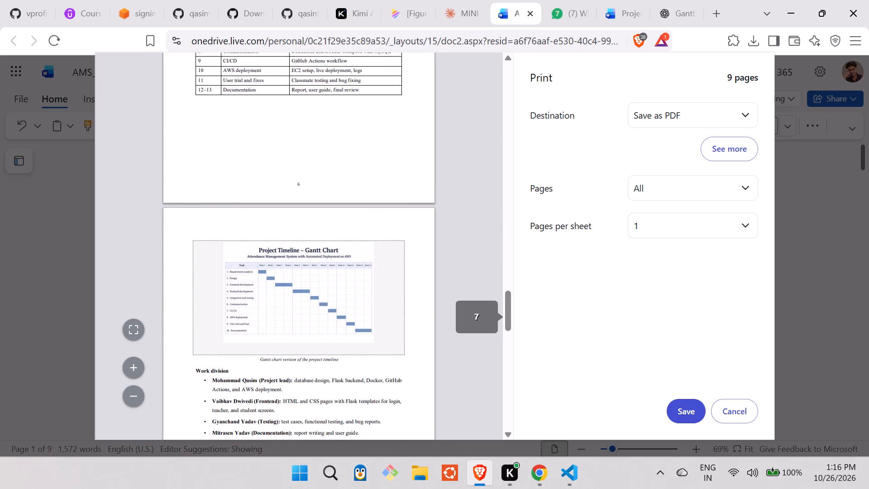
pyautogui.scroll(-4, 327, 201)
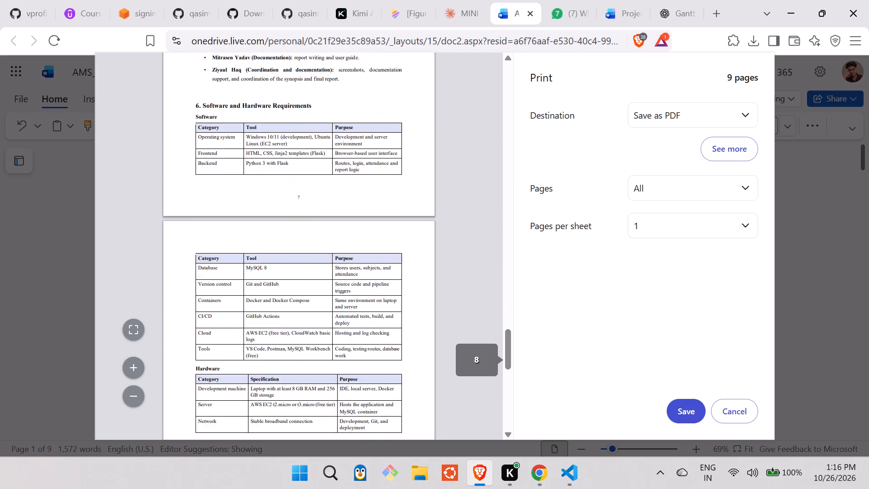
pyautogui.scroll(-4, 327, 201)
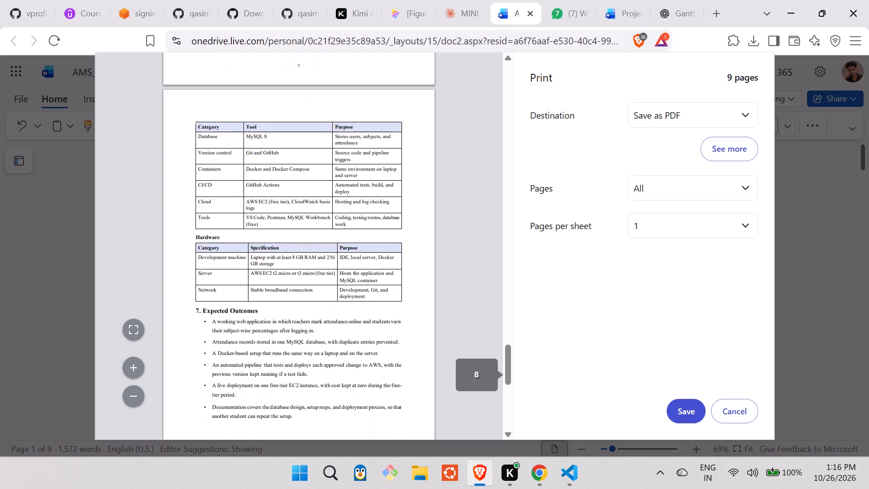
# Inspect the print preview from "7. Expected Outcomes" on page 8 through the student attendance figure and "8. References" on page 9.
pyautogui.scroll(-3, 327, 201)
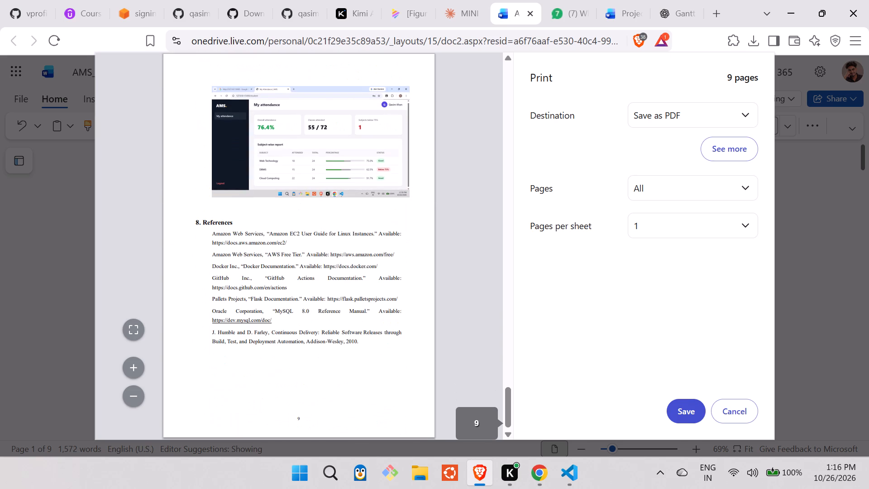
pyautogui.scroll(-1, 327, 201)
pyautogui.scroll(2, 327, 201)
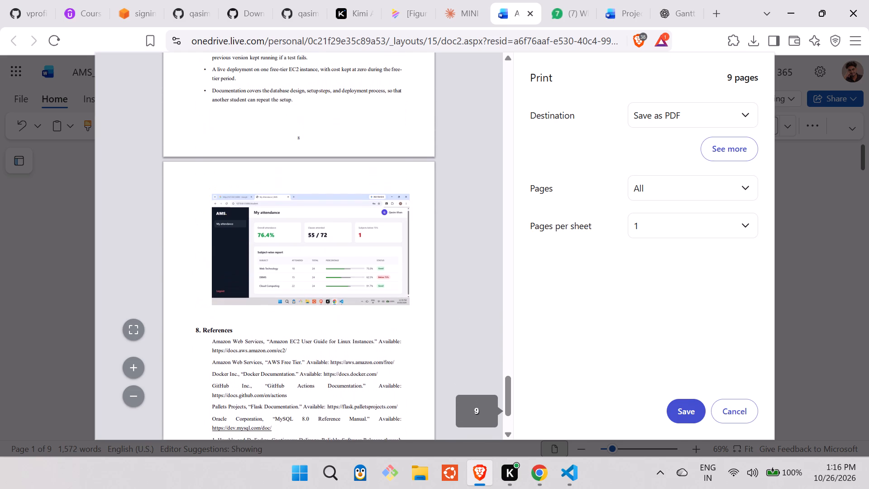
pyautogui.scroll(4, 327, 201)
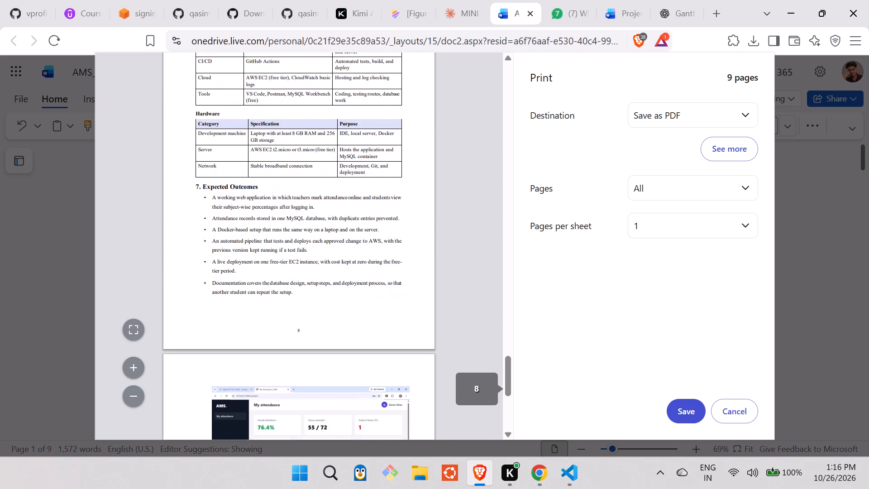
pyautogui.scroll(3, 327, 201)
pyautogui.scroll(-1, 327, 201)
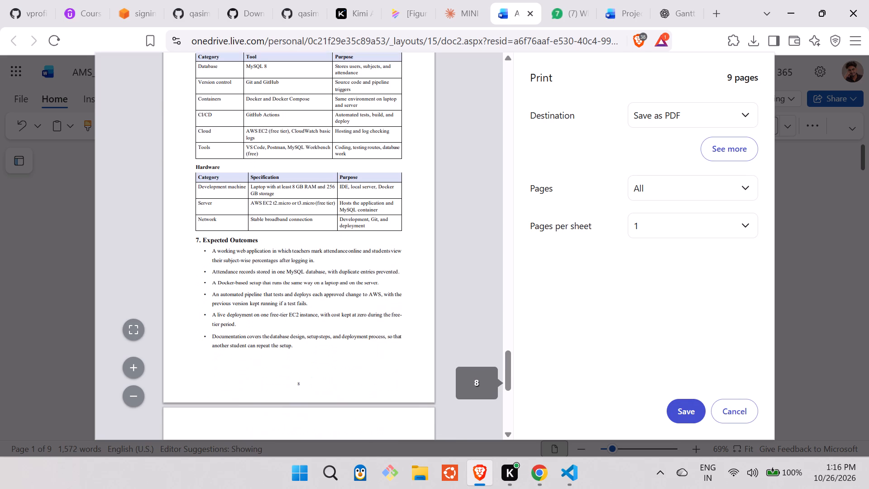
pyautogui.scroll(-1, 327, 201)
pyautogui.scroll(2, 327, 201)
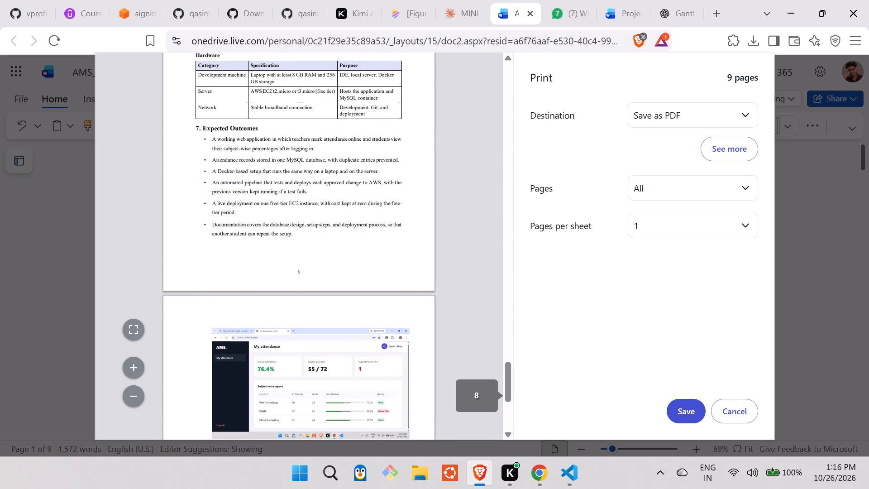
# Recheck the print preview backwards from the Gantt chart on page 7 through the timeline table to the CI/CD pipeline figure on page 5.
pyautogui.scroll(3, 327, 201)
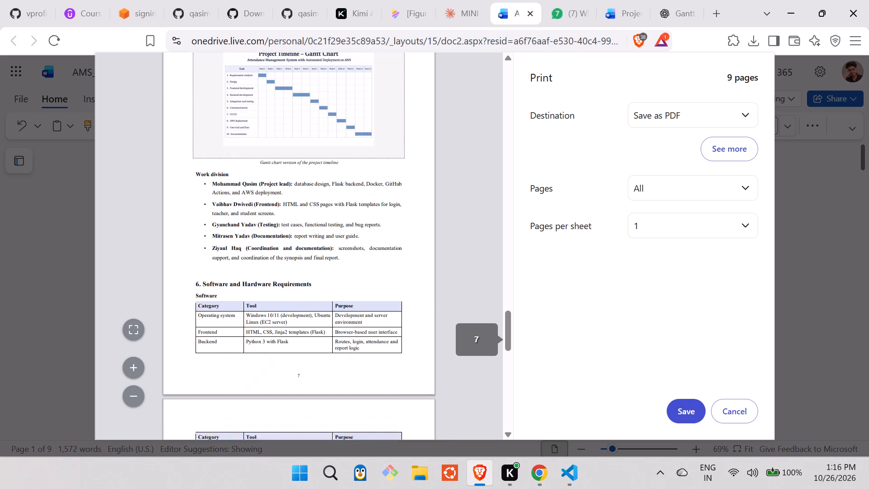
pyautogui.scroll(2, 327, 201)
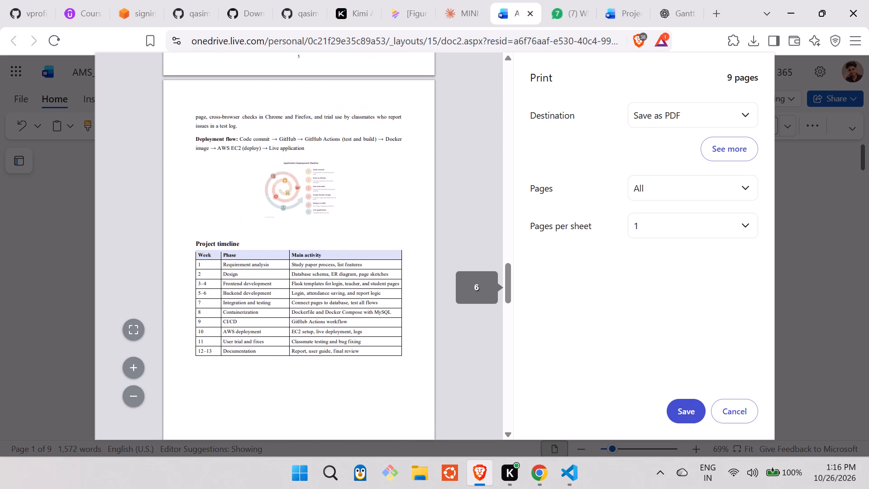
pyautogui.scroll(4, 327, 201)
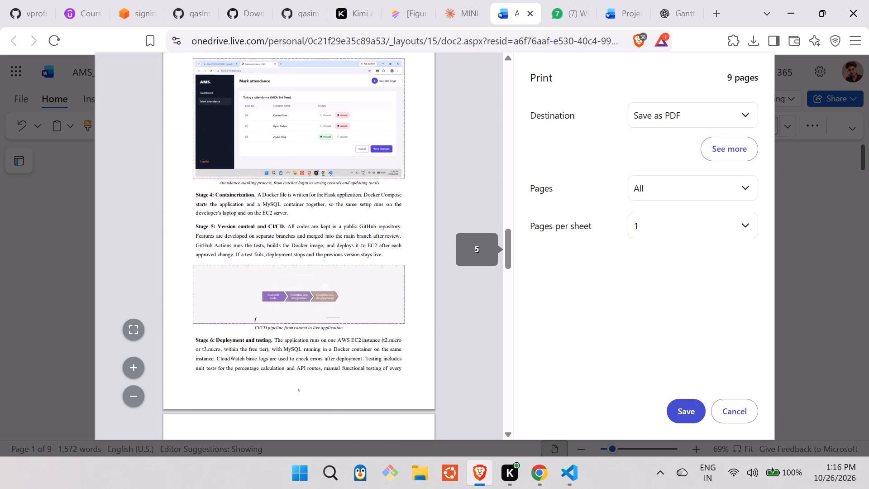
pyautogui.scroll(3, 327, 201)
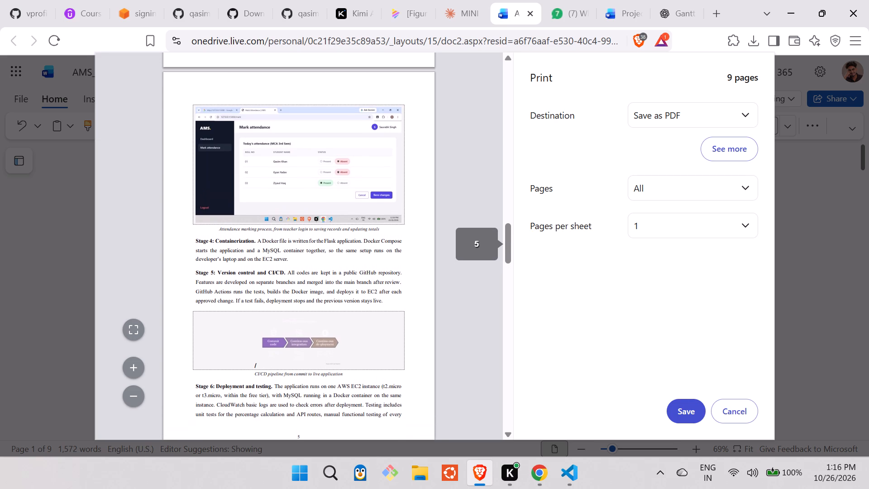
pyautogui.scroll(3, 327, 201)
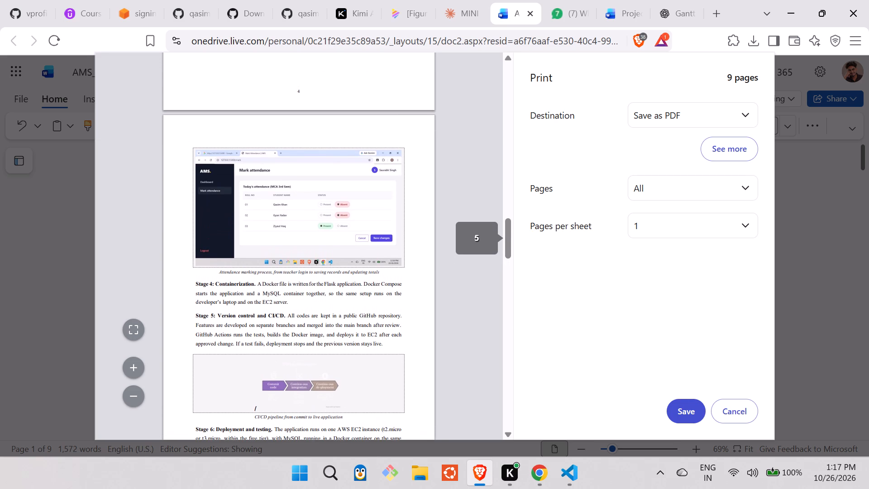
pyautogui.scroll(1, 327, 201)
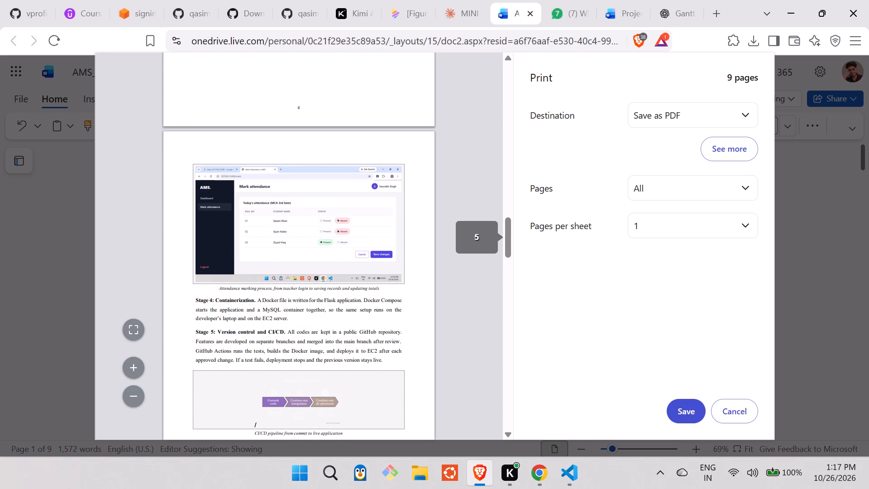
# Re-examine the layout of page 4 in the print preview, from the Stage 2 text to the space below the dashboard figure.
pyautogui.scroll(4, 310, 354)
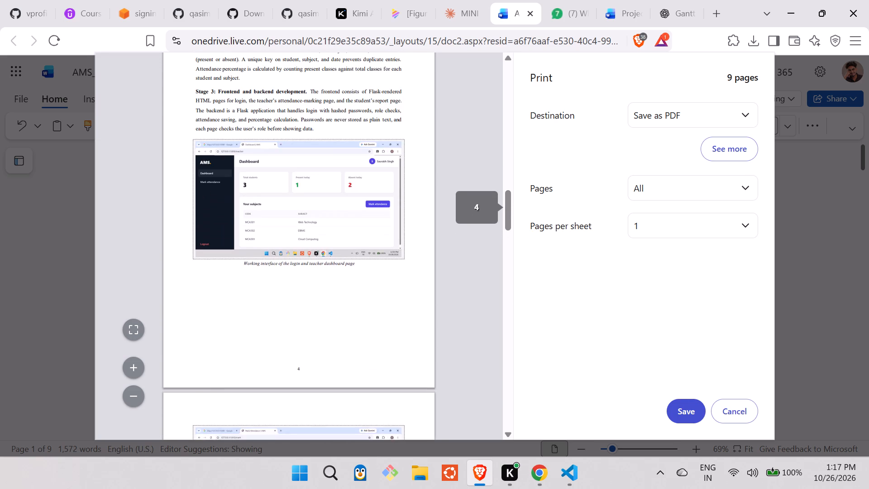
pyautogui.scroll(3, 310, 354)
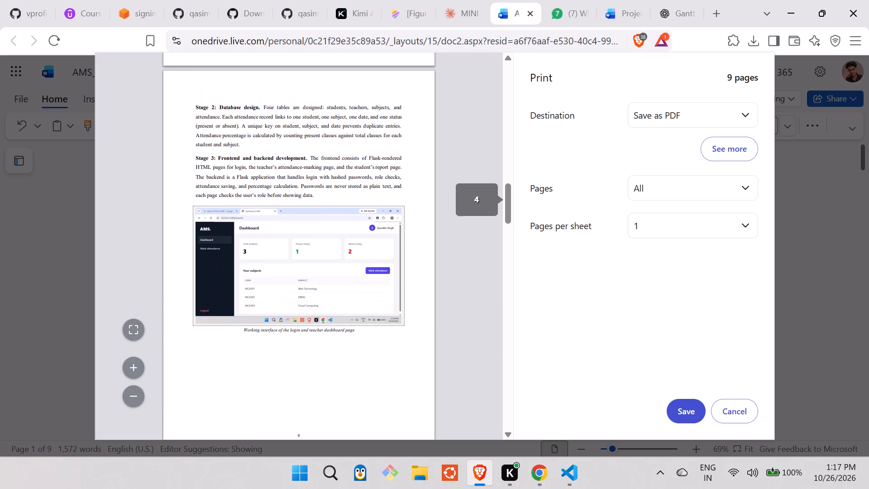
pyautogui.scroll(2, 310, 354)
pyautogui.scroll(-2, 310, 354)
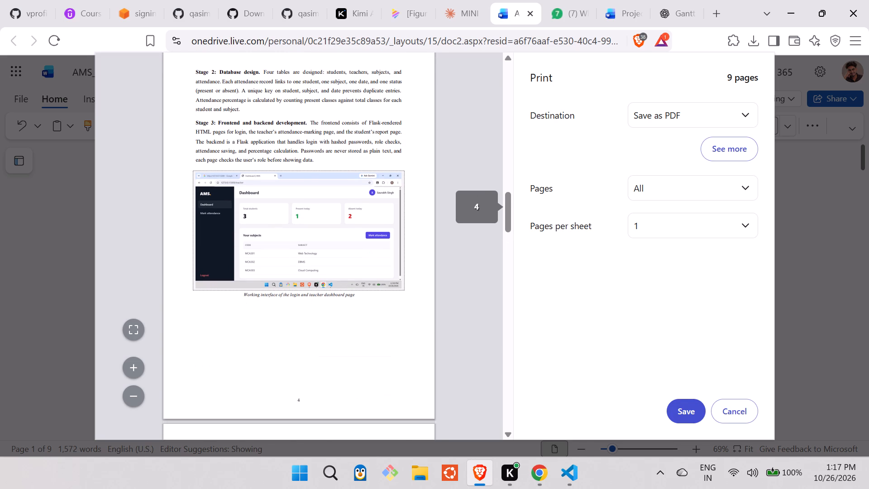
pyautogui.scroll(-1, 310, 354)
pyautogui.hscroll(1, 310, 354)
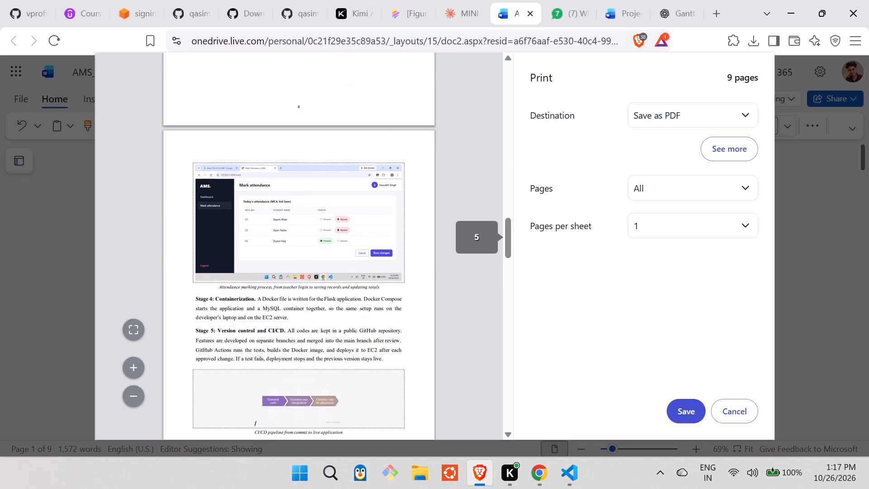
pyautogui.hscroll(1, 310, 354)
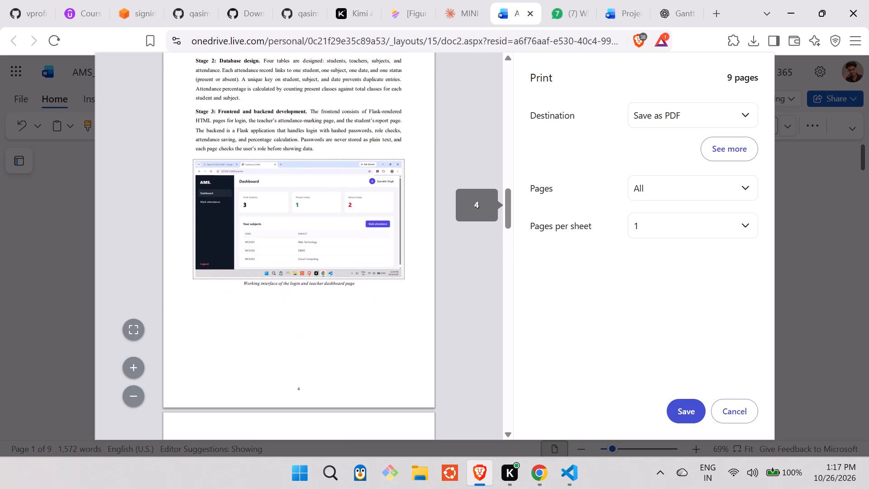
# Recheck page 3 and the "3. Objectives of the Project" heading's position on page 2, and close the print preview without saving.
pyautogui.scroll(3, 316, 343)
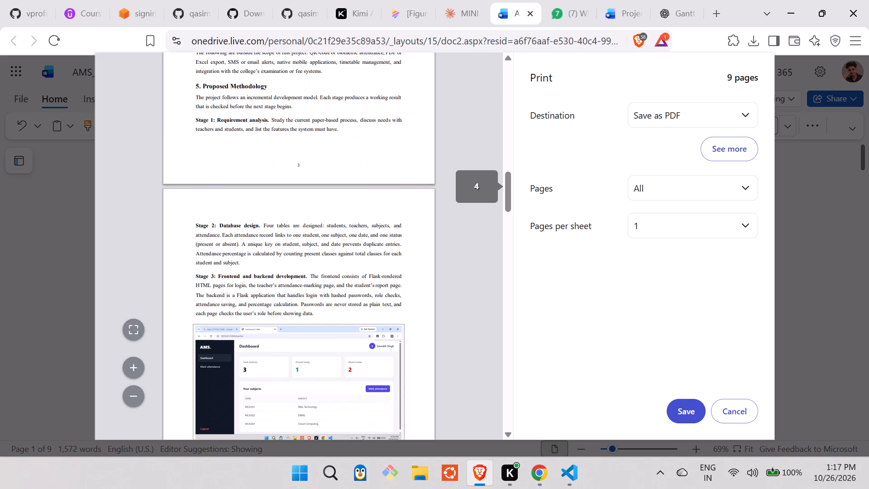
pyautogui.scroll(4, 316, 343)
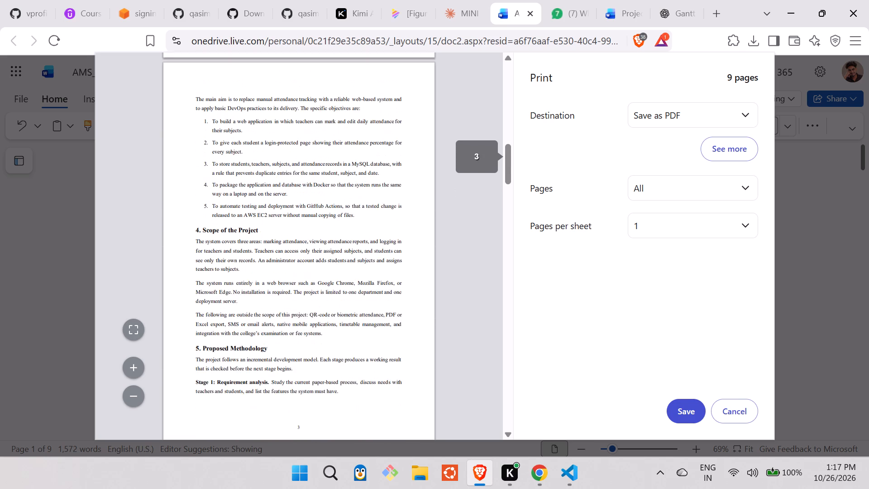
pyautogui.scroll(2, 316, 343)
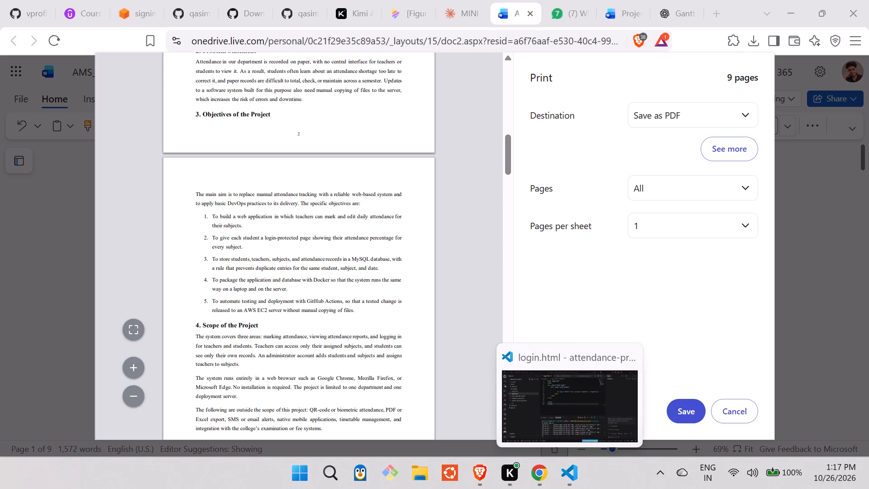
pyautogui.click(734, 405)
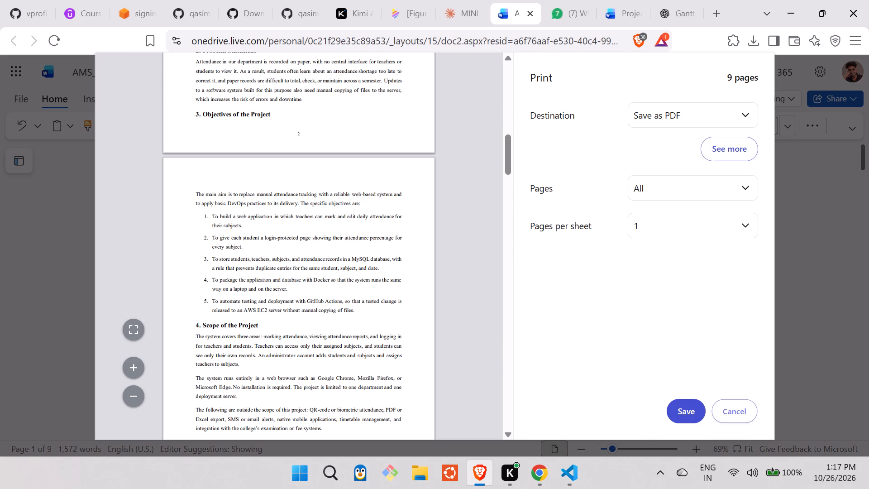
# Insert a blank line before the "3. Objectives of the Project" heading at the top of page 3.
pyautogui.scroll(-2, 285, 268)
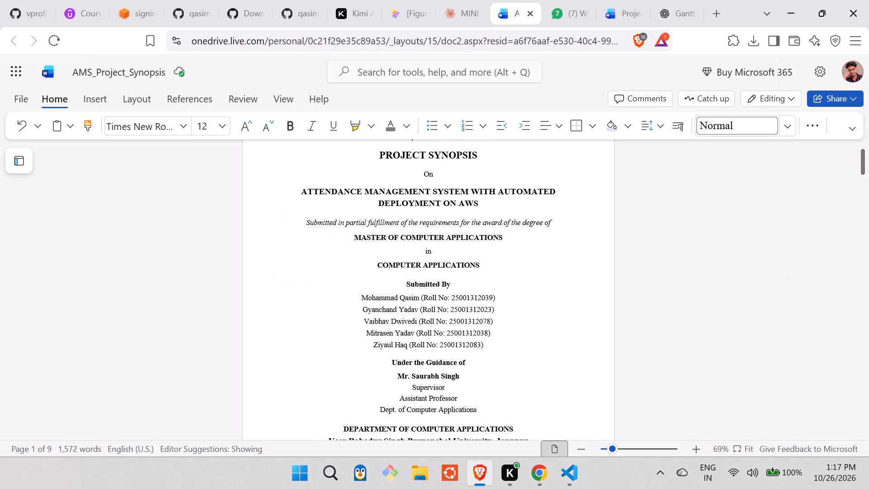
pyautogui.scroll(-4, 285, 268)
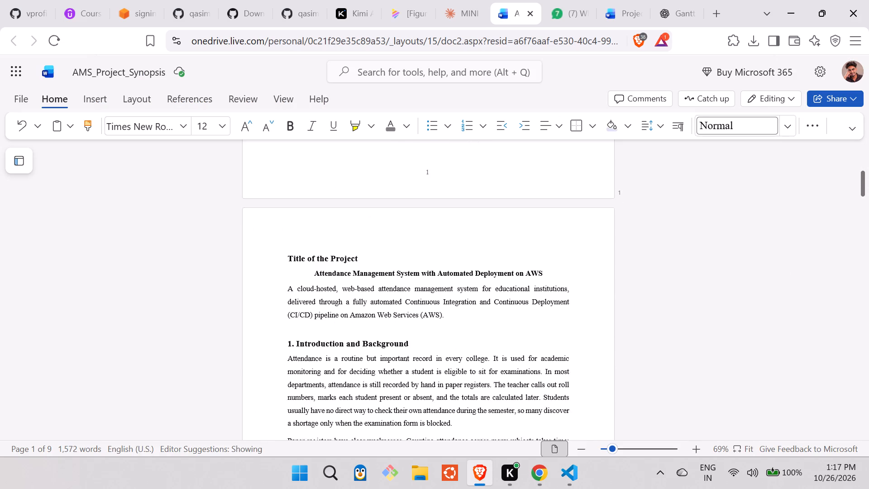
pyautogui.scroll(-4, 285, 268)
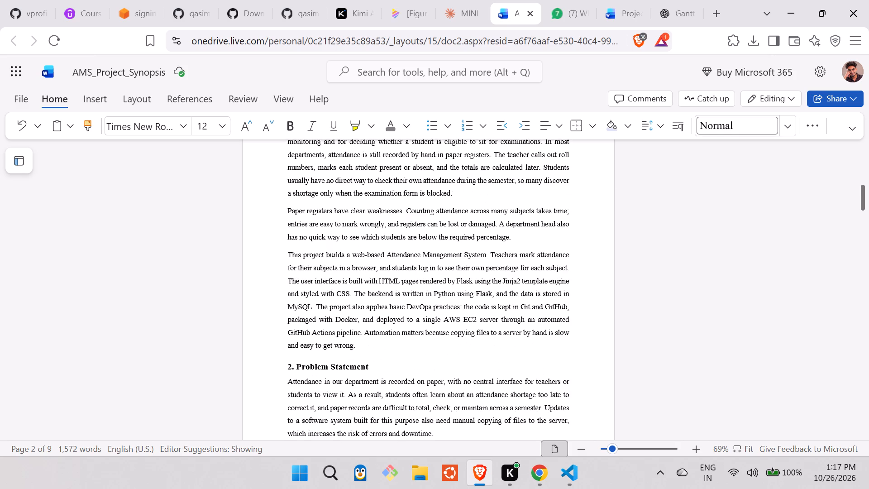
pyautogui.scroll(-4, 285, 268)
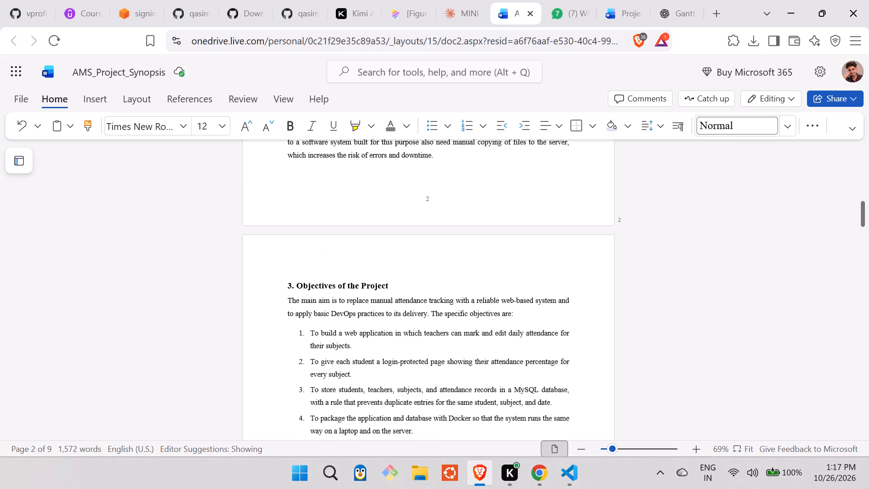
pyautogui.scroll(-2, 285, 268)
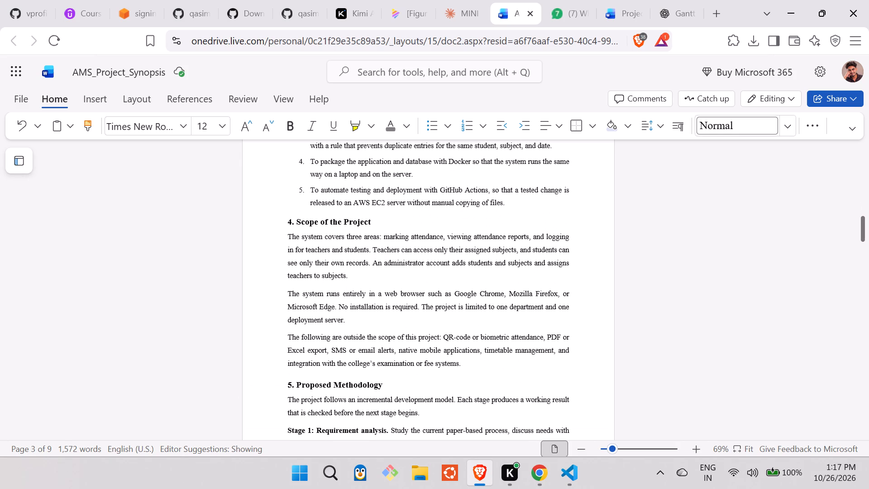
pyautogui.scroll(3, 285, 268)
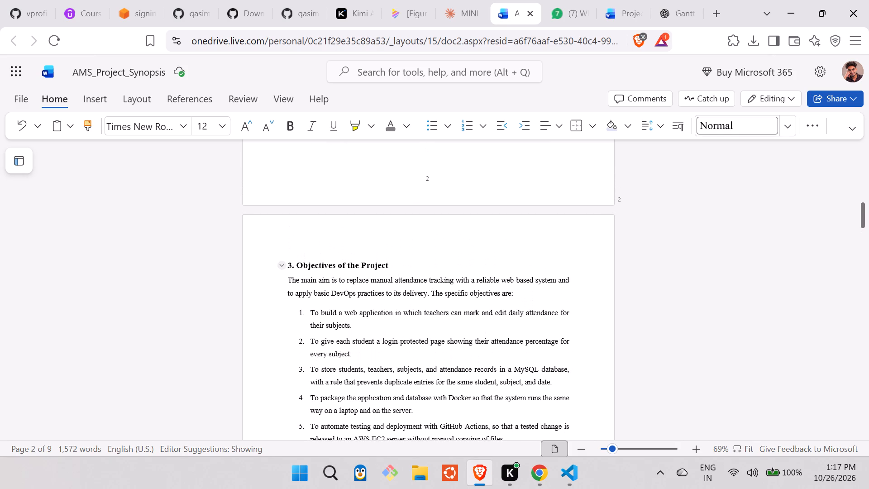
pyautogui.click(291, 265)
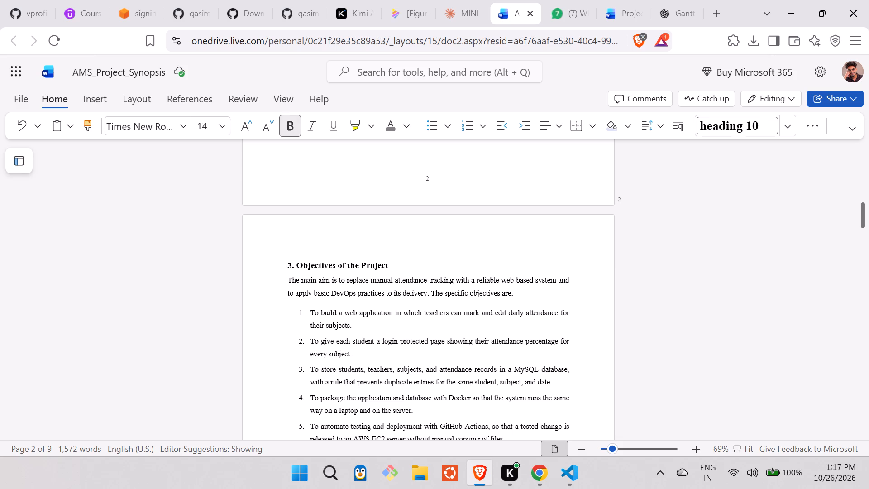
pyautogui.press('Left')
pyautogui.press('Return')
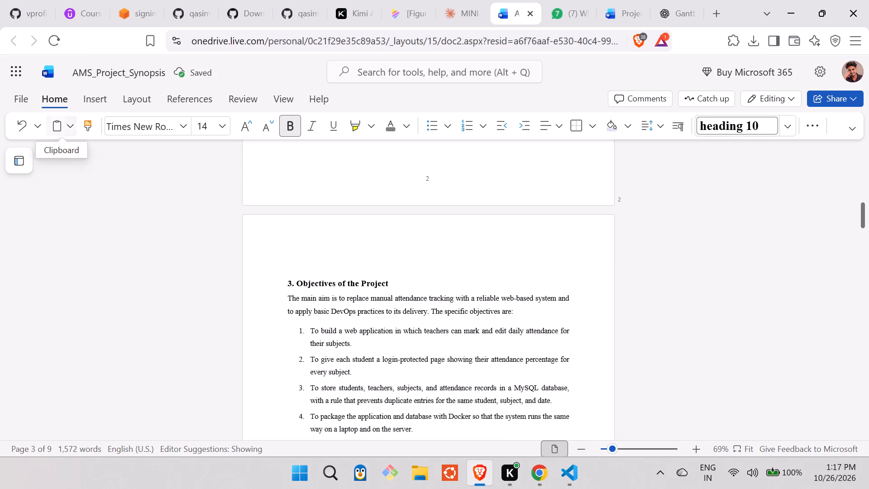
# Open the print preview again and check the cover page and page 2 down to the page break after the Problem Statement.
pyautogui.click(30, 106)
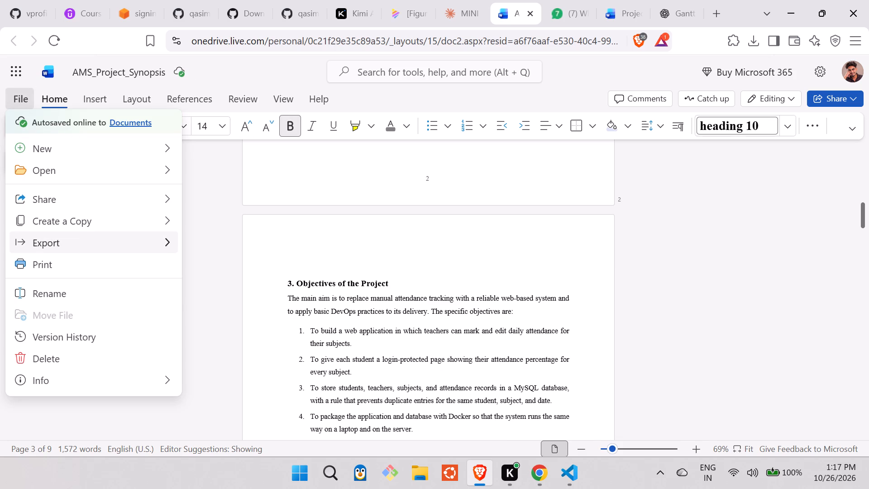
pyautogui.click(57, 263)
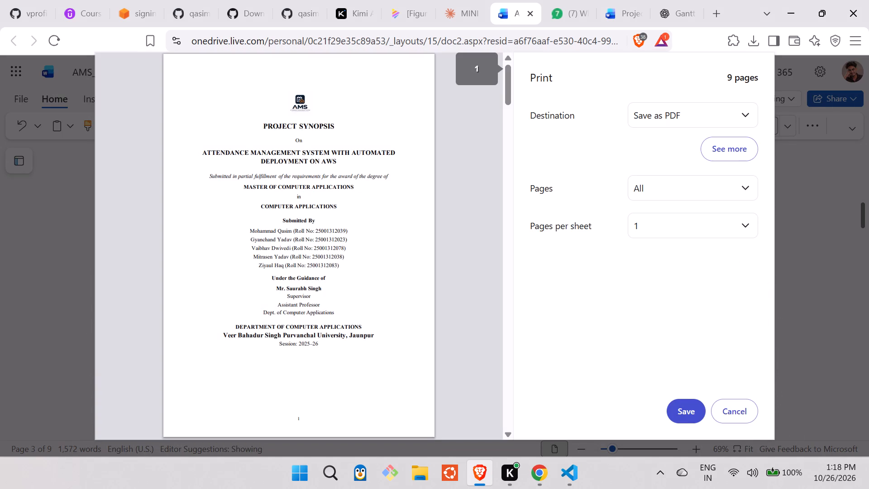
pyautogui.scroll(1, 221, 318)
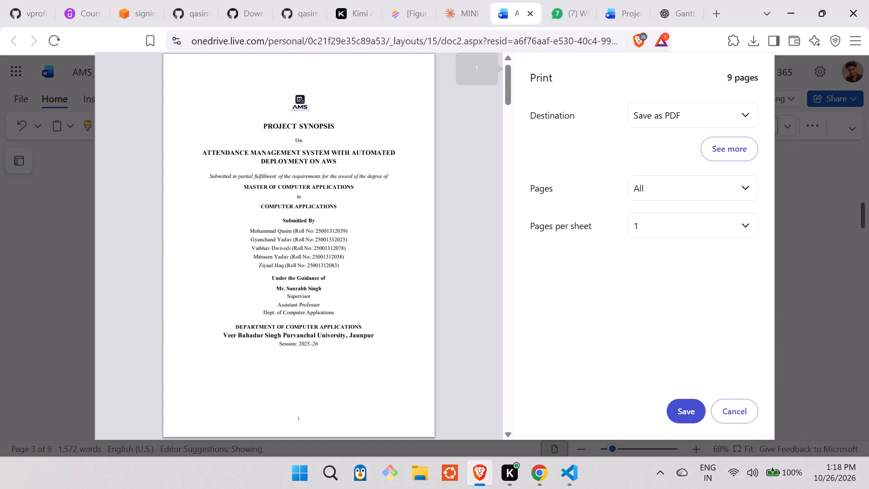
pyautogui.scroll(-2, 221, 318)
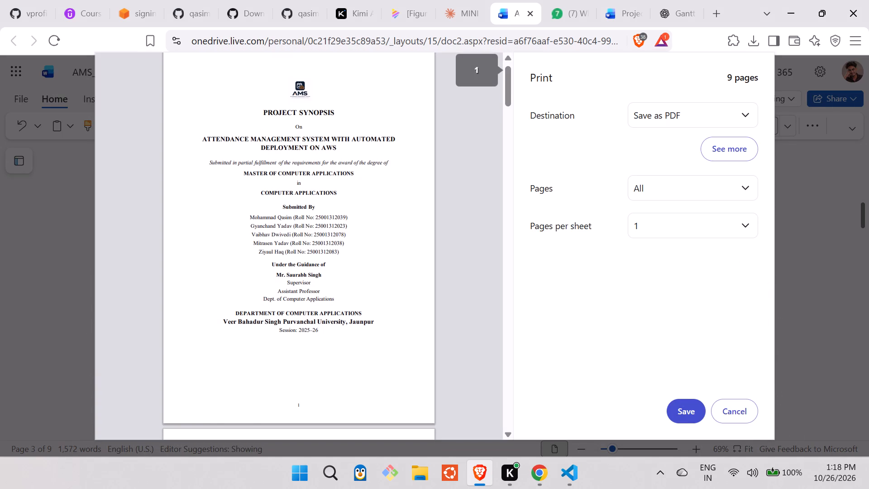
pyautogui.scroll(-4, 221, 318)
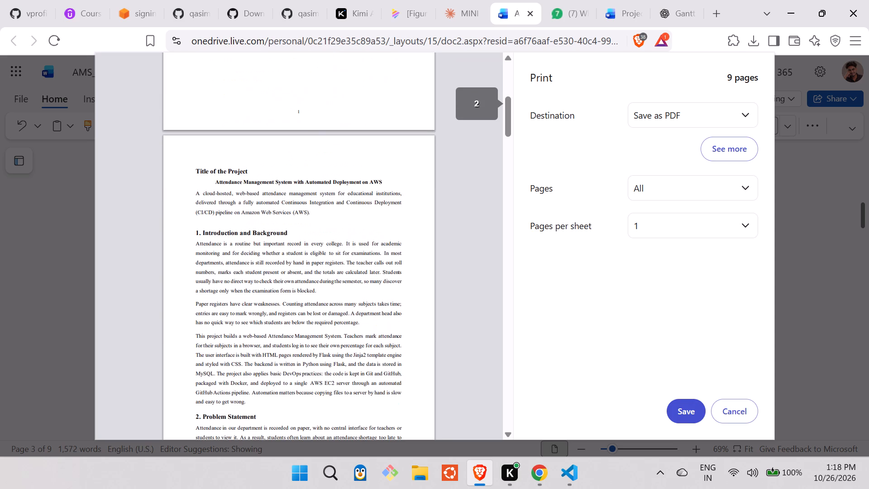
pyautogui.scroll(-3, 221, 318)
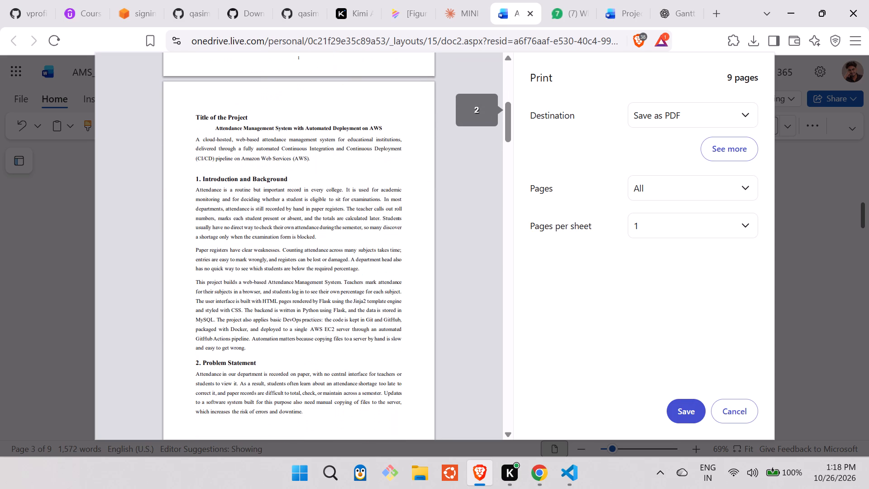
pyautogui.scroll(-1, 221, 318)
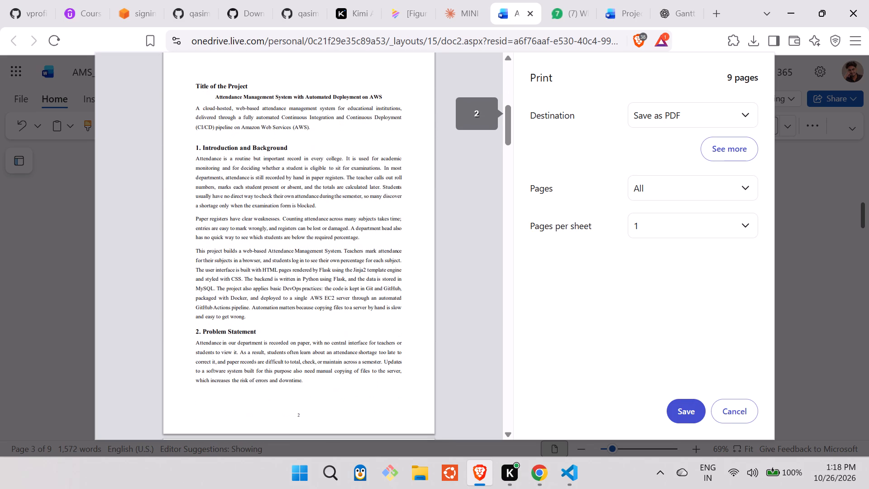
pyautogui.scroll(-2, 221, 318)
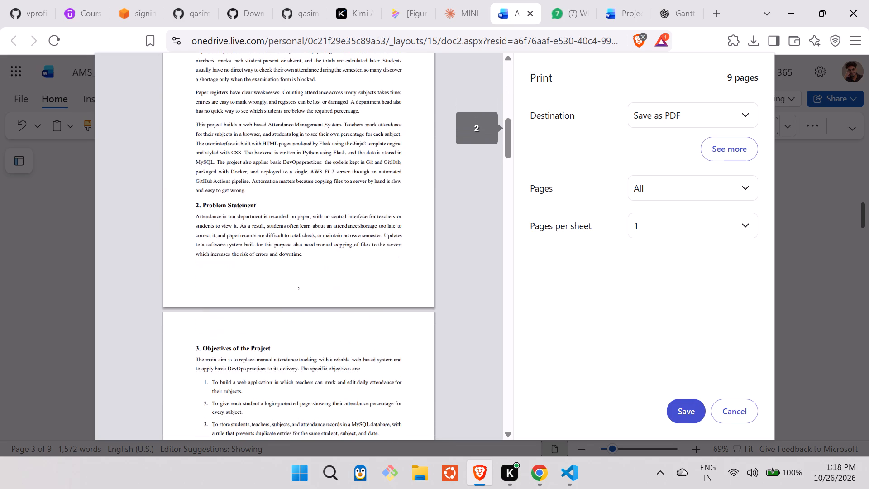
# Examine page 3 in the print preview, from the "3. Objectives of the Project" heading's position to the Stage 1 text at the page end.
pyautogui.scroll(-1, 221, 318)
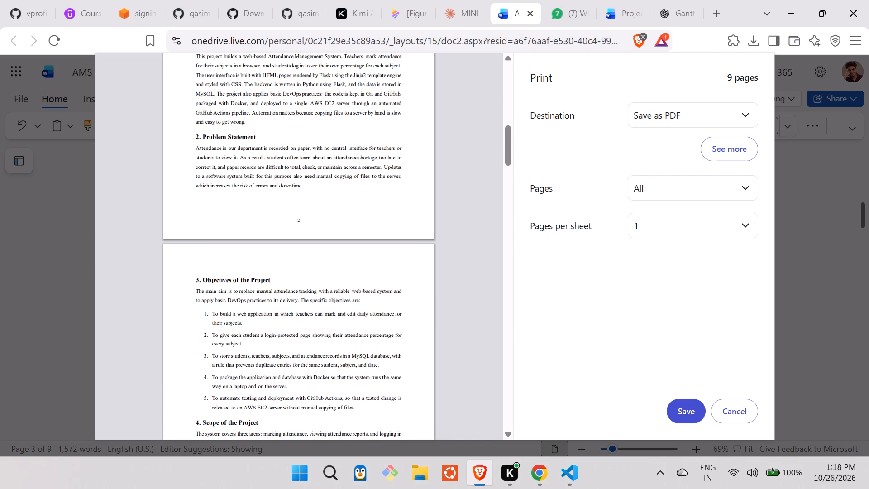
pyautogui.scroll(-1, 221, 318)
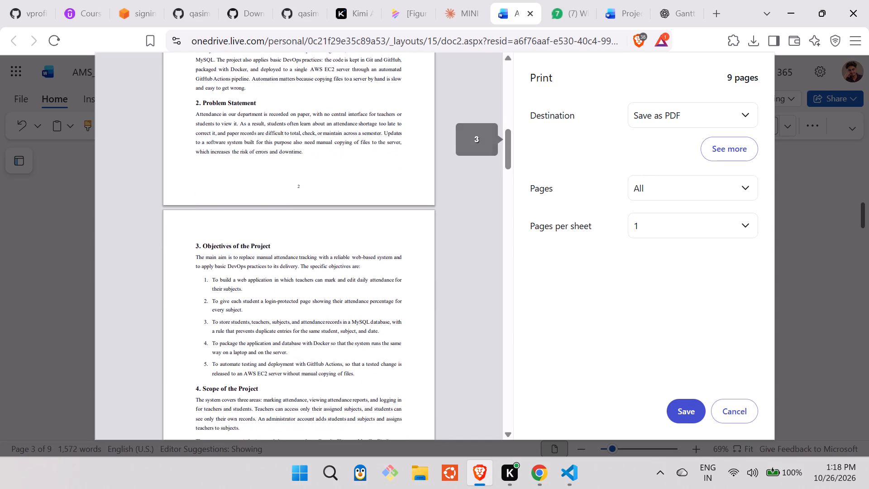
pyautogui.scroll(-1, 221, 318)
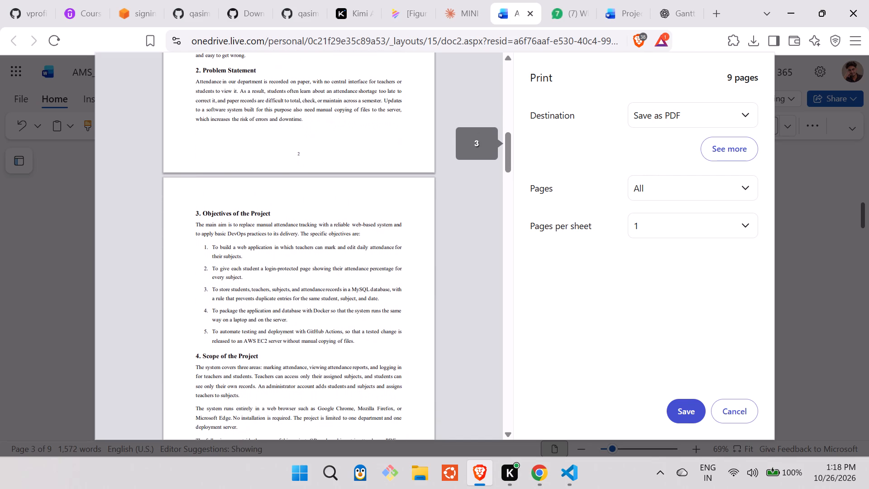
pyautogui.scroll(-1, 221, 318)
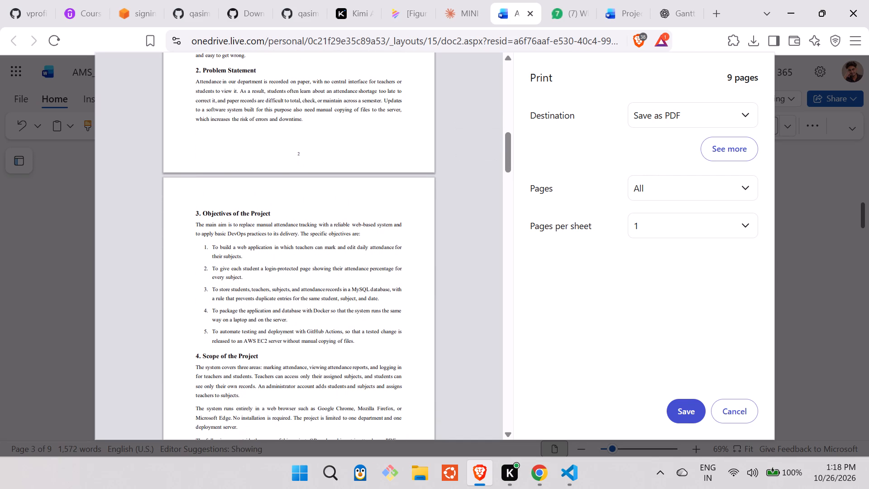
pyautogui.scroll(-4, 221, 318)
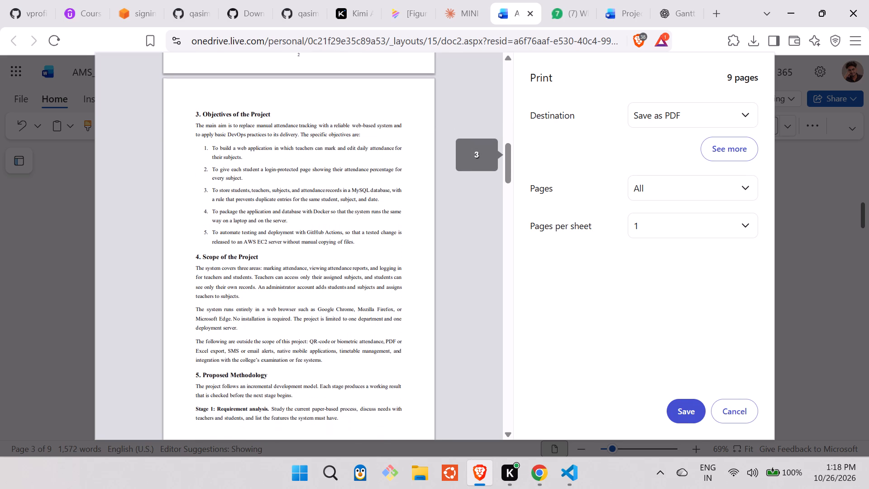
pyautogui.scroll(-1, 221, 318)
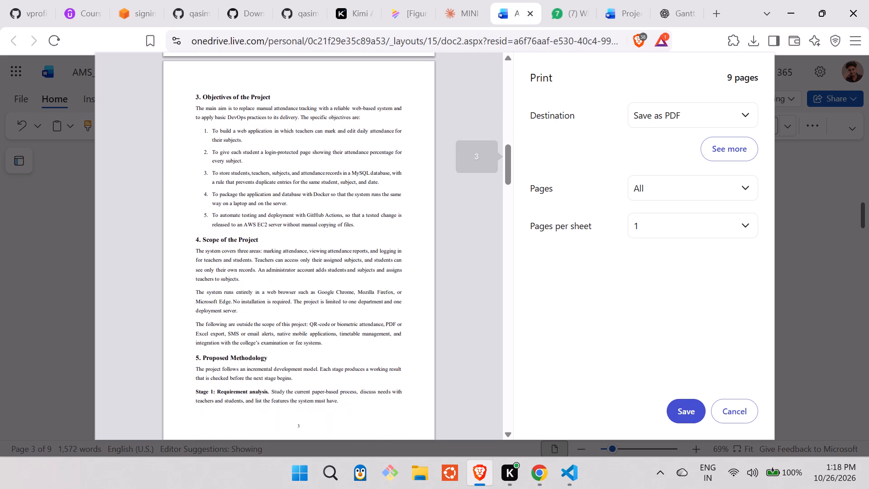
pyautogui.scroll(-1, 221, 318)
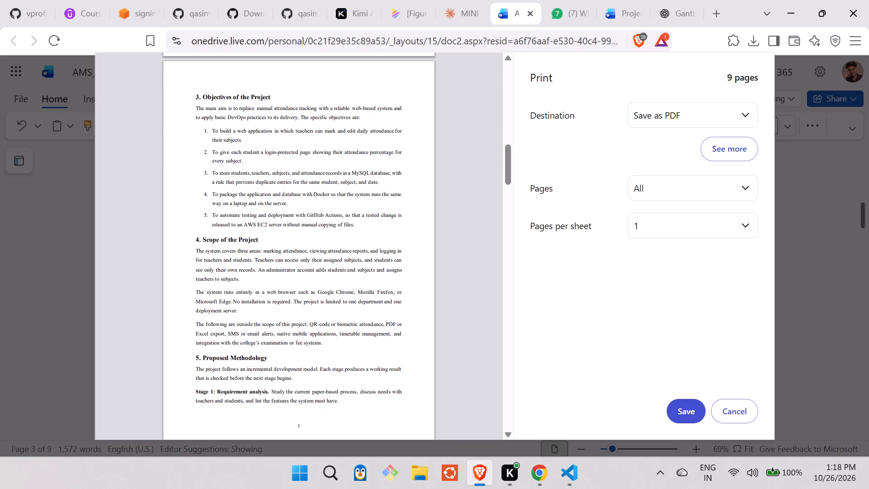
pyautogui.scroll(-2, 221, 318)
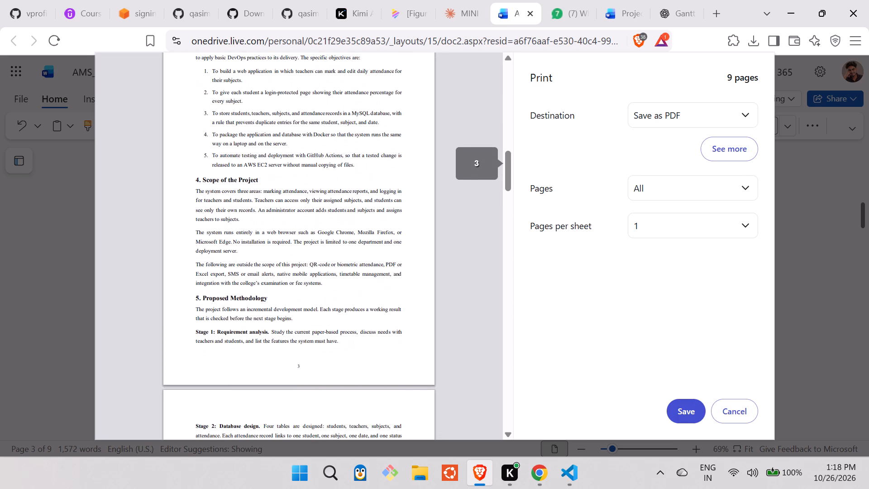
pyautogui.scroll(-1, 221, 318)
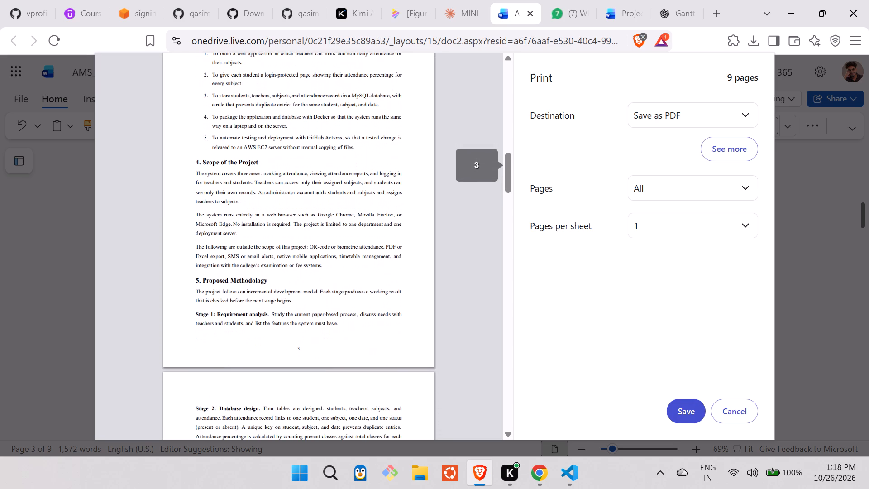
pyautogui.scroll(-1, 221, 318)
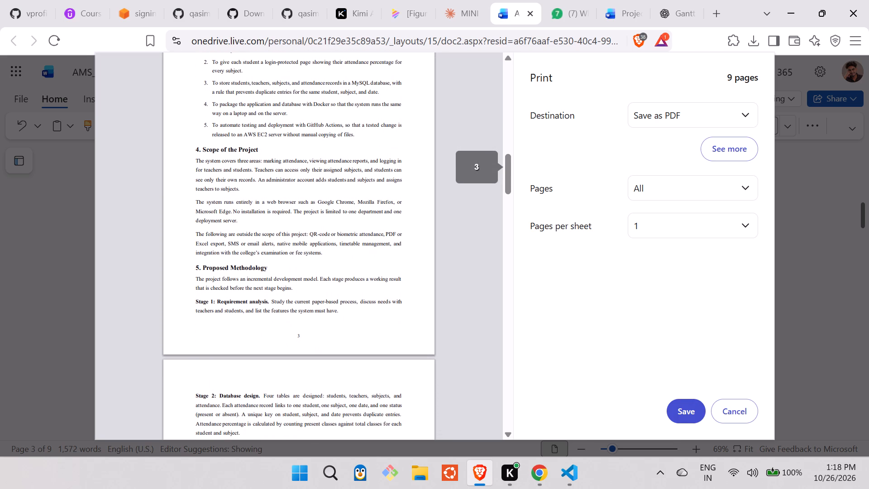
# Examine page 4 in the print preview, from the Stage 2 text through the dashboard figure to the space above page 5.
pyautogui.scroll(-3, 221, 318)
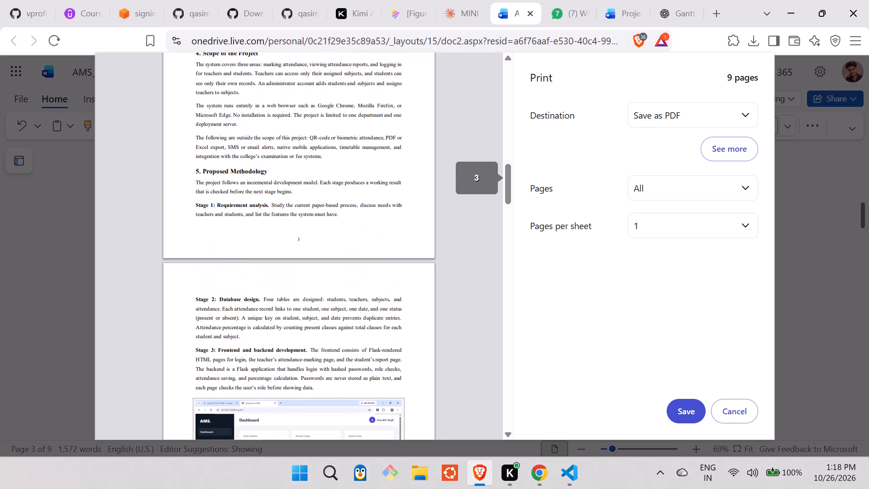
pyautogui.scroll(-3, 221, 318)
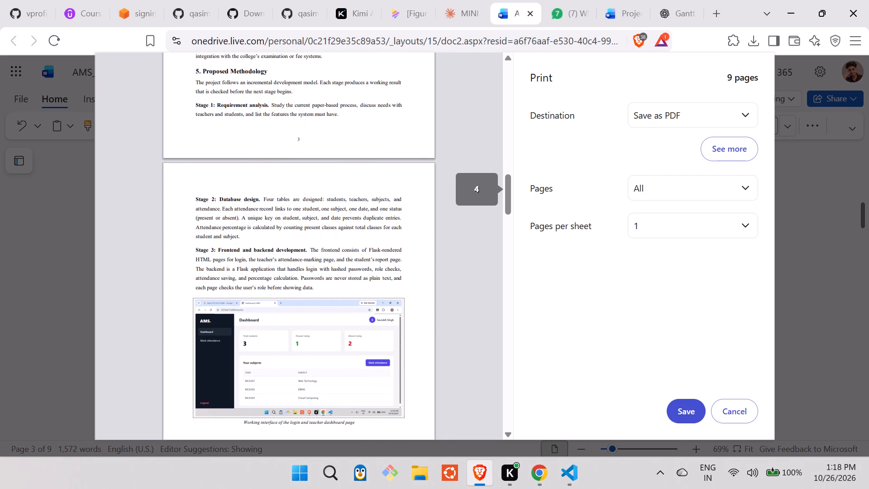
pyautogui.scroll(-2, 221, 318)
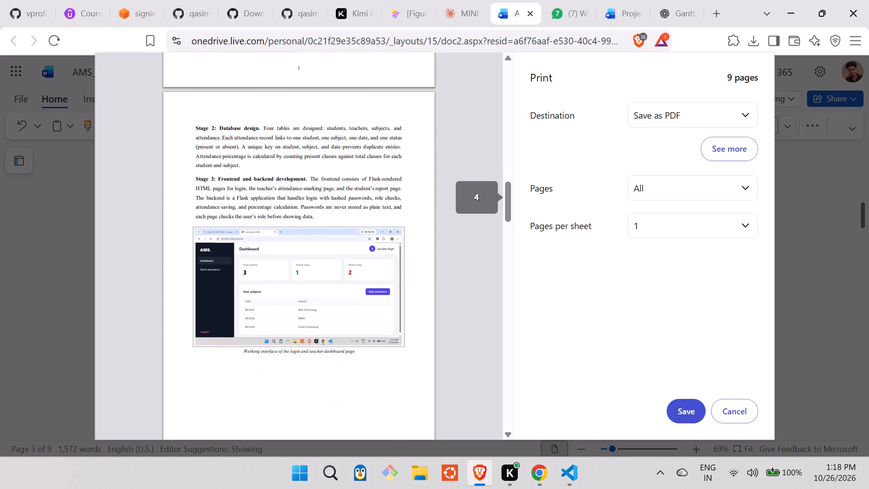
pyautogui.scroll(-2, 221, 318)
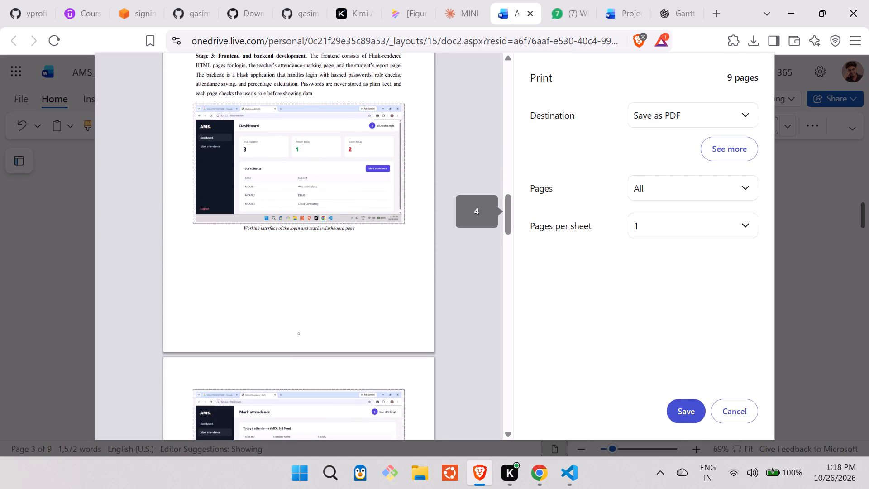
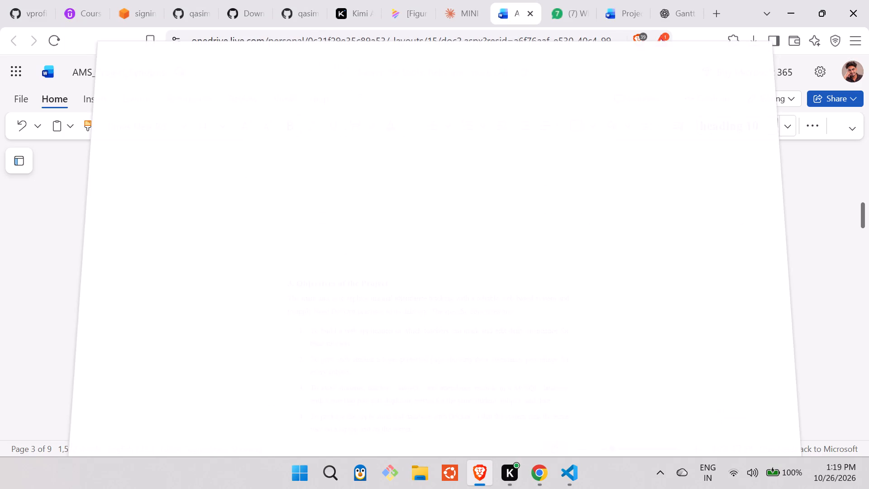
# Add a blank line after the Stage 3 paragraph on page 4, above the dashboard figure.
pyautogui.scroll(-4, 291, 326)
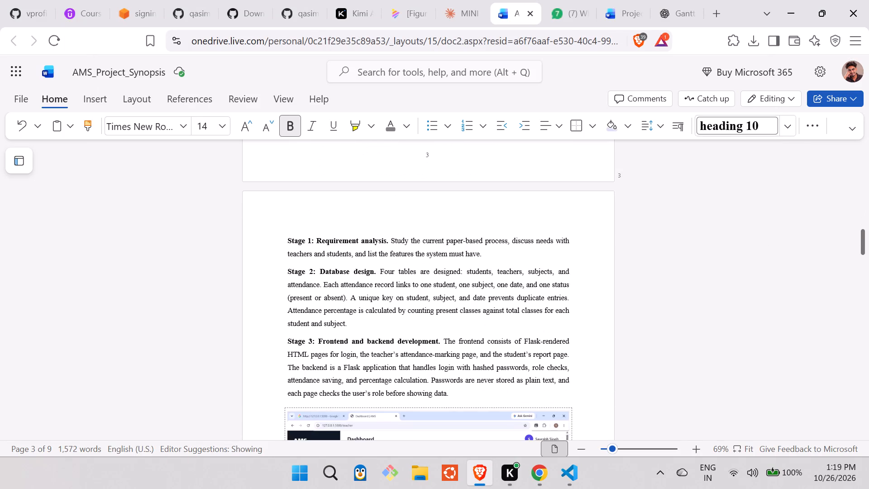
pyautogui.scroll(-1, 291, 326)
pyautogui.scroll(1, 291, 326)
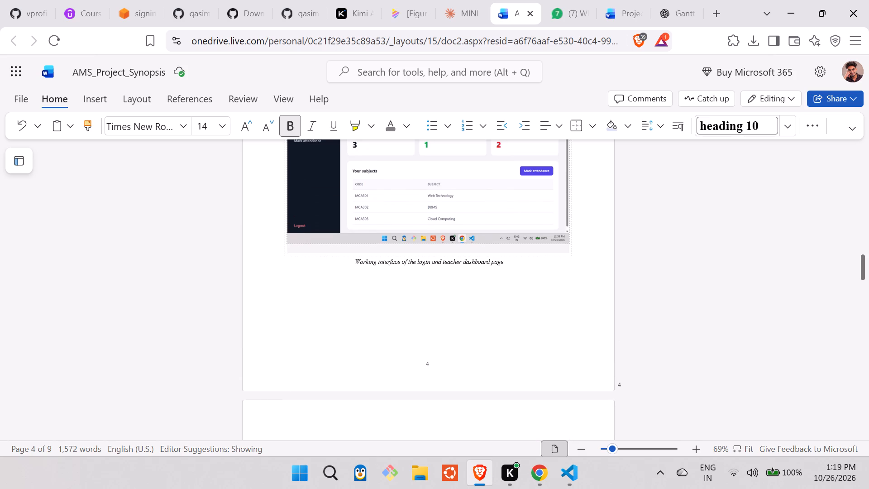
pyautogui.scroll(1, 555, 211)
pyautogui.scroll(1, 583, 173)
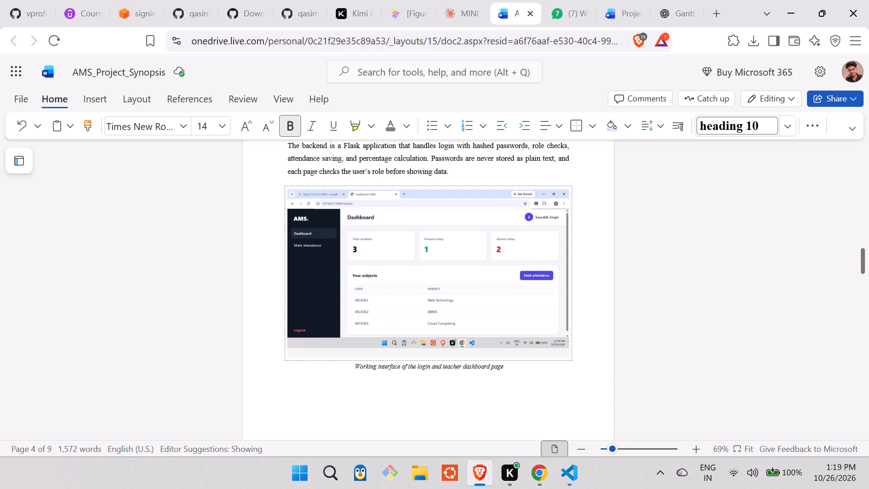
pyautogui.scroll(1, 583, 173)
pyautogui.click(459, 215)
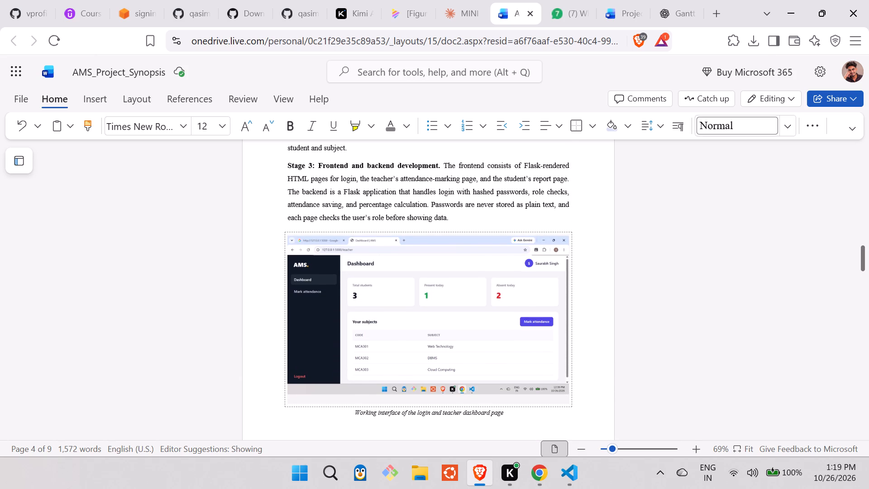
pyautogui.press('Return')
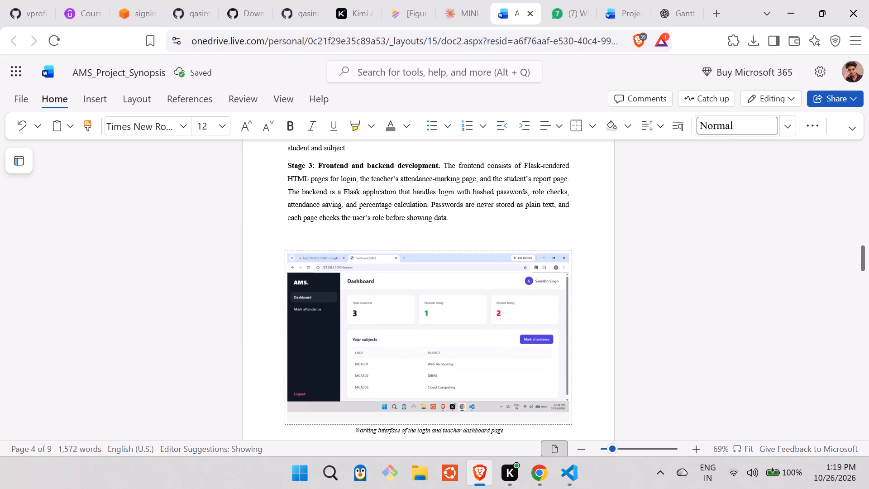
# Insert the login page picture "Screenshot (83)" from the Screenshots folder on the blank line below the Stage 3 paragraph.
pyautogui.click(94, 99)
pyautogui.click(152, 123)
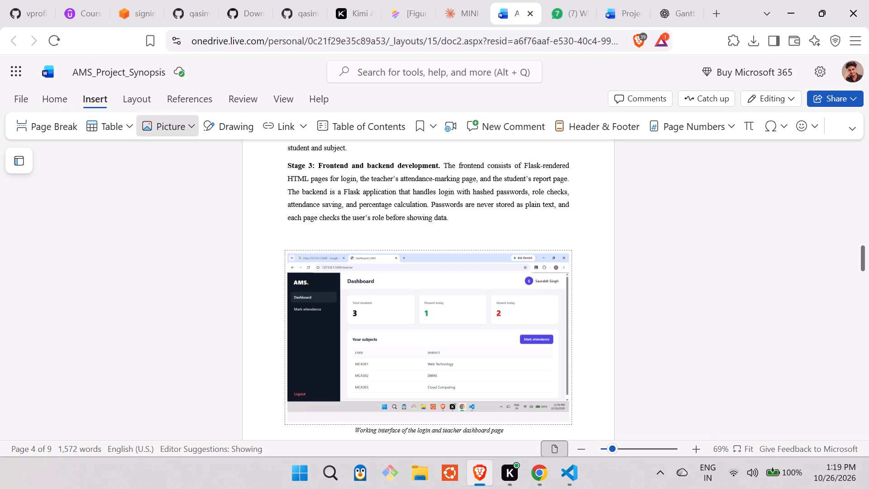
pyautogui.click(181, 173)
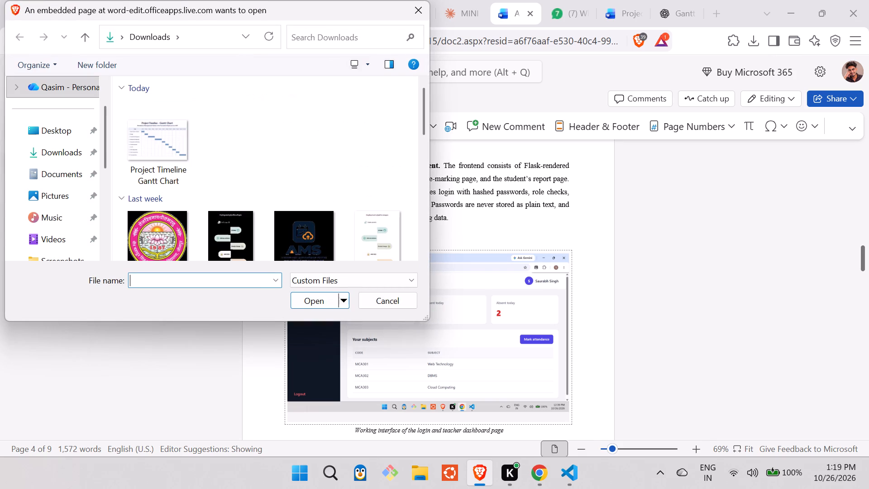
pyautogui.click(70, 198)
pyautogui.doubleClick(288, 128)
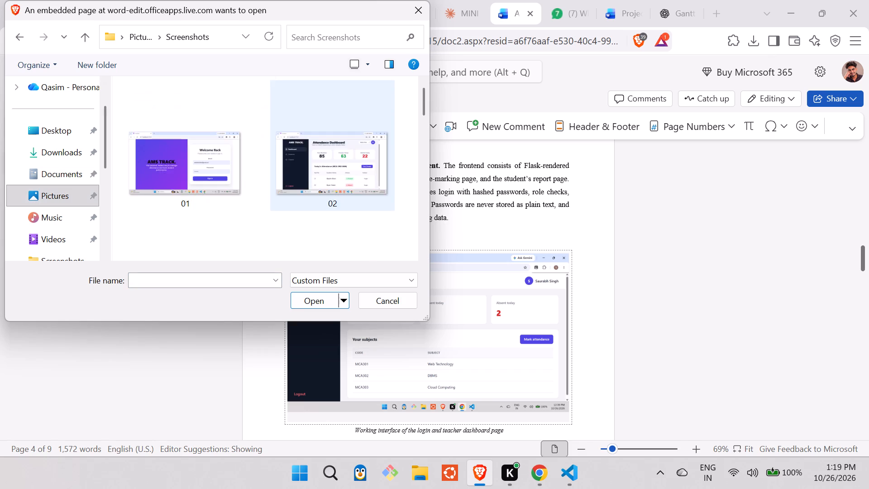
pyautogui.scroll(-11, 288, 128)
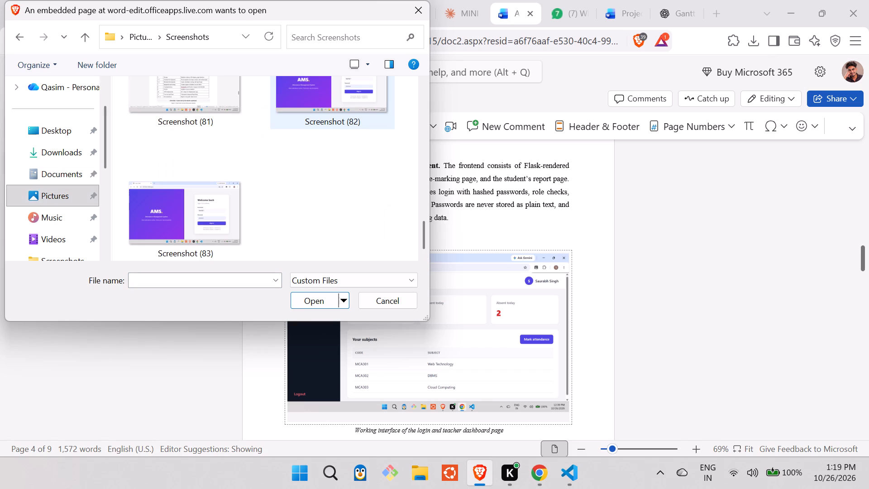
pyautogui.rightClick(288, 128)
pyautogui.click(237, 216)
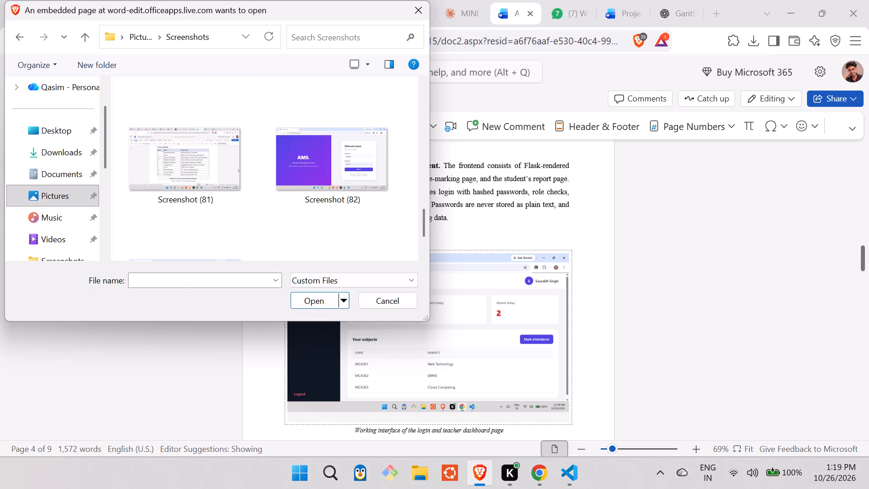
pyautogui.scroll(-2, 237, 216)
pyautogui.click(237, 216)
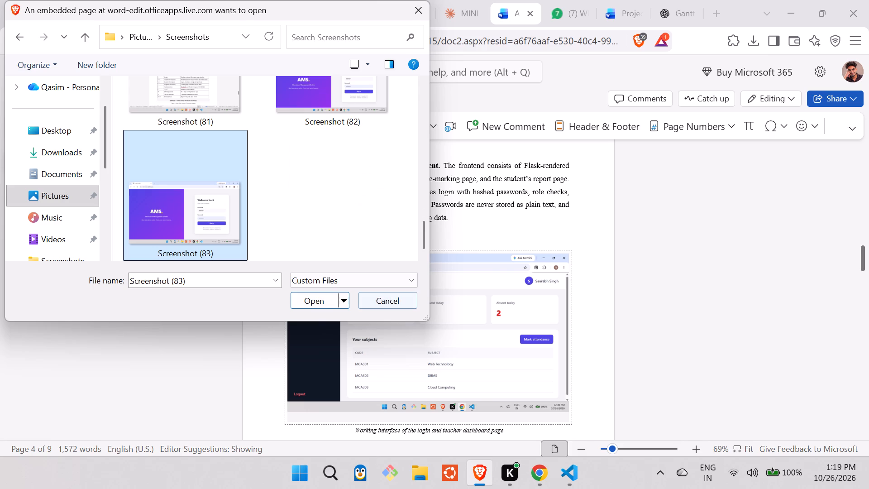
pyautogui.click(320, 303)
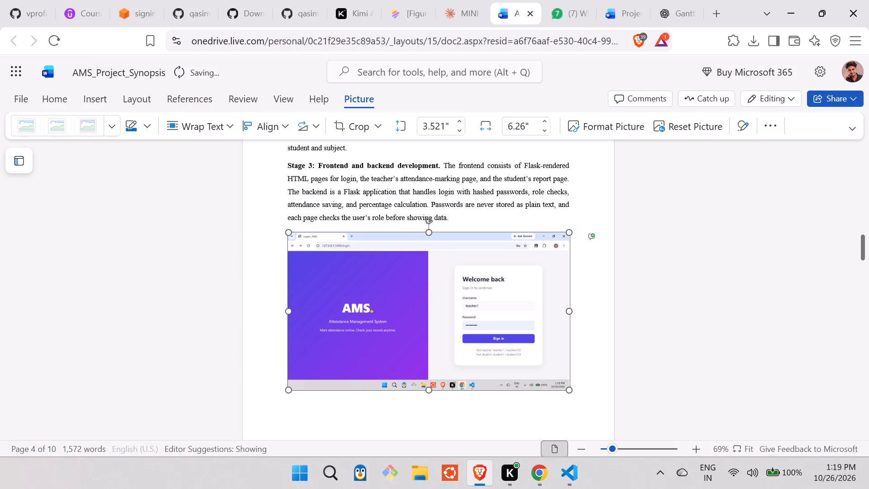
# Examine the layout around the inserted login picture, from the Stage 3 text on page 4 to the Stage 4 text on page 5.
pyautogui.scroll(-2, 638, 321)
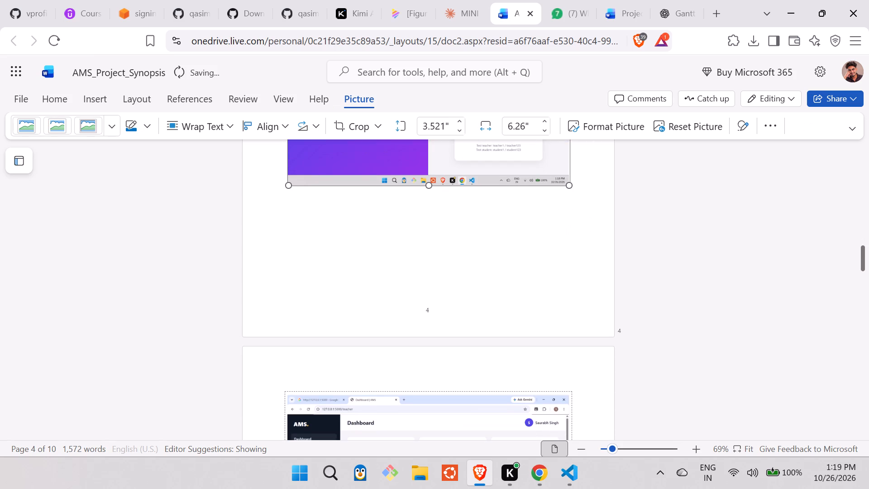
pyautogui.scroll(-1, 638, 321)
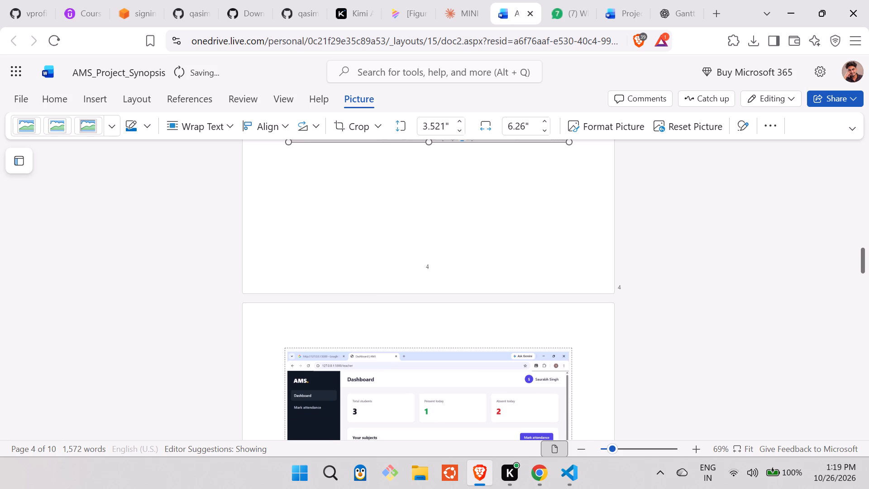
pyautogui.scroll(2, 511, 260)
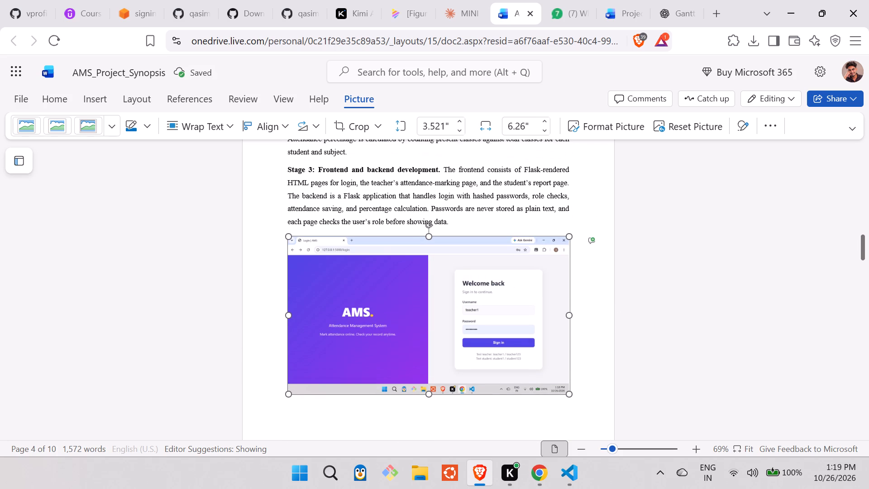
pyautogui.scroll(-1, 511, 260)
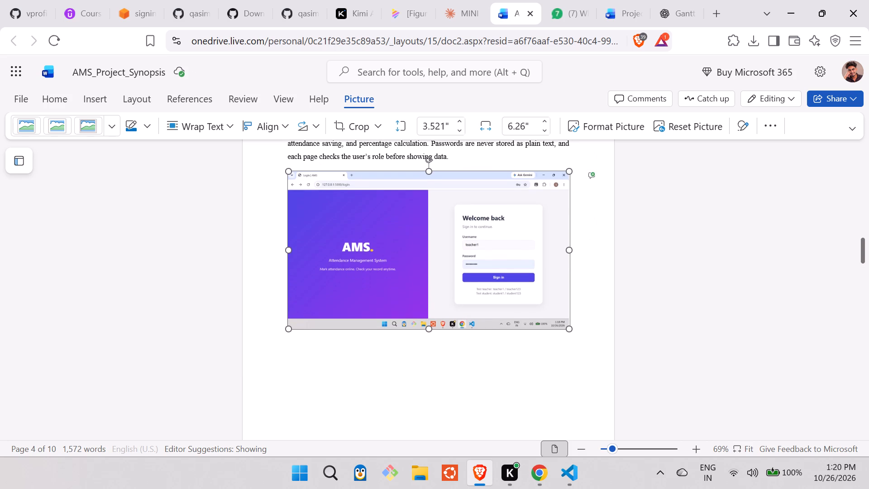
pyautogui.scroll(-3, 511, 260)
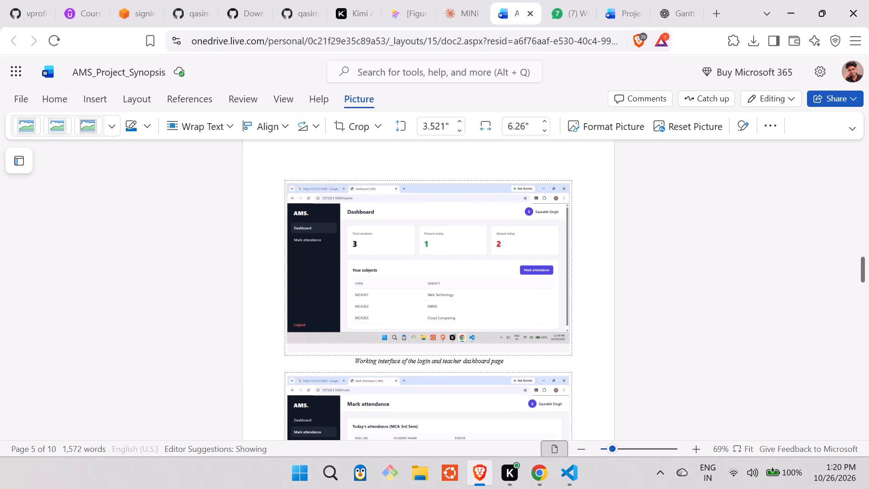
pyautogui.scroll(-2, 511, 260)
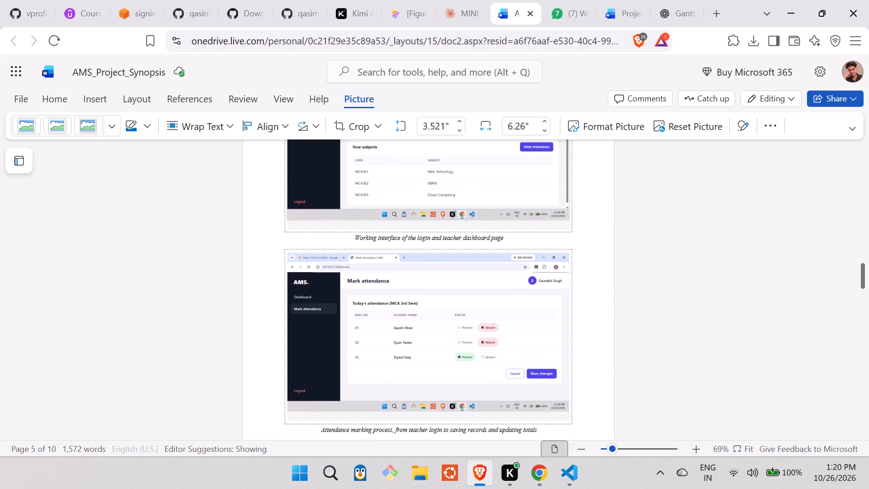
pyautogui.scroll(-1, 511, 260)
pyautogui.scroll(1, 511, 260)
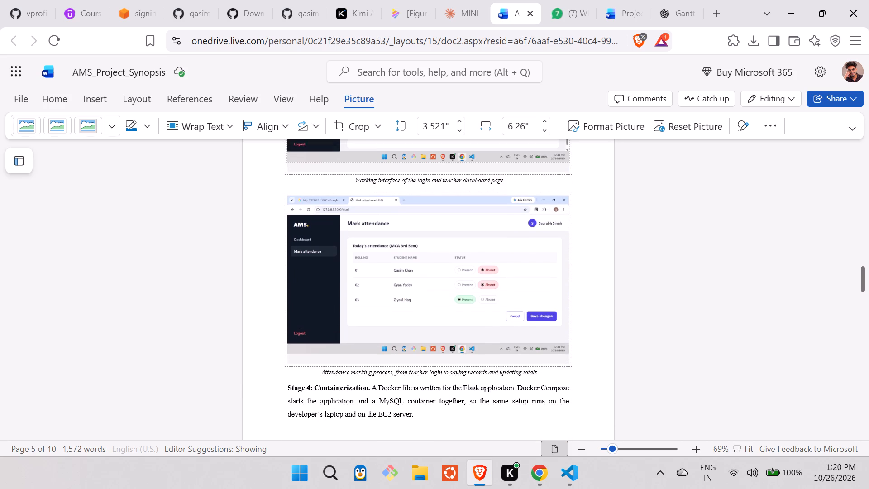
pyautogui.scroll(4, 511, 260)
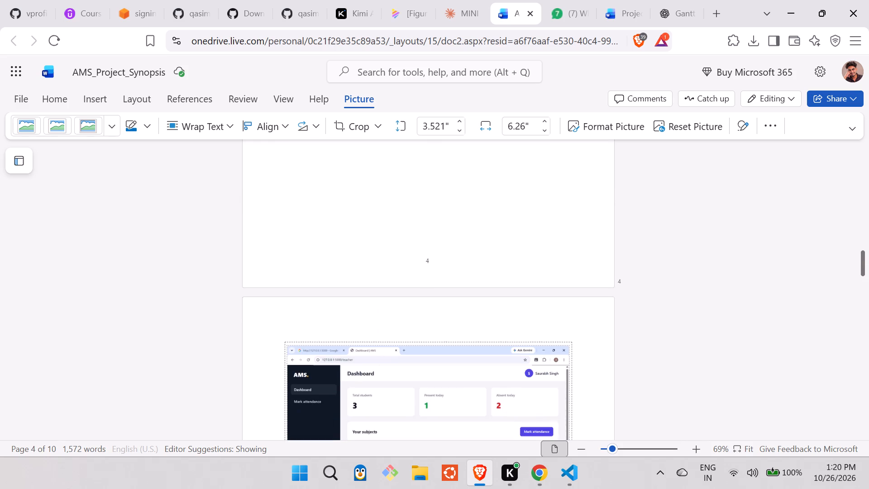
pyautogui.scroll(2, 511, 260)
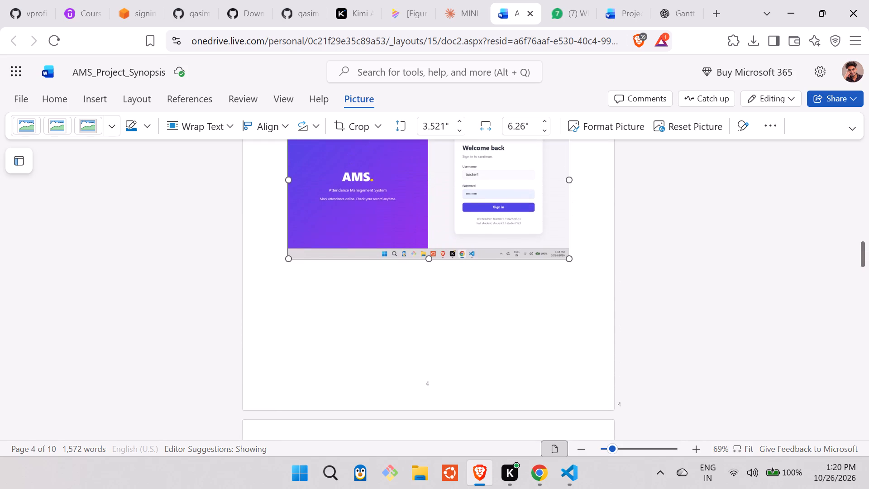
# Delete the stray "[" in front of the CI/CD pipeline figure under Stage 5 on page 6.
pyautogui.scroll(-1, 511, 260)
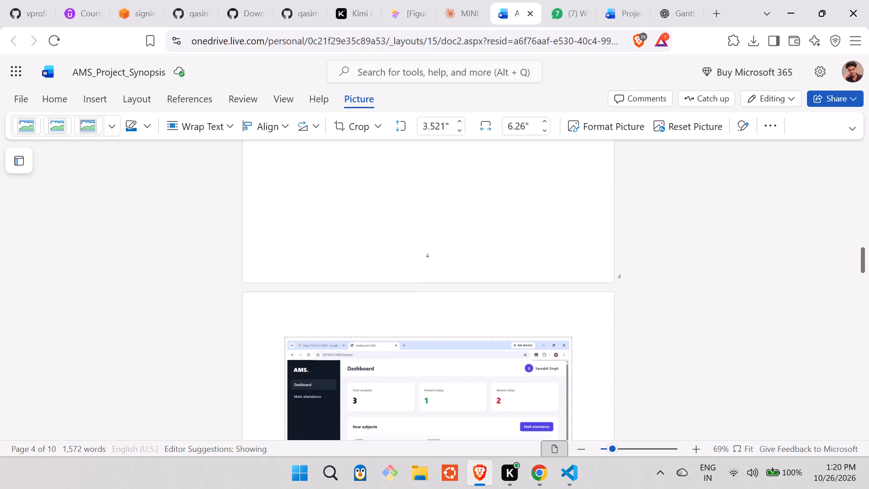
pyautogui.scroll(-5, 511, 260)
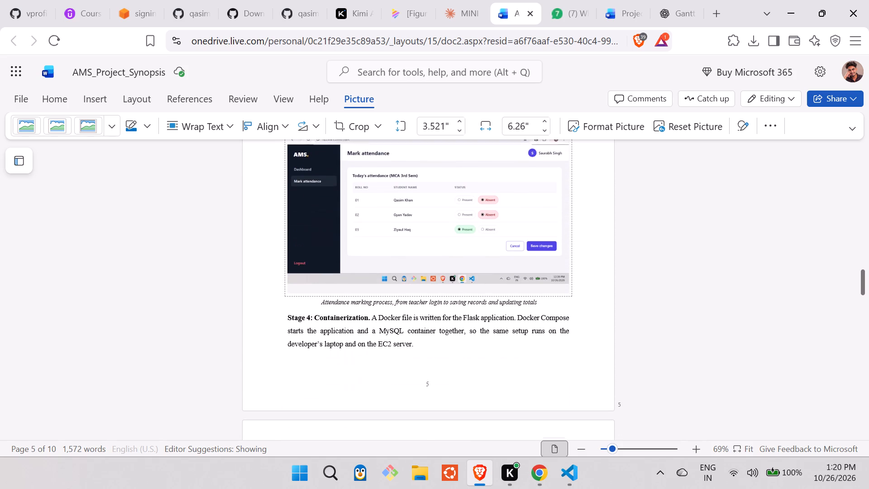
pyautogui.scroll(-4, 511, 260)
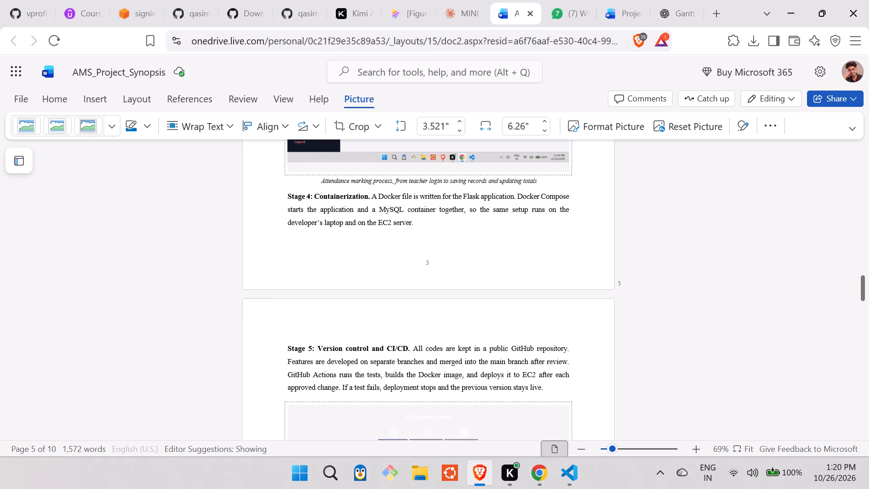
pyautogui.scroll(-3, 511, 260)
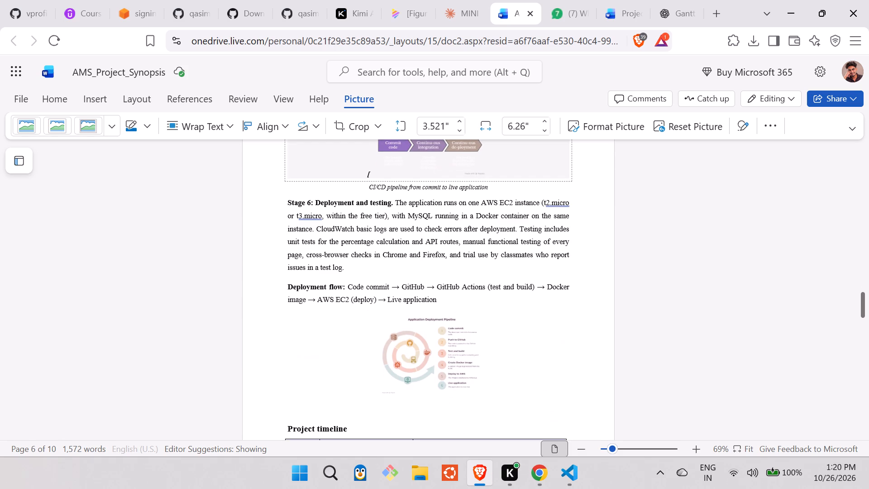
pyautogui.click(373, 175)
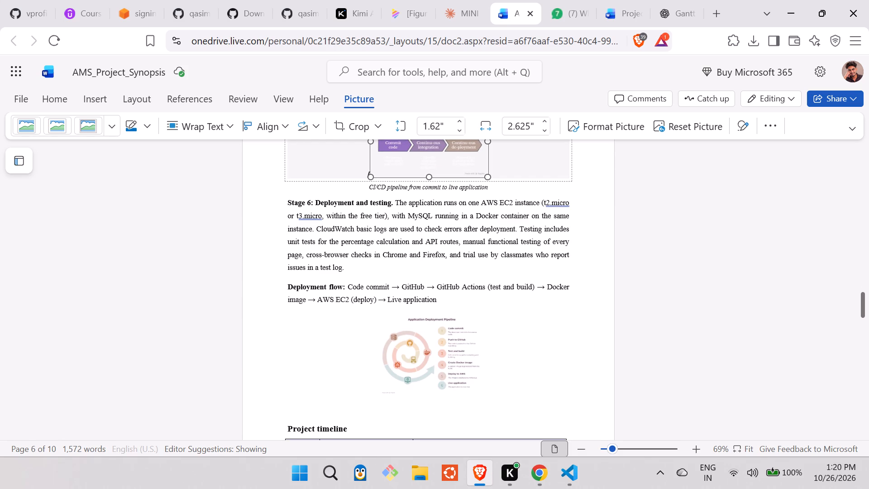
pyautogui.press('Left')
pyautogui.press('BackSpace')
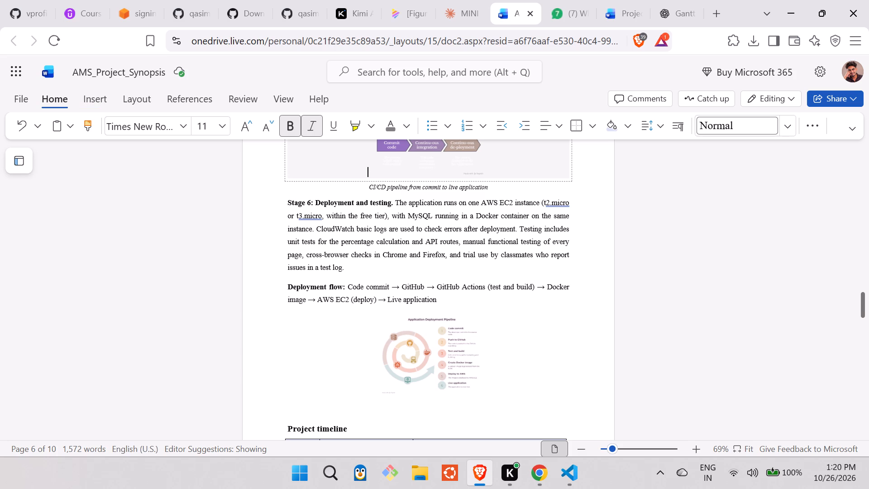
# Examine page 6 from the Stage 5 text through the pipeline figures to the start of the Project timeline table.
pyautogui.scroll(1, 272, 278)
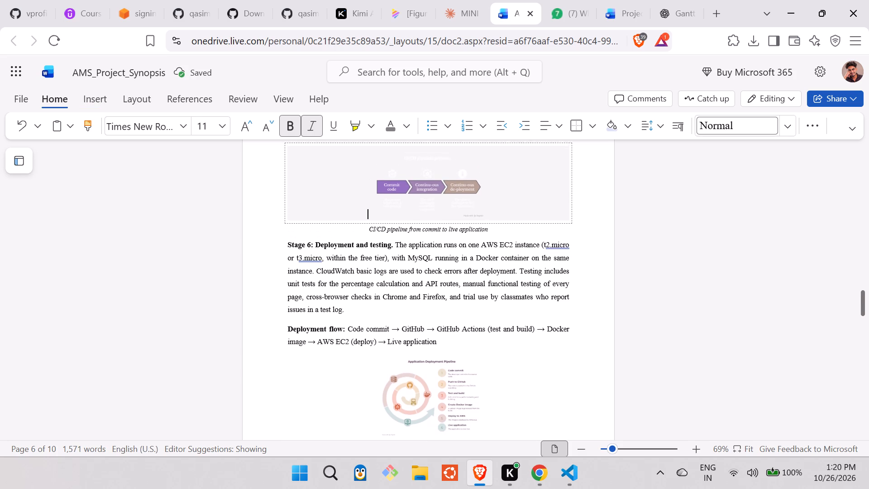
pyautogui.scroll(2, 272, 278)
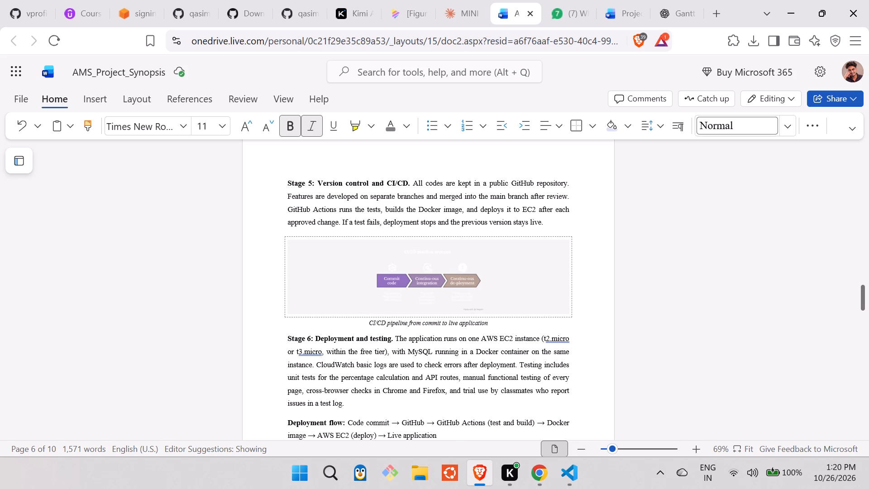
pyautogui.scroll(-4, 246, 316)
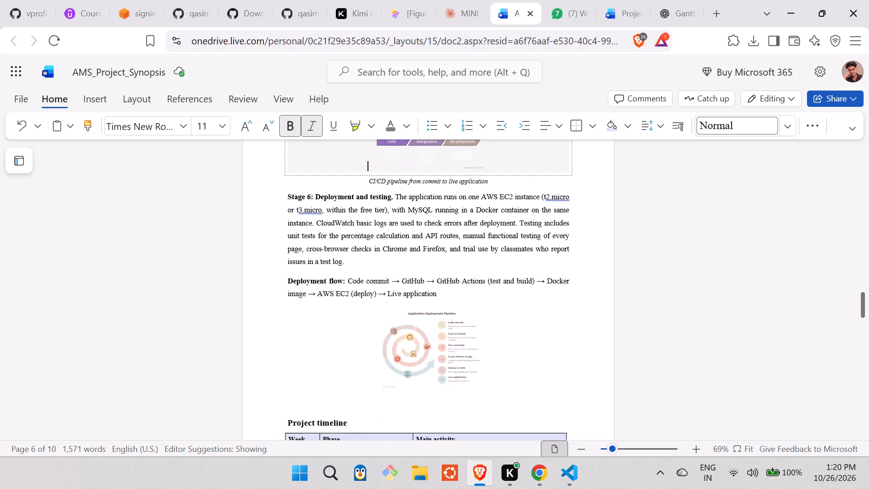
pyautogui.scroll(-2, 246, 316)
pyautogui.hscroll(1, 246, 316)
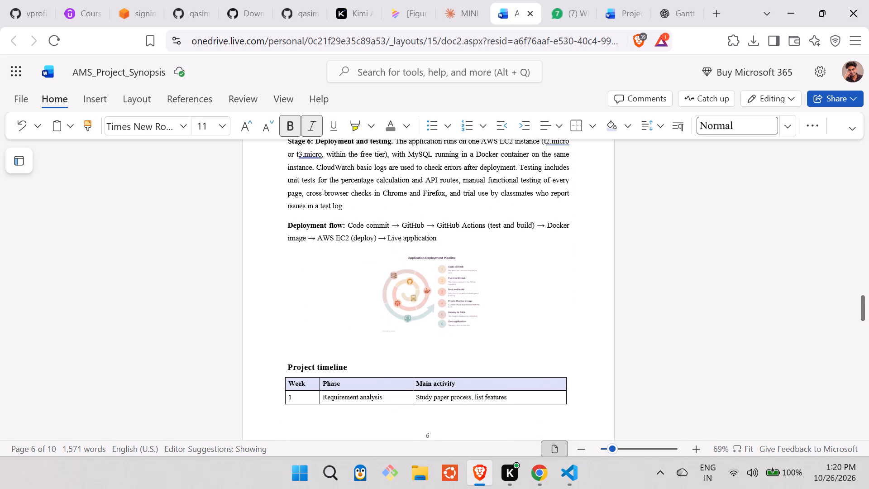
pyautogui.hscroll(1, 246, 316)
pyautogui.scroll(1, 246, 316)
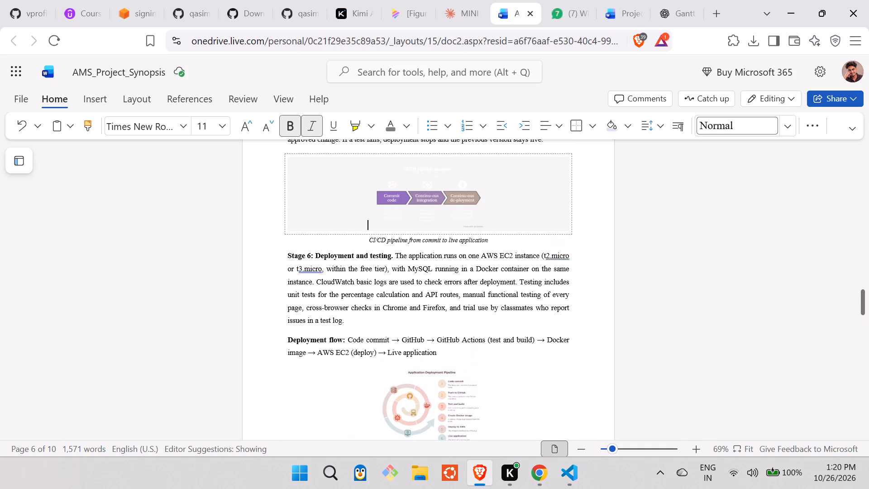
# Delete the CI/CD pipeline figure between the Stage 5 and Stage 6 paragraphs on page 6.
pyautogui.click(478, 239)
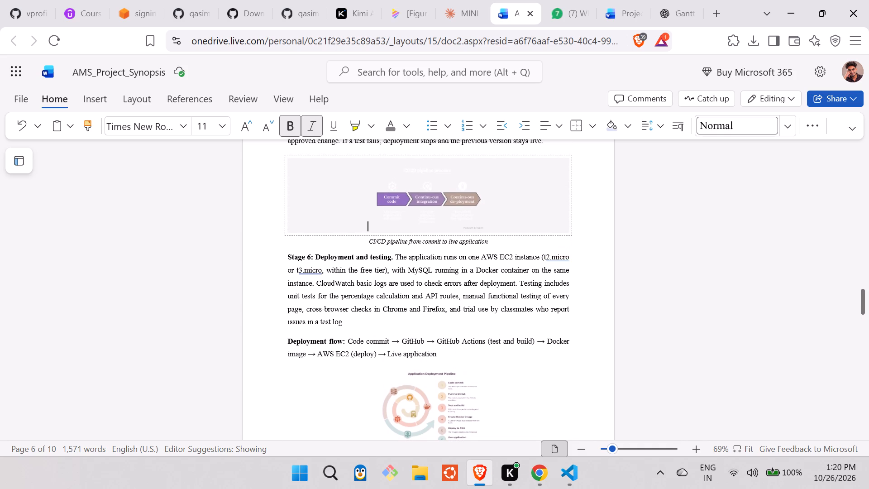
pyautogui.press('Delete')
pyautogui.press('Delete')
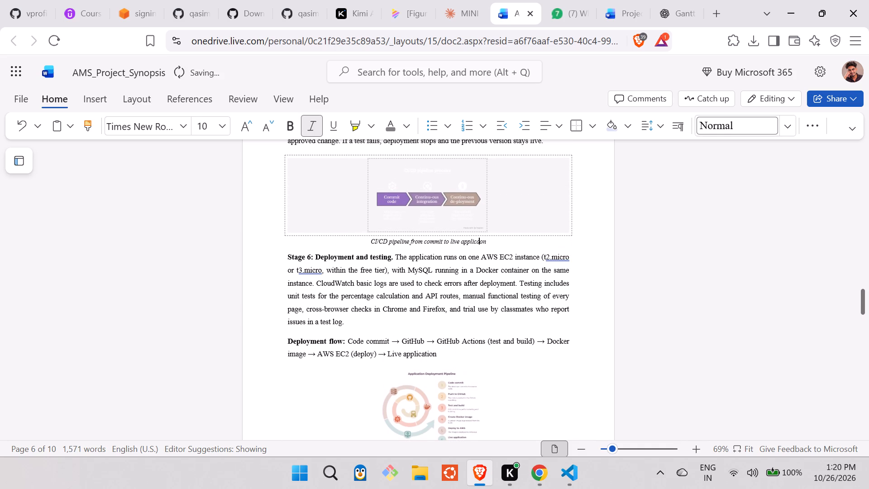
pyautogui.click(502, 184)
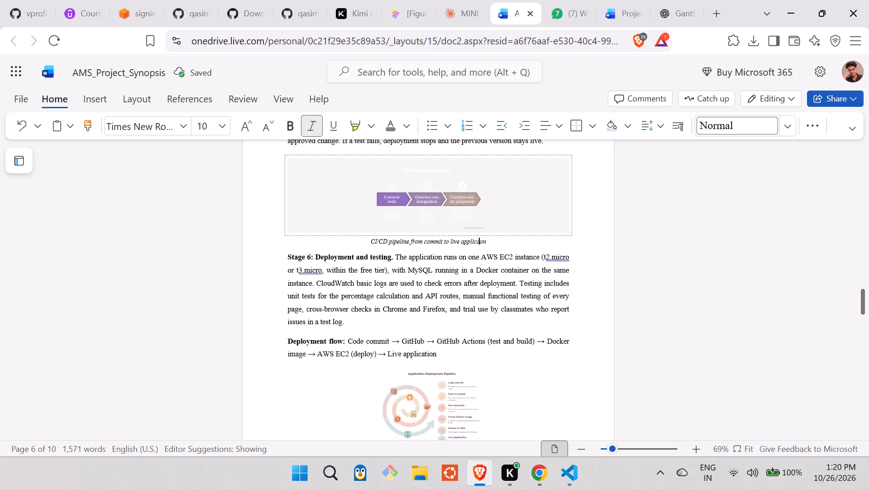
pyautogui.press('Delete')
pyautogui.click(502, 184)
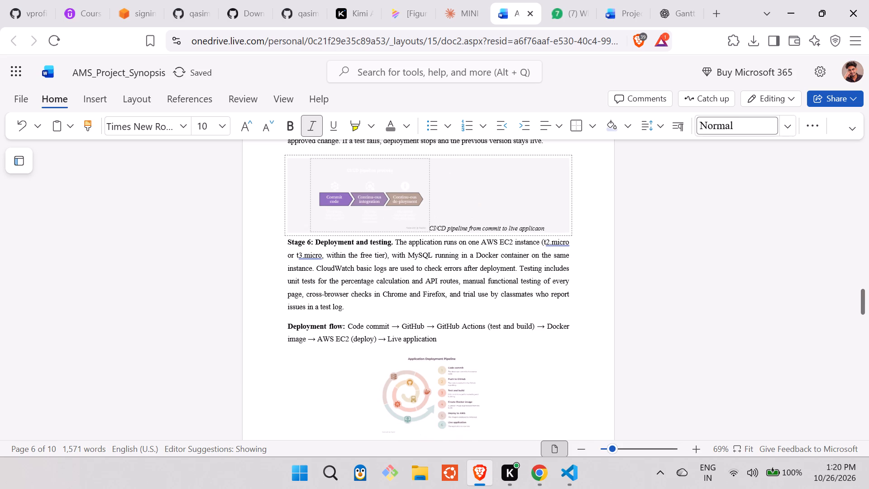
pyautogui.press('Delete')
pyautogui.click(426, 212)
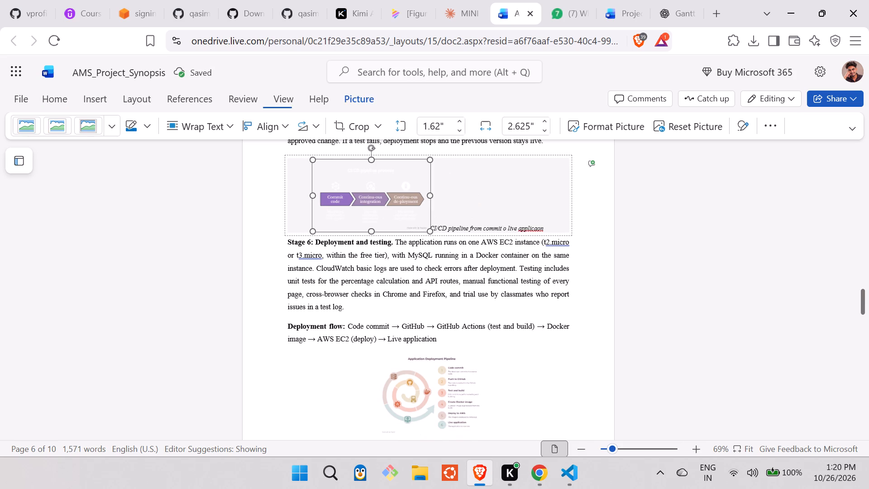
pyautogui.press('Delete')
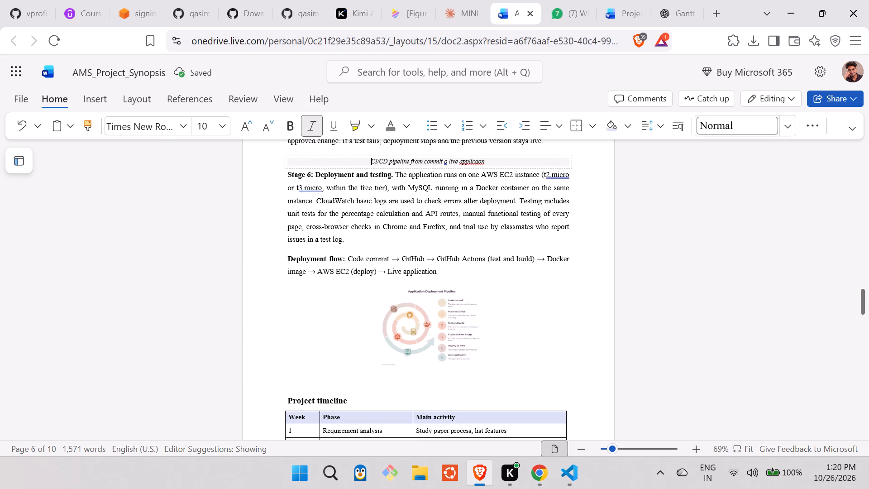
# Delete the leftover italic CI/CD pipeline caption line above the Stage 6 paragraph.
pyautogui.hotkey('ctrl', 'a')
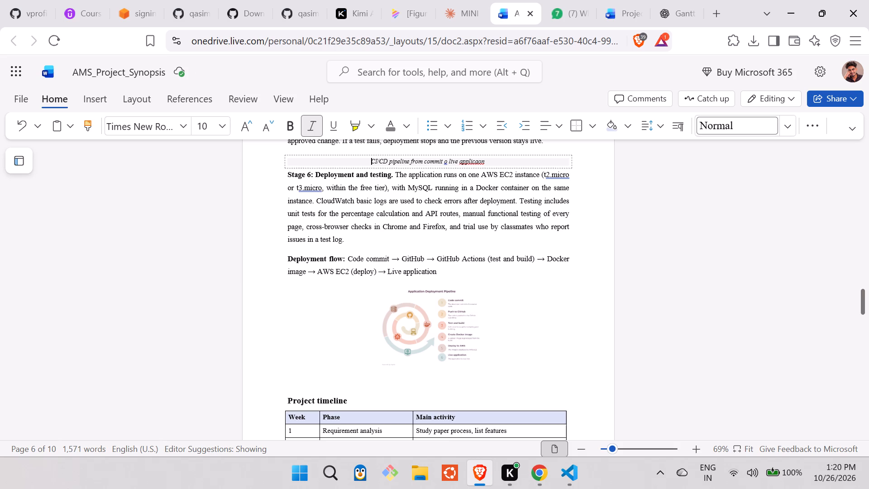
pyautogui.click(504, 165)
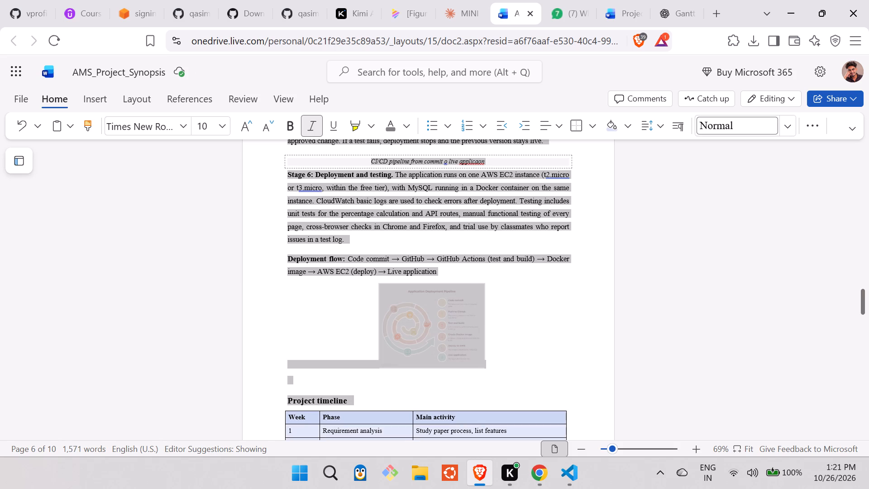
pyautogui.click(504, 165)
pyautogui.moveTo(504, 165); pyautogui.dragTo(438, 164)
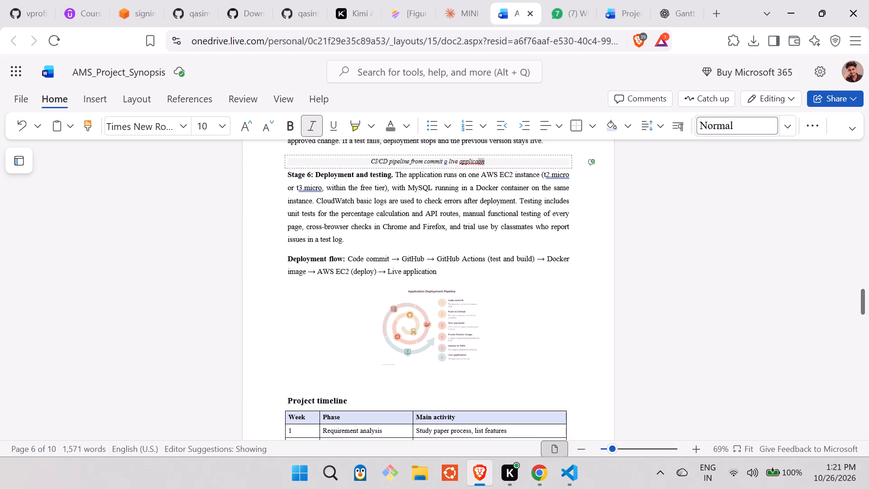
pyautogui.moveTo(438, 164); pyautogui.dragTo(367, 163)
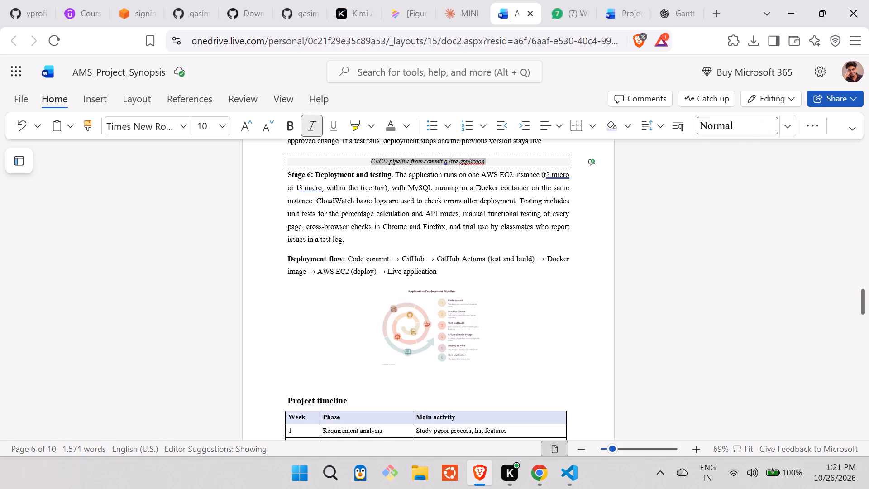
pyautogui.press('BackSpace')
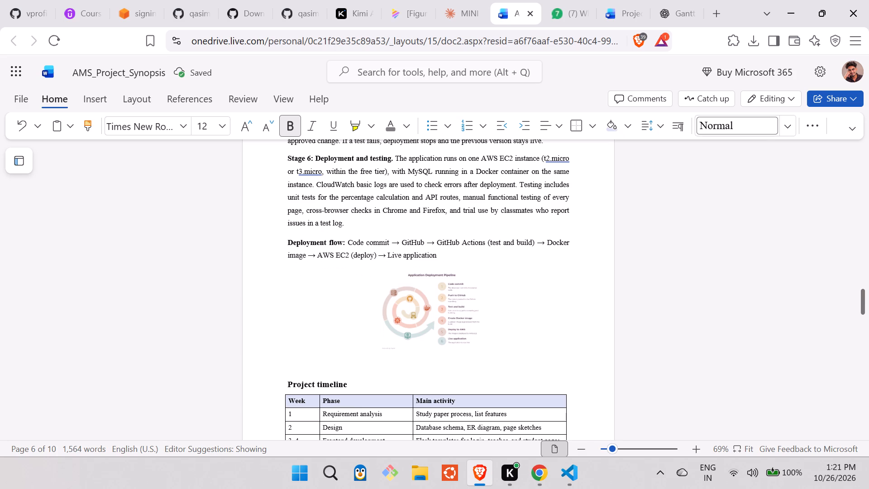
# Examine the layout from the Stage 5 and Stage 6 text on page 6 back to the end of page 4.
pyautogui.scroll(3, 362, 195)
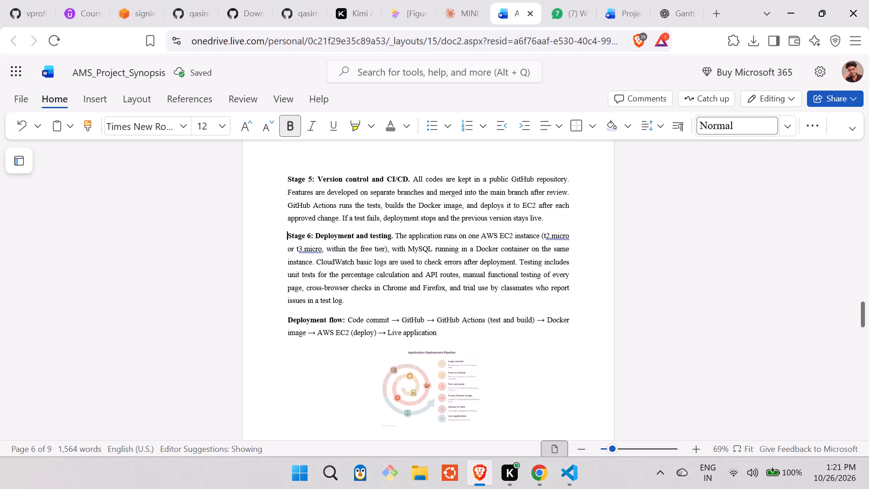
pyautogui.scroll(2, 362, 195)
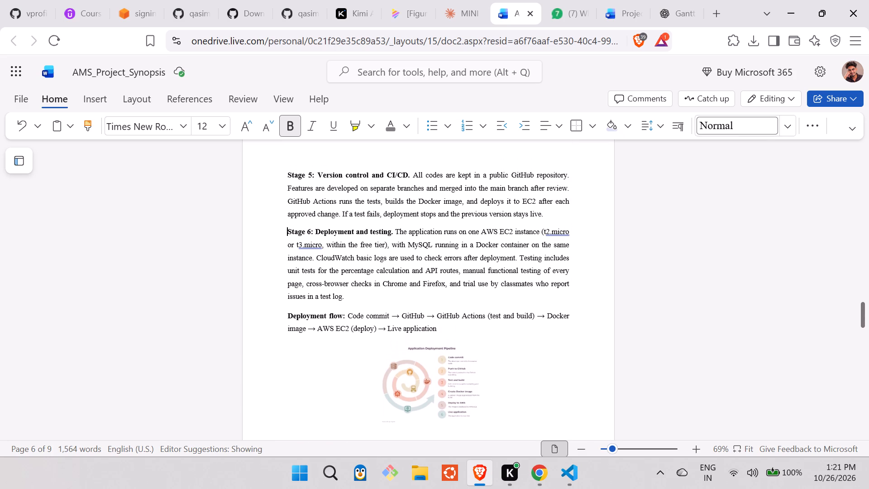
pyautogui.scroll(4, 362, 195)
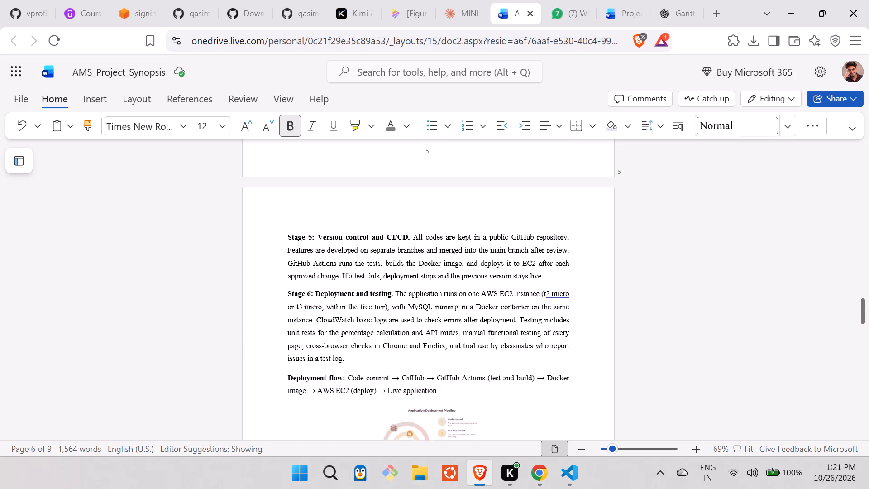
pyautogui.scroll(6, 362, 195)
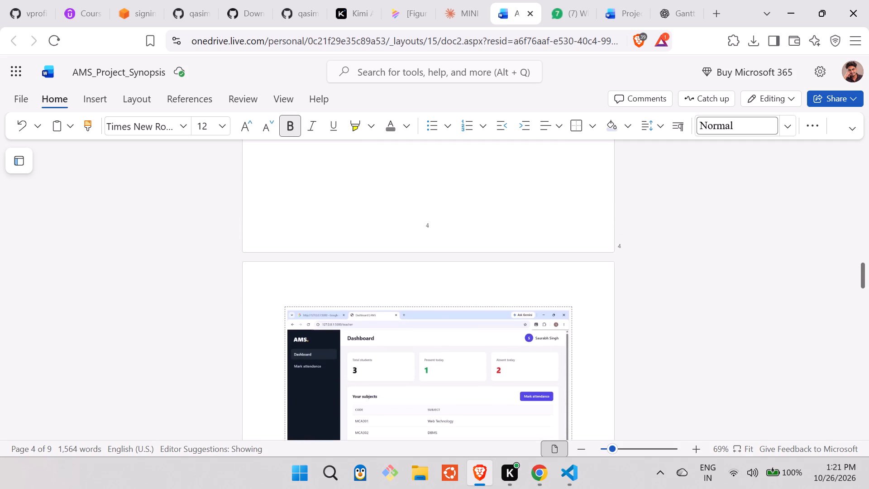
pyautogui.hscroll(1, 362, 195)
# Examine the layout from Stage 4 on page 5 to the Project timeline table and Gantt chart across pages 6 and 7.
pyautogui.scroll(-2, 362, 195)
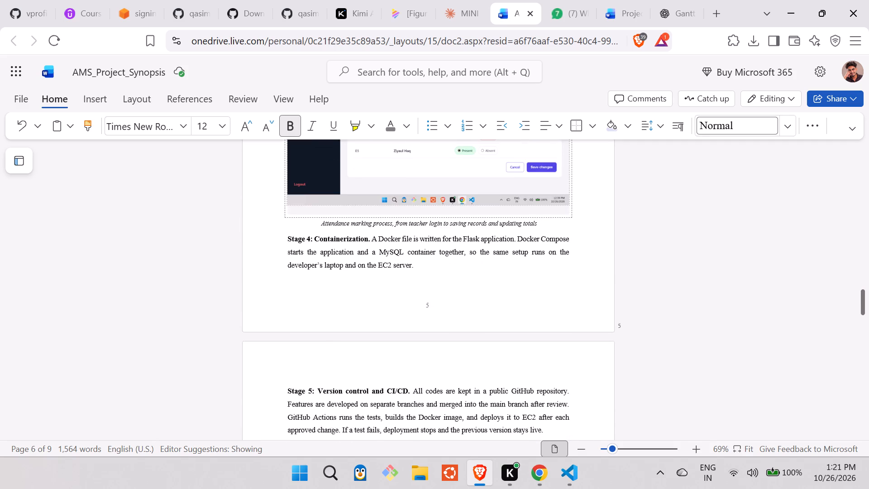
pyautogui.scroll(-4, 362, 195)
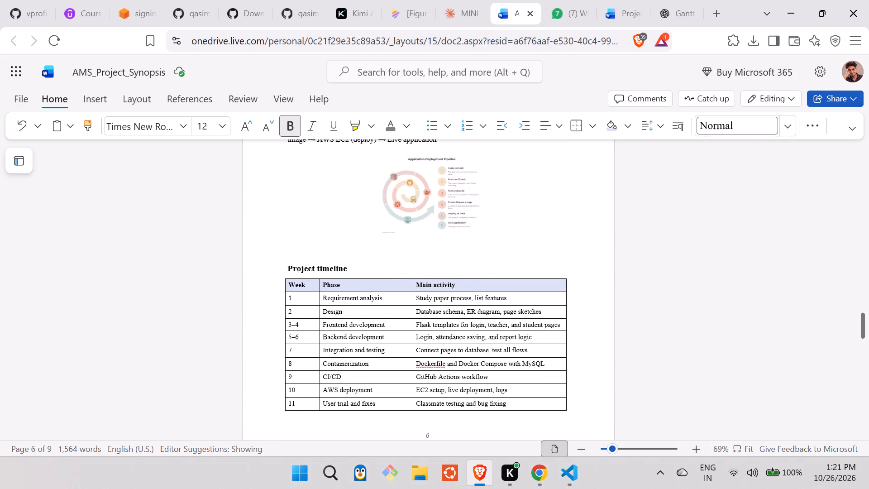
pyautogui.scroll(-3, 362, 195)
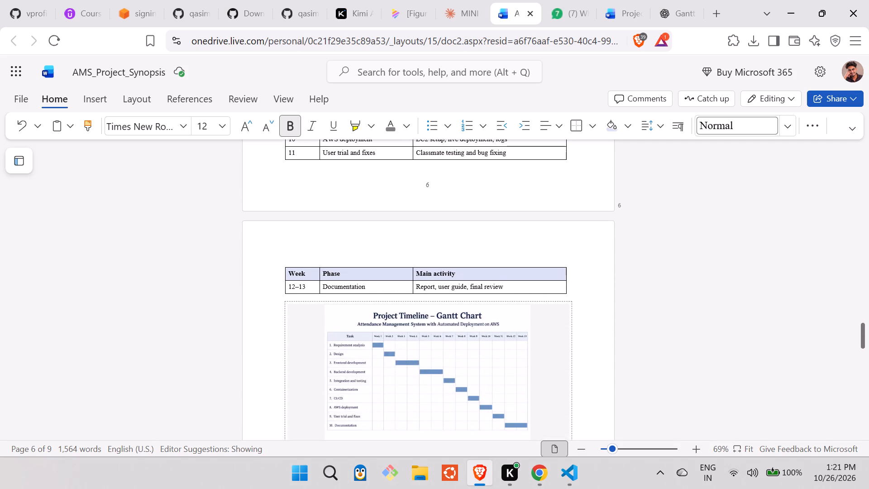
pyautogui.scroll(-1, 362, 195)
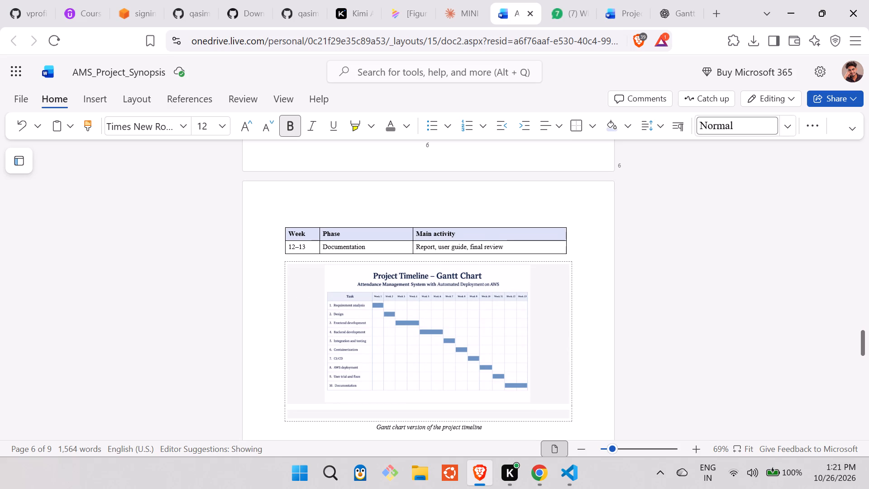
pyautogui.scroll(2, 253, 223)
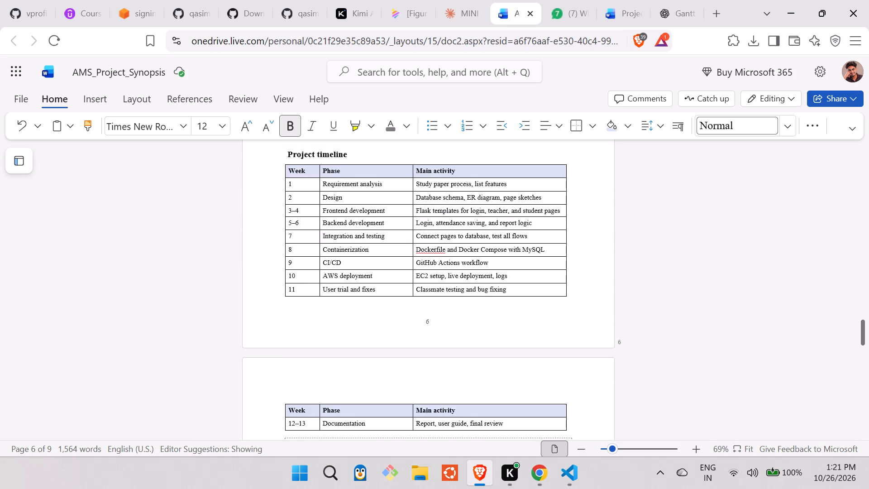
pyautogui.scroll(1, 253, 223)
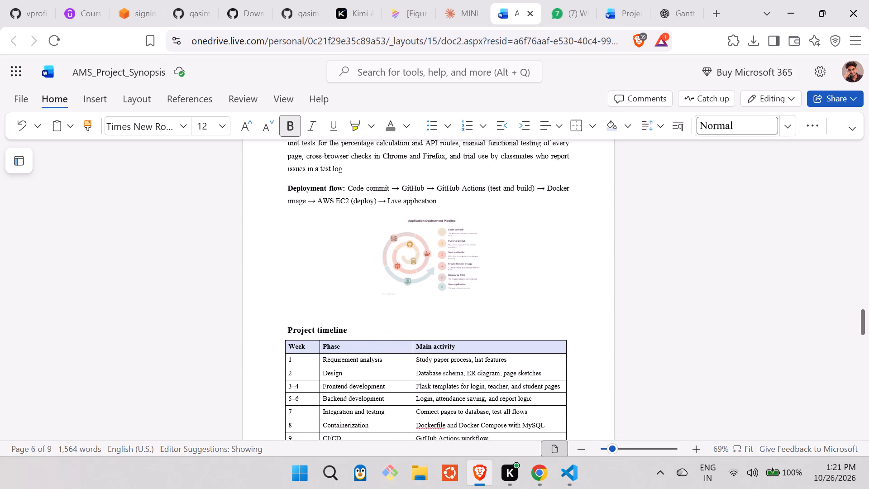
pyautogui.scroll(-2, 253, 223)
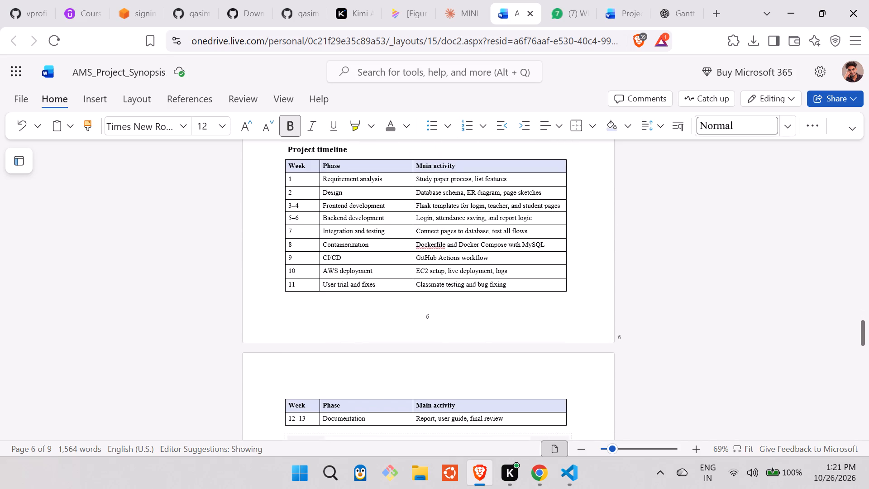
pyautogui.scroll(-1, 296, 307)
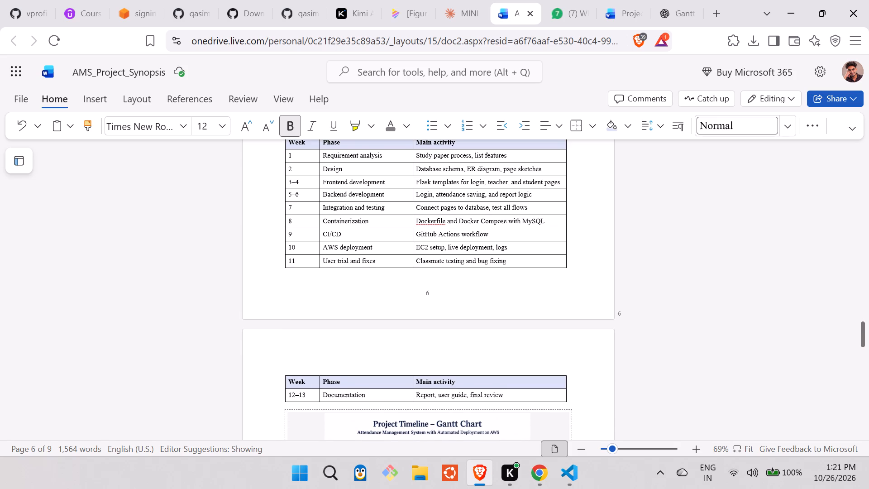
# Print the synopsis document to prepare its PDF output.
pyautogui.click(26, 100)
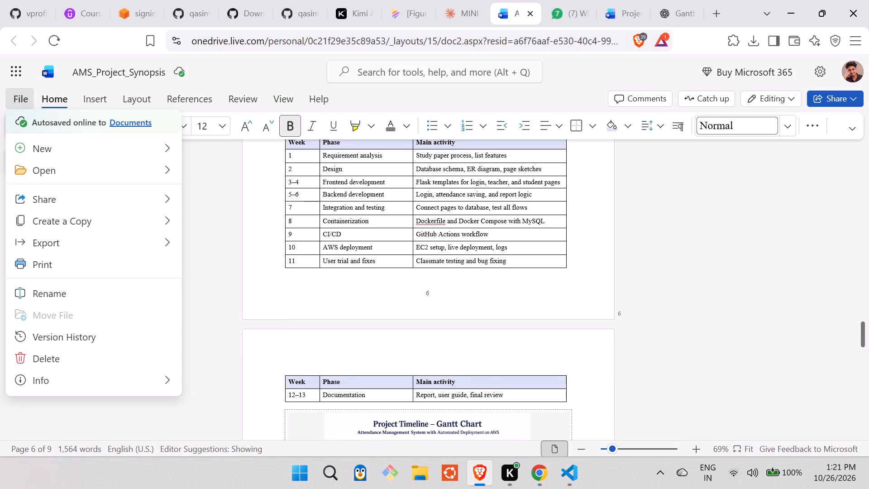
pyautogui.click(99, 257)
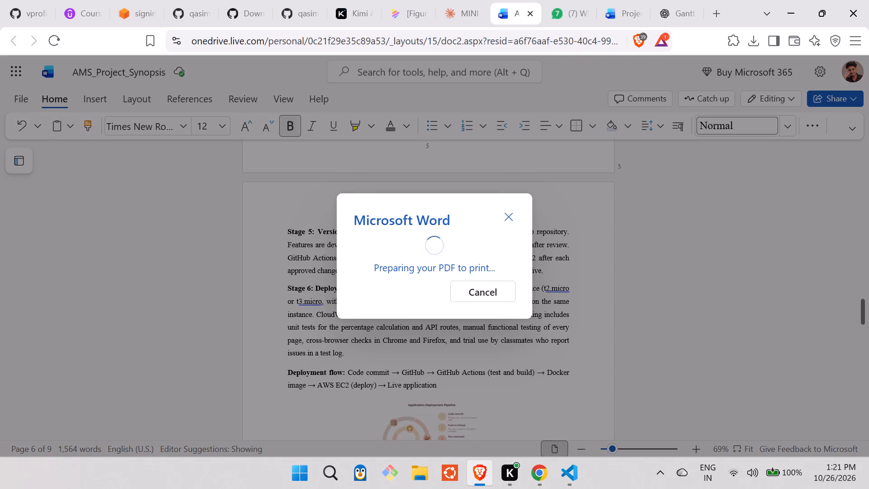
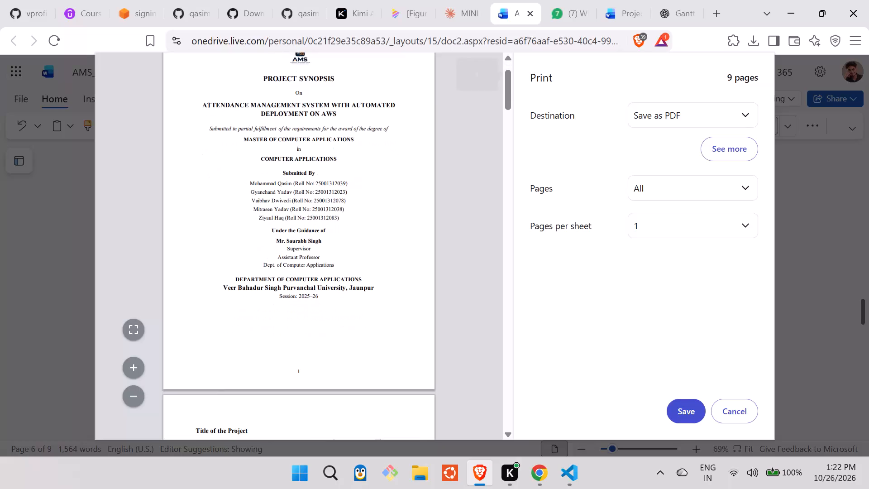
# Examine the print preview from the cover page to the login screenshot on page 4.
pyautogui.scroll(1, 355, 292)
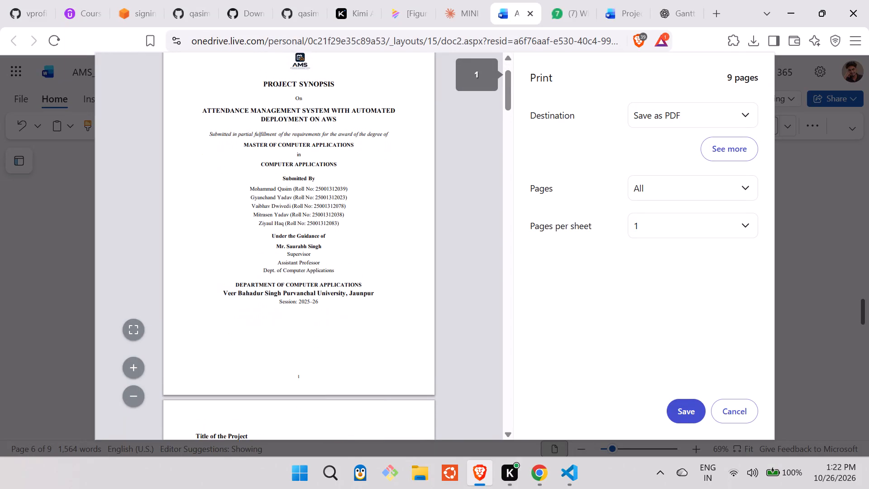
pyautogui.scroll(-3, 355, 292)
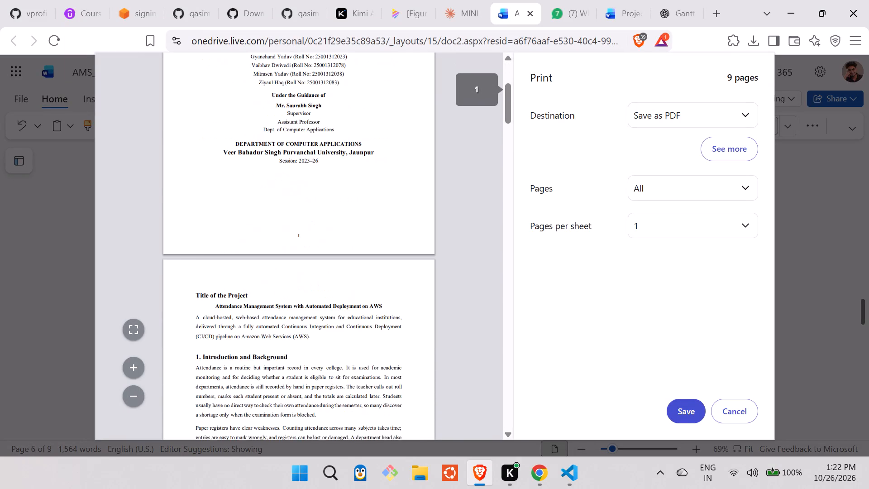
pyautogui.scroll(-5, 355, 292)
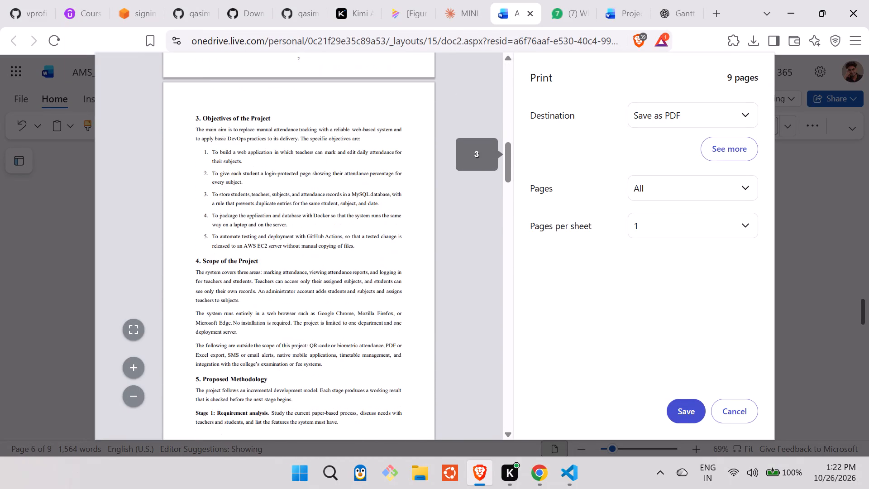
pyautogui.scroll(-3, 355, 292)
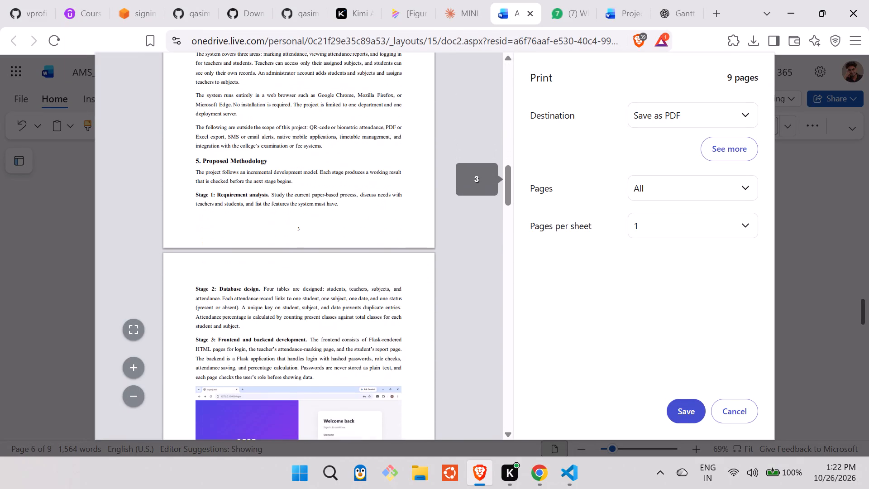
pyautogui.scroll(-4, 355, 292)
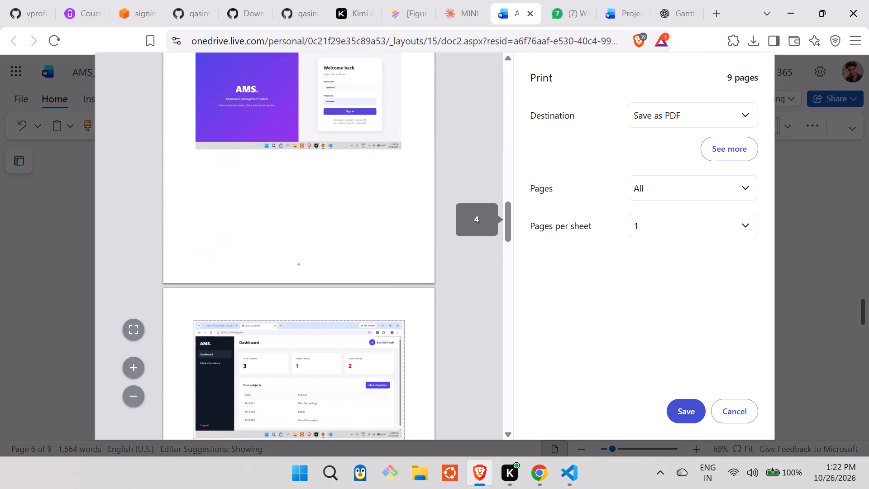
# Examine the print preview of the dashboard and attendance screenshots, Stages 4 to 6, and the Project timeline table on pages 5 and 6.
pyautogui.scroll(-5, 355, 292)
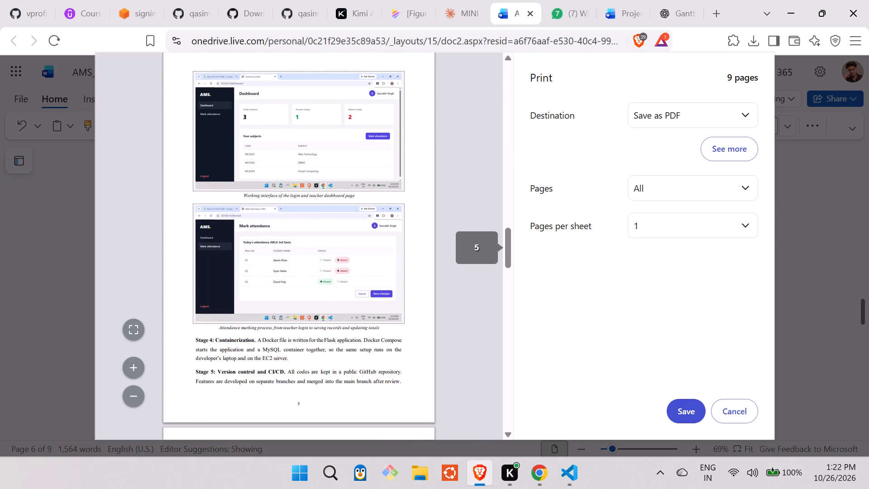
pyautogui.scroll(-3, 355, 292)
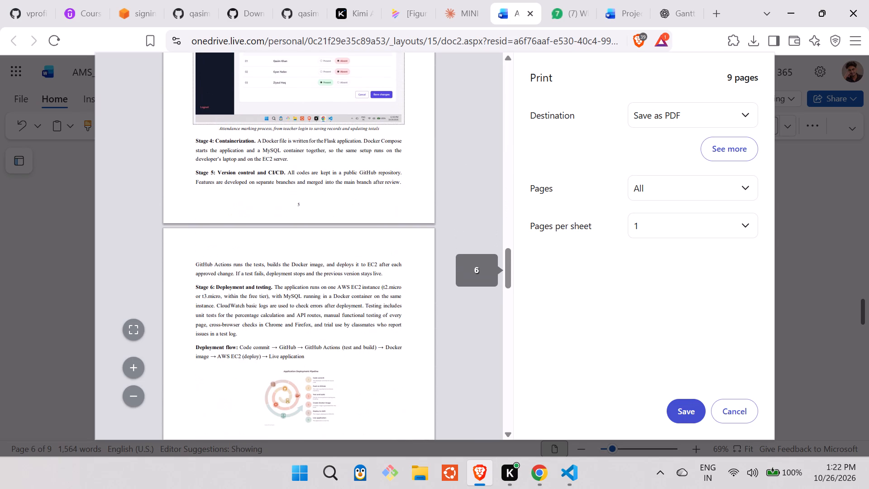
pyautogui.scroll(-1, 355, 292)
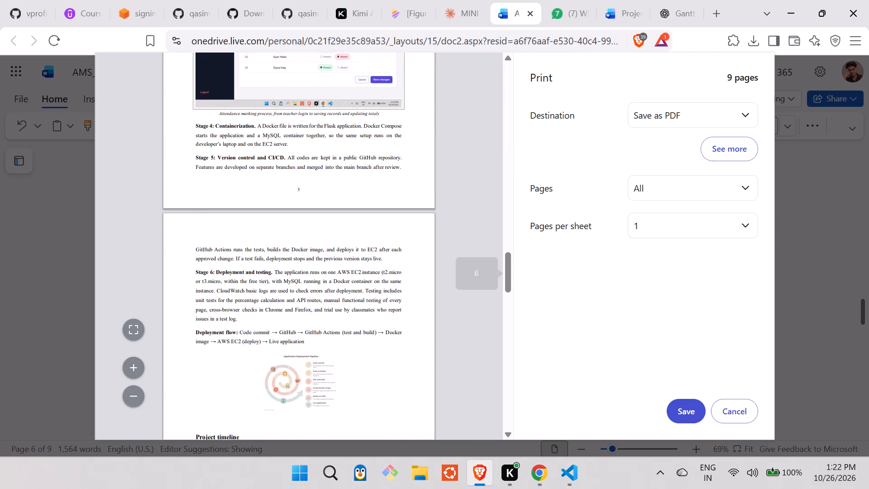
pyautogui.scroll(-4, 355, 292)
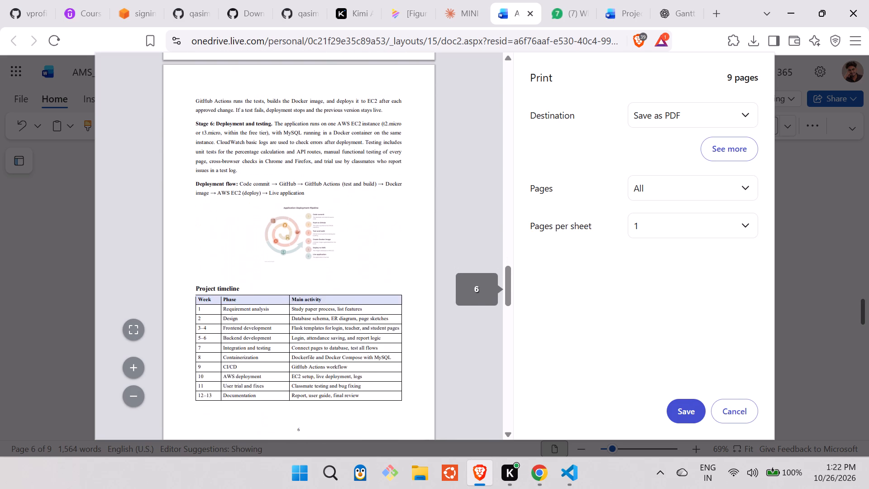
pyautogui.scroll(-3, 355, 292)
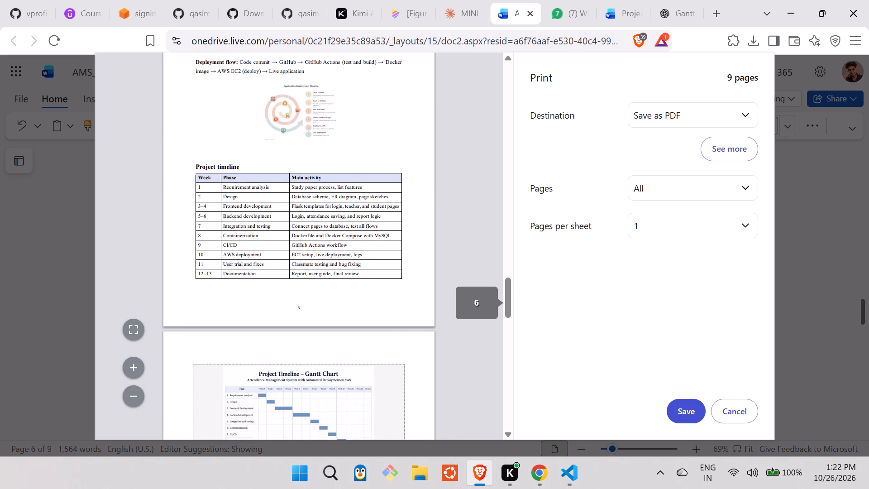
# Examine the print preview of the Gantt chart, Work division, and Software and Hardware Requirements tables on pages 7 and 8.
pyautogui.scroll(-3, 355, 292)
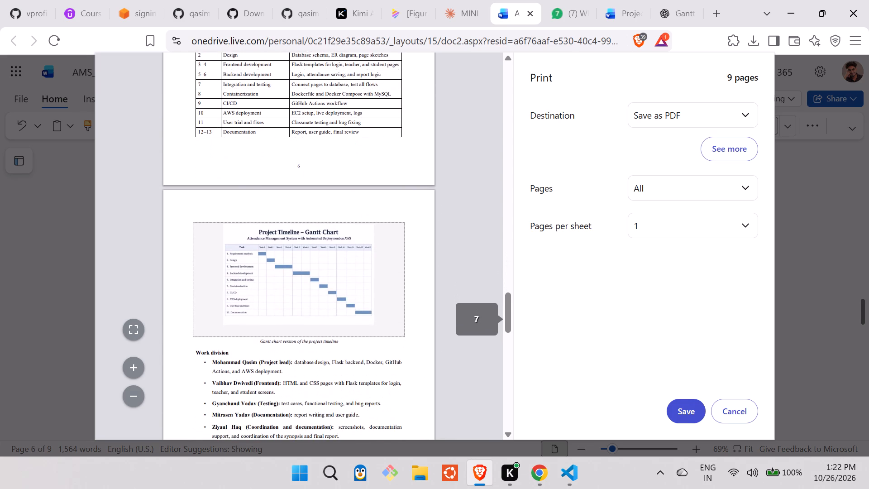
pyautogui.scroll(-3, 355, 292)
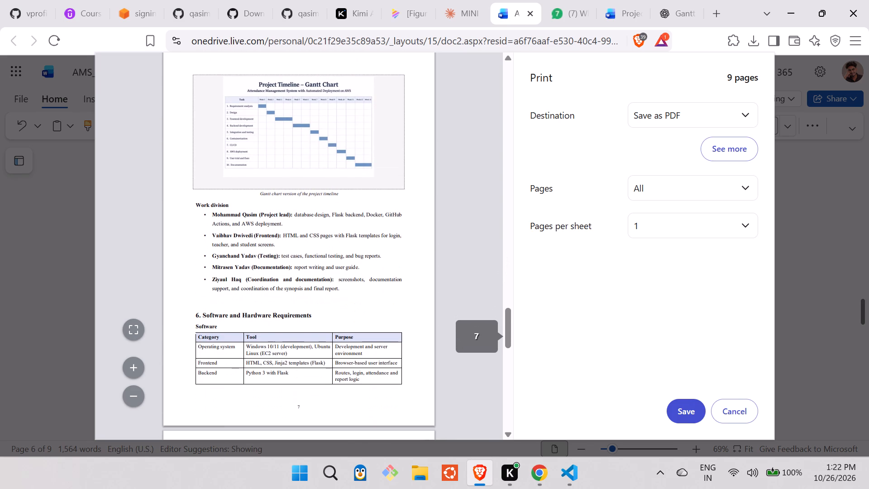
pyautogui.scroll(-2, 355, 292)
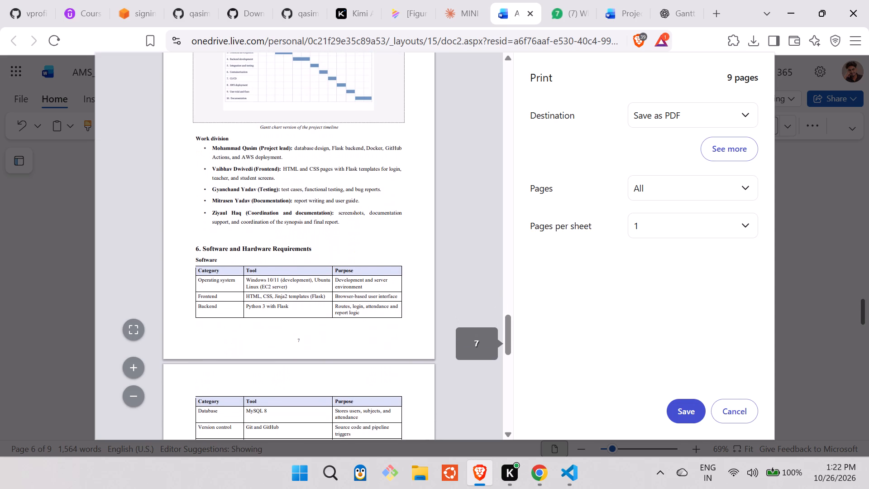
pyautogui.scroll(-1, 355, 292)
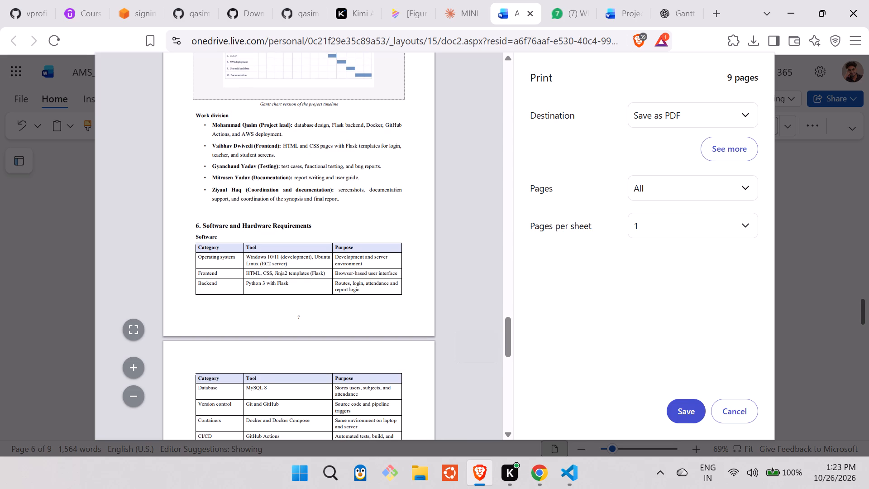
pyautogui.scroll(-2, 355, 292)
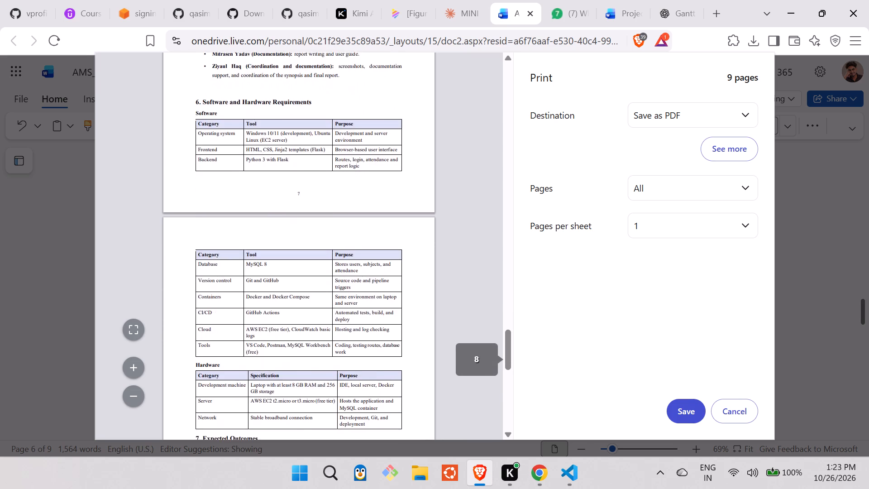
# Examine the print preview of the Expected Outcomes section, the My attendance screenshot and the References on pages 8 and 9.
pyautogui.scroll(-4, 355, 292)
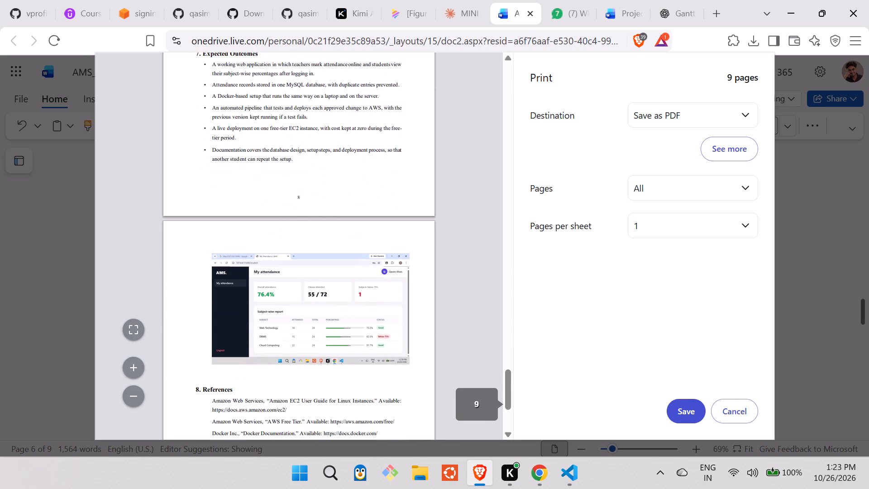
pyautogui.scroll(-2, 355, 292)
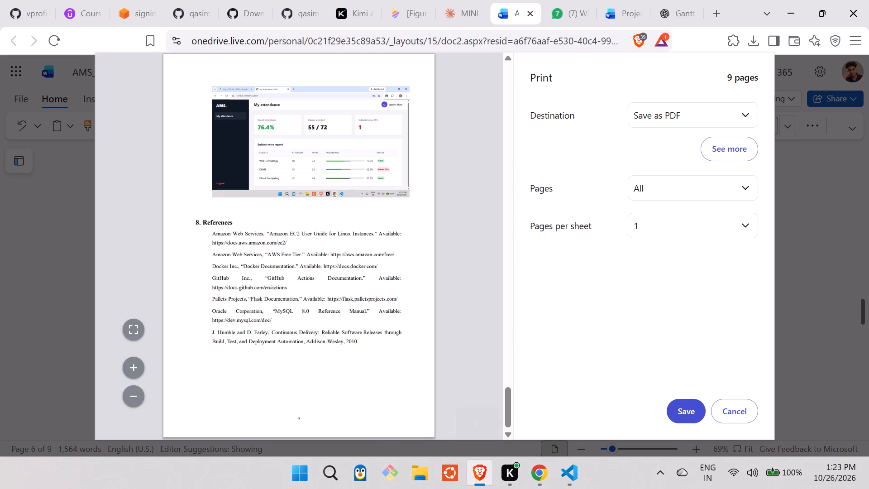
pyautogui.hscroll(1, 355, 292)
pyautogui.scroll(2, 355, 292)
pyautogui.scroll(-1, 355, 292)
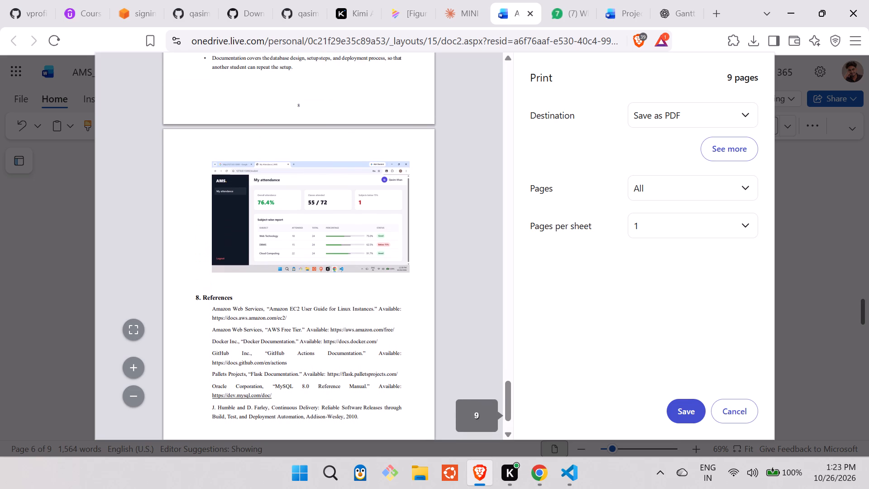
pyautogui.scroll(-1, 355, 292)
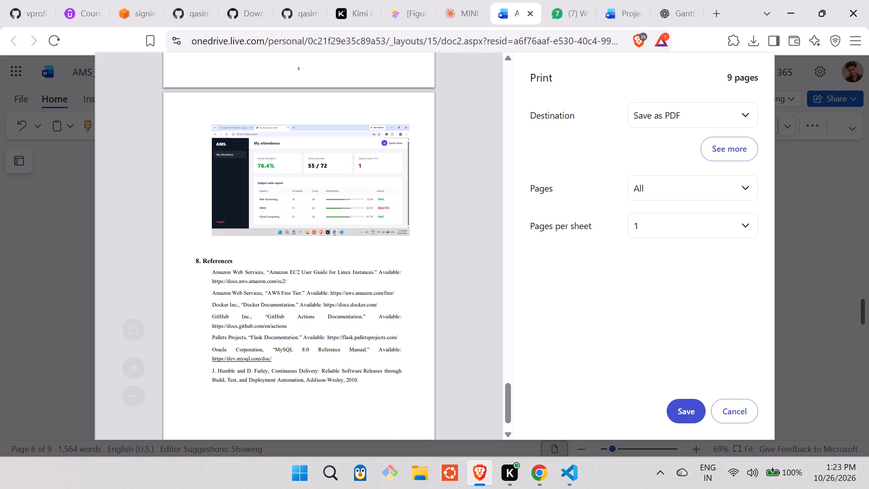
# Save the printed synopsis as a PDF in Downloads under the name AMS_Project_Synopsis.pdf.
pyautogui.click(691, 406)
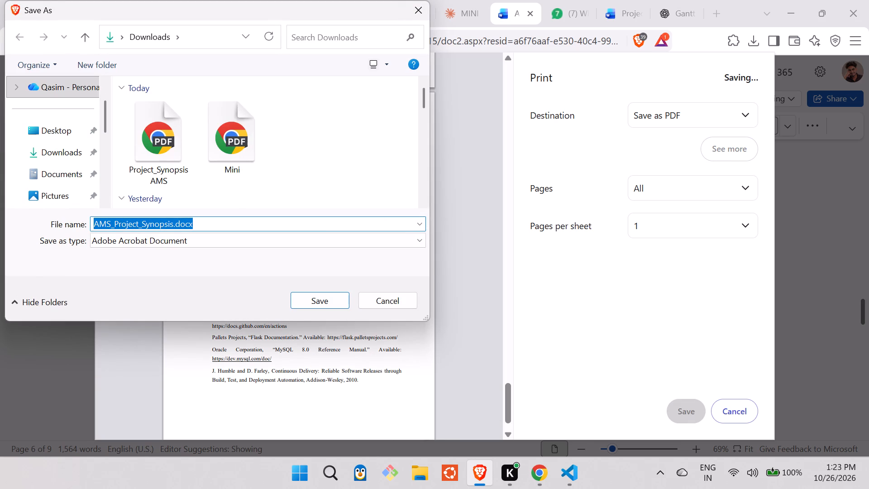
pyautogui.click(214, 225)
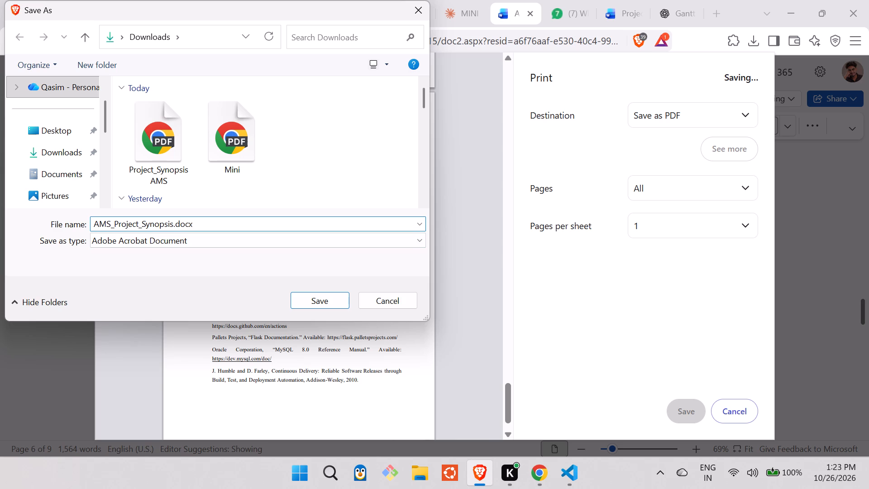
pyautogui.press('BackSpace')
pyautogui.press('BackSpace')
pyautogui.press('BackSpace')
pyautogui.press('BackSpace')
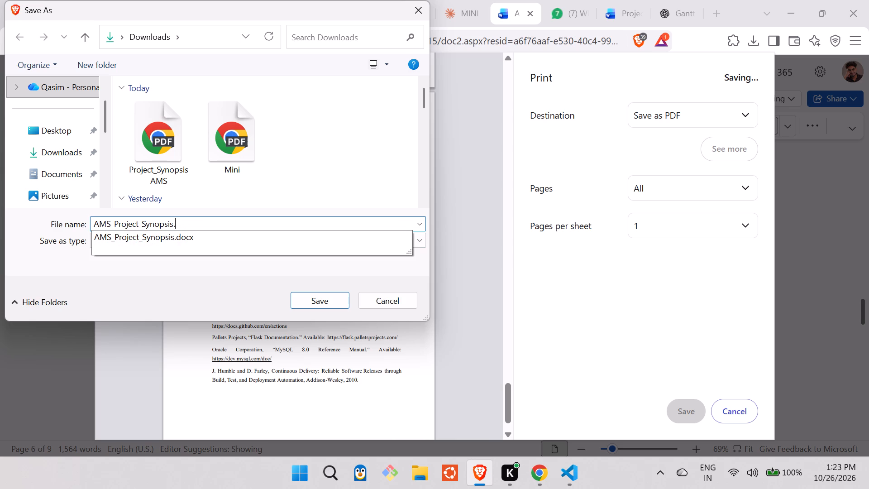
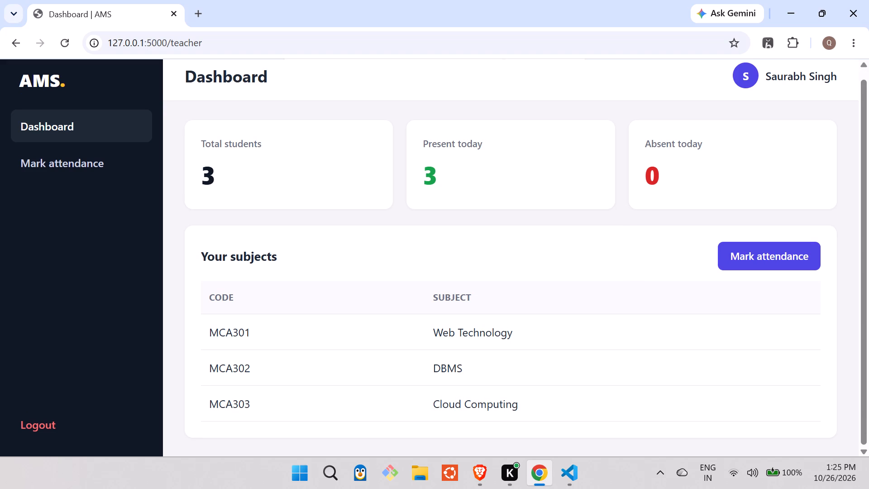
pyautogui.scroll(2, 395, 263)
pyautogui.scroll(-1, 395, 263)
pyautogui.click(65, 163)
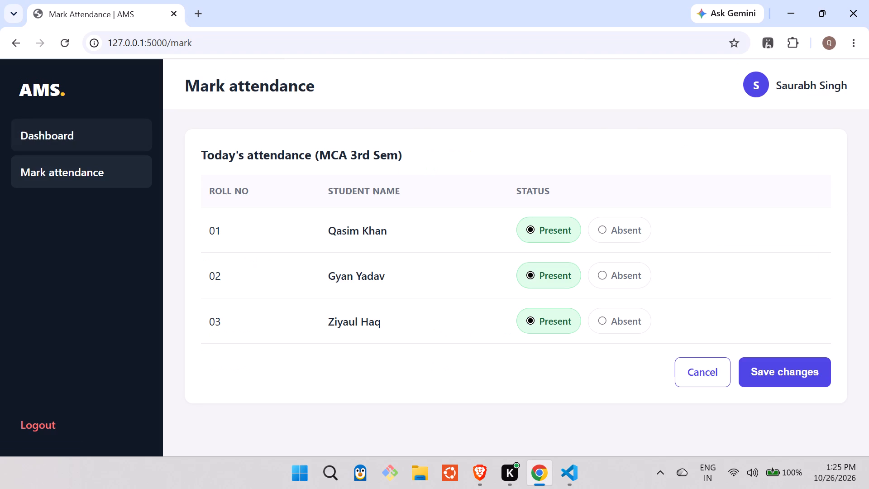
pyautogui.click(74, 145)
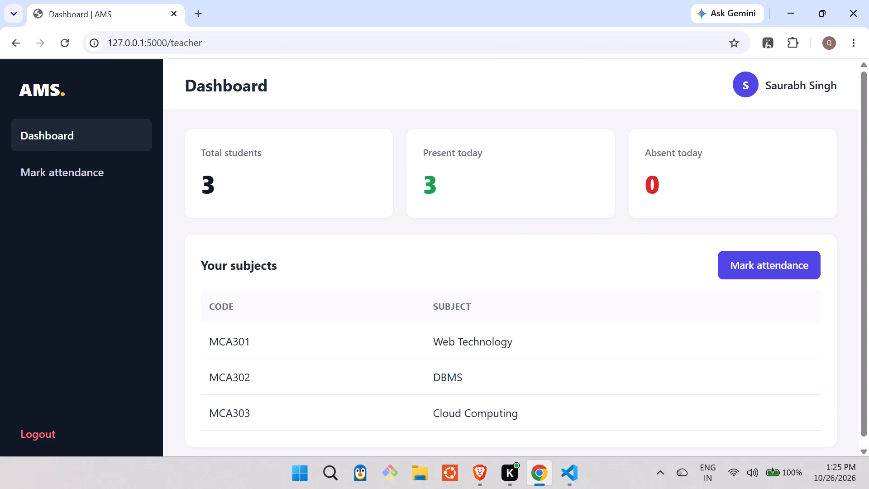
# Switch back to the AMS_Project_Synopsis document open in Word in the Brave browser.
pyautogui.click(478, 467)
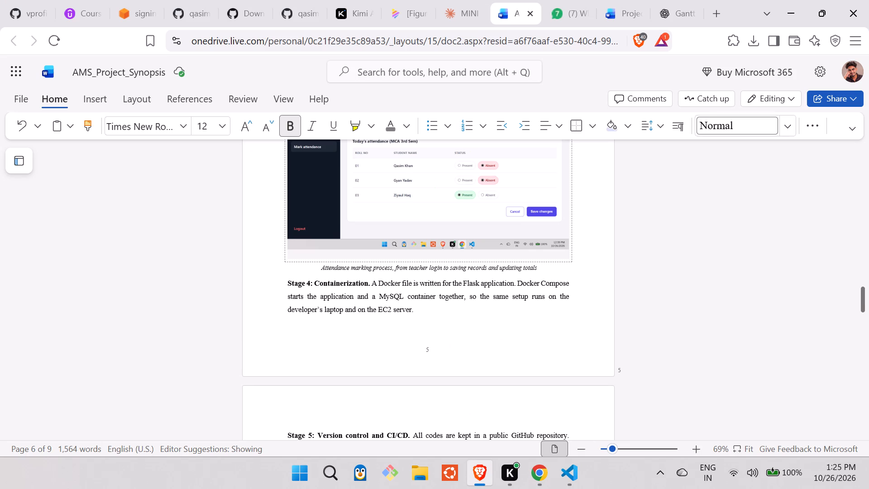
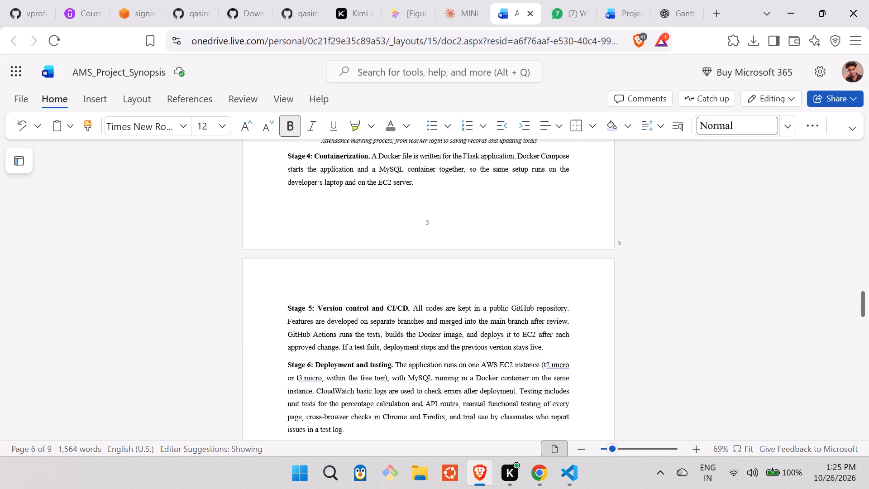
# Review the synopsis from the project timeline back through the development stages, scope and objectives to the problem statement.
pyautogui.scroll(-5, 482, 349)
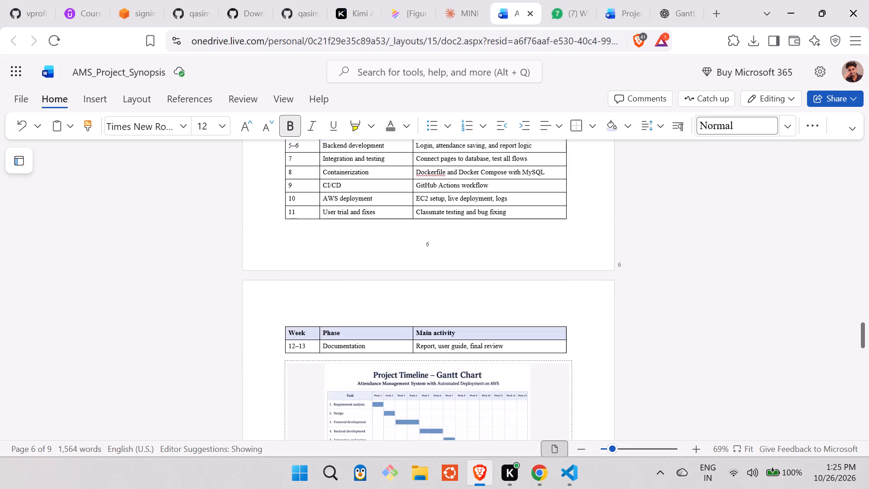
pyautogui.scroll(-1, 482, 349)
pyautogui.scroll(3, 482, 349)
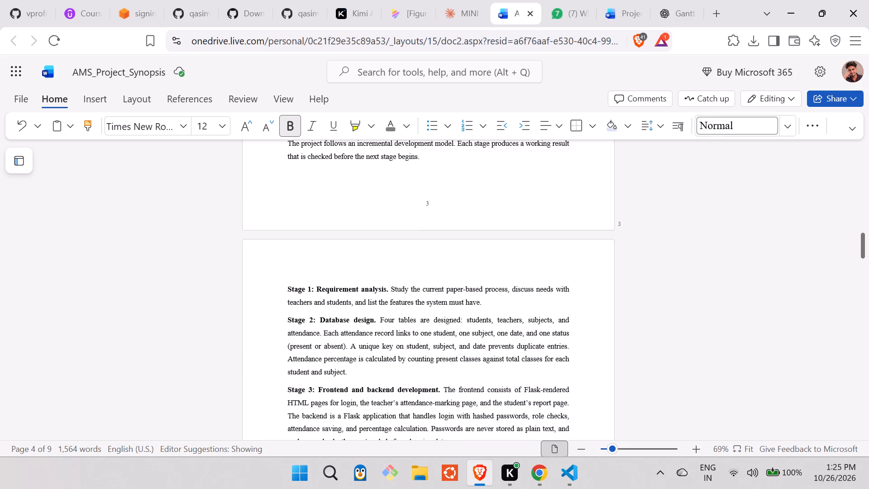
pyautogui.scroll(1, 482, 349)
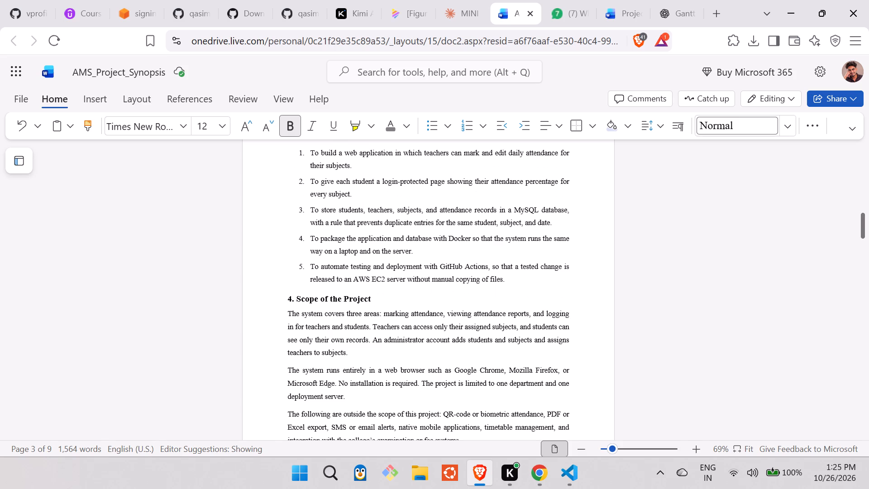
pyautogui.scroll(4, 482, 349)
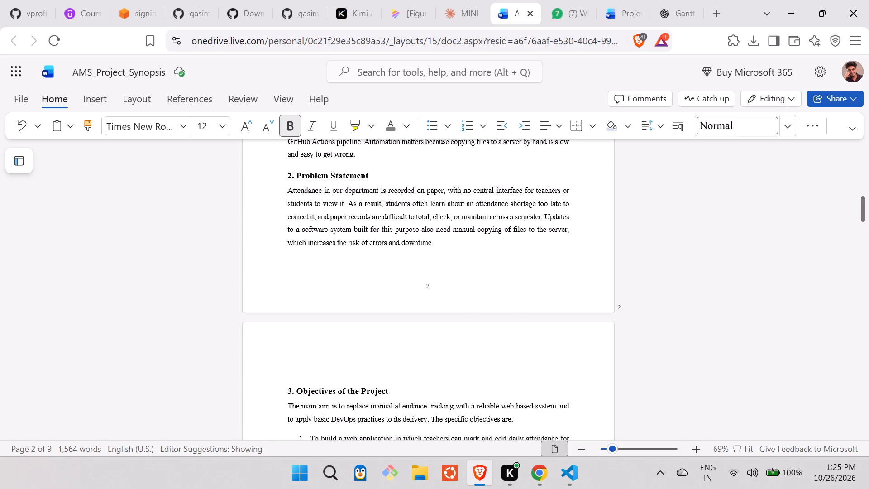
# Examine the synopsis's interface screenshots, project timeline, Gantt chart, work division and software requirements table.
pyautogui.scroll(-3, 482, 349)
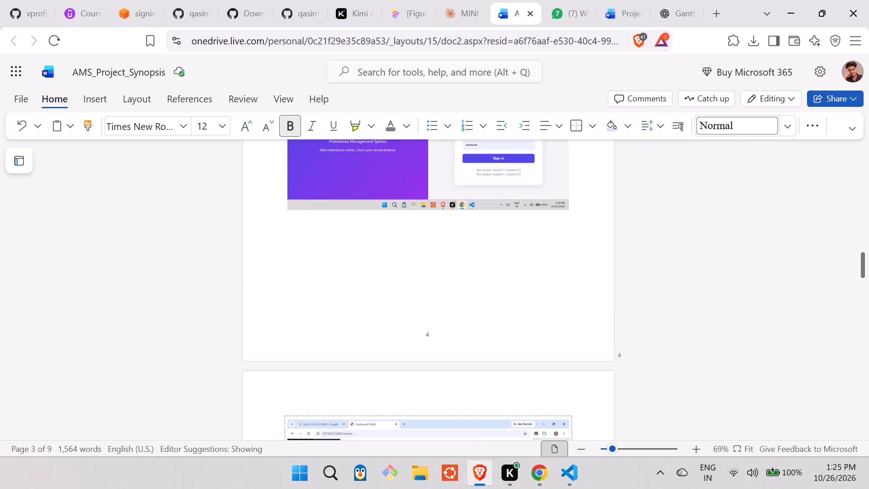
pyautogui.scroll(-4, 482, 349)
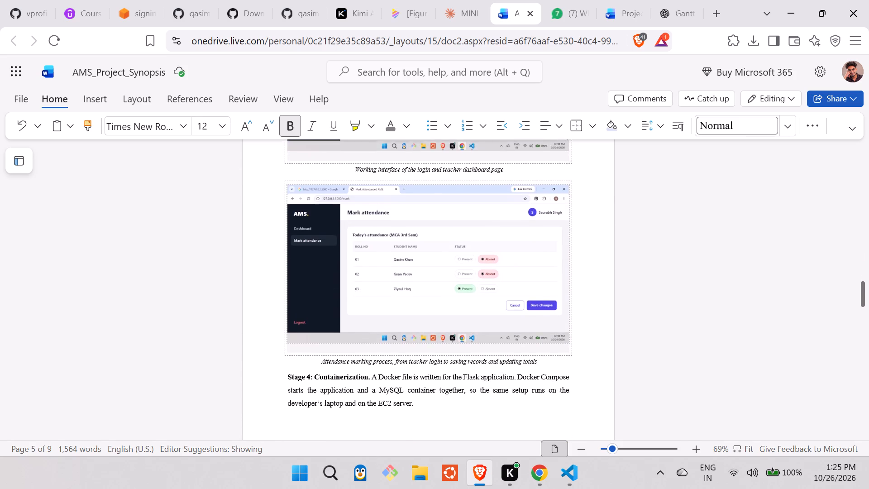
pyautogui.scroll(-5, 482, 349)
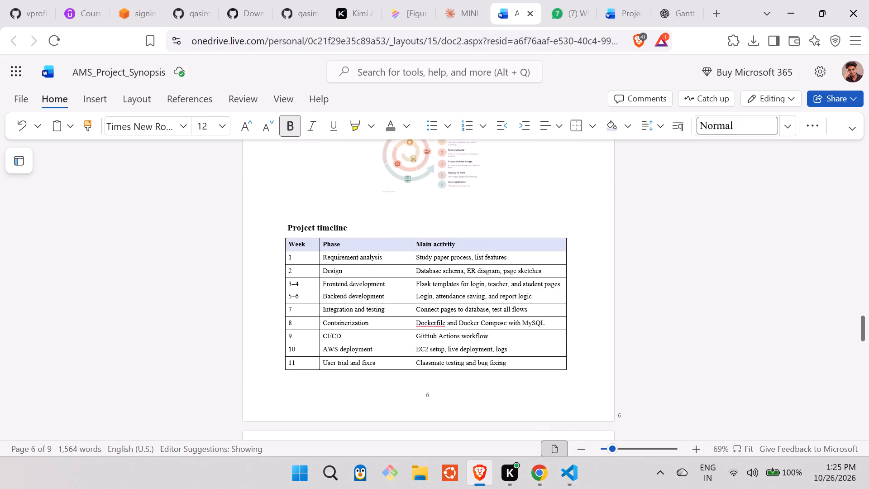
pyautogui.scroll(-3, 482, 349)
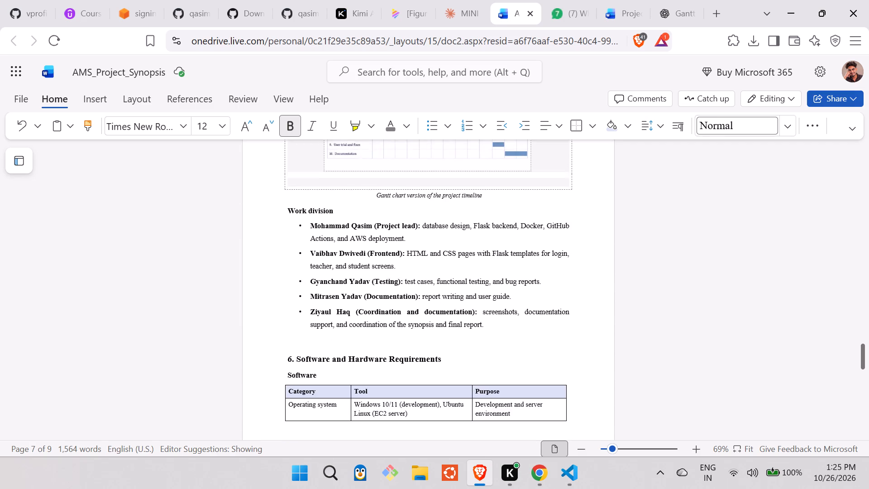
pyautogui.scroll(-3, 482, 349)
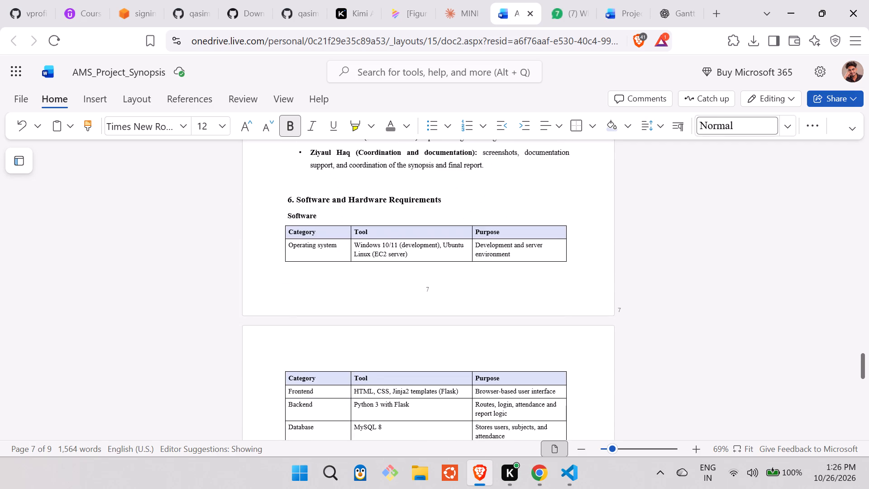
pyautogui.scroll(-2, 482, 349)
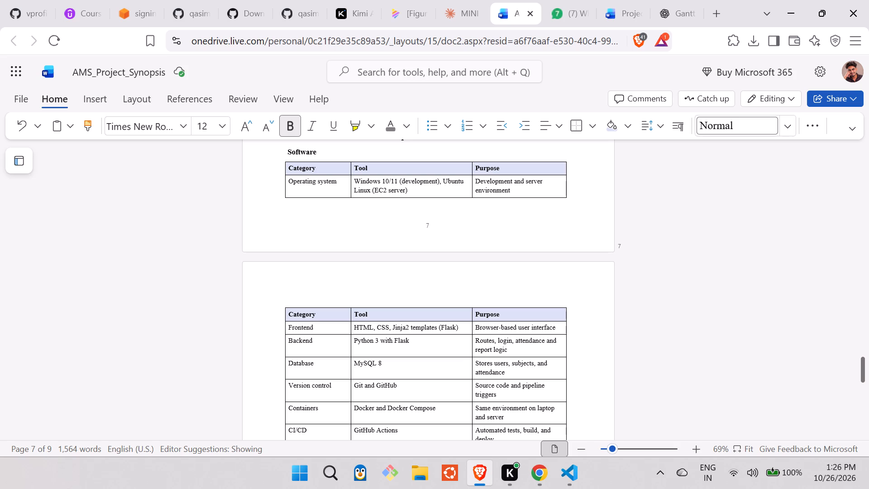
pyautogui.scroll(-1, 270, 307)
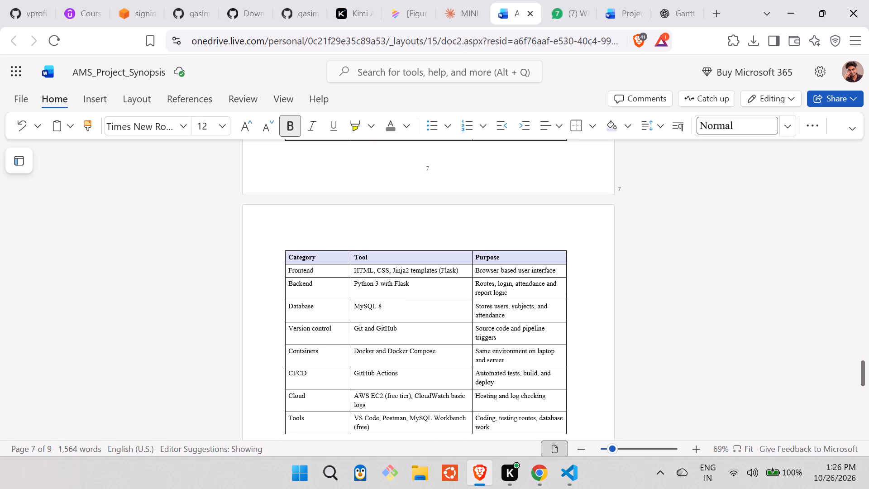
pyautogui.scroll(-1, 270, 307)
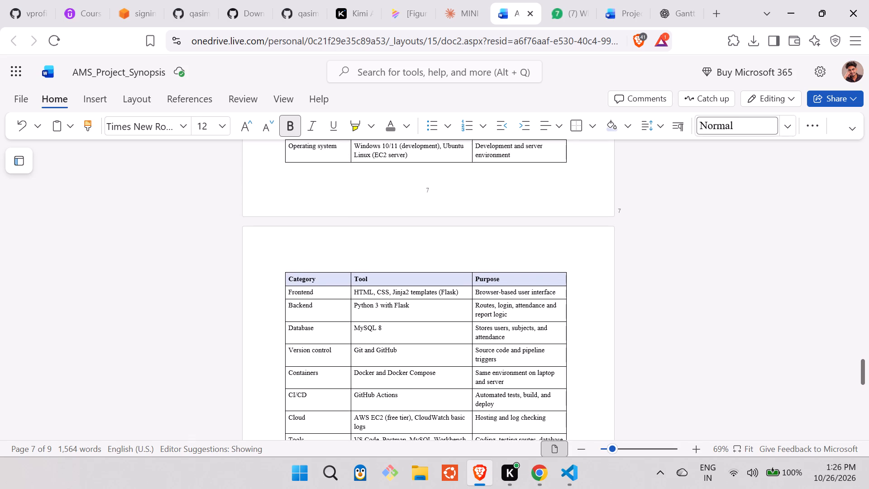
pyautogui.scroll(1, 270, 307)
pyautogui.hscroll(1, 270, 307)
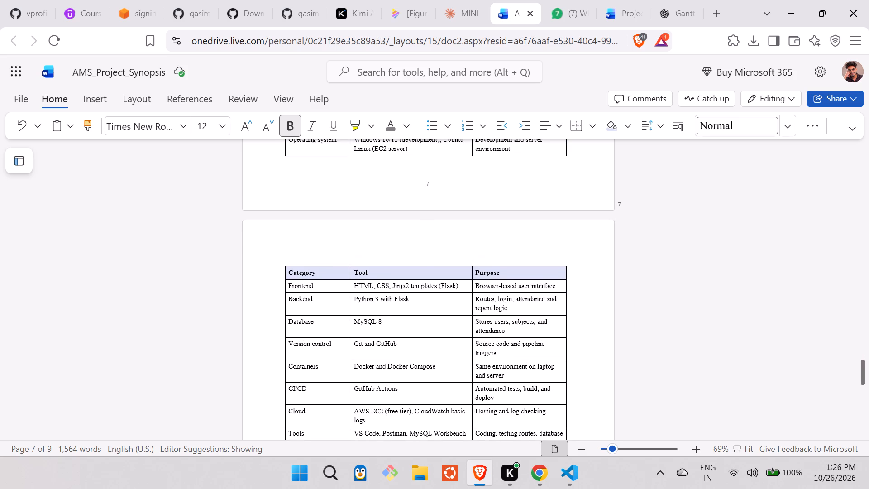
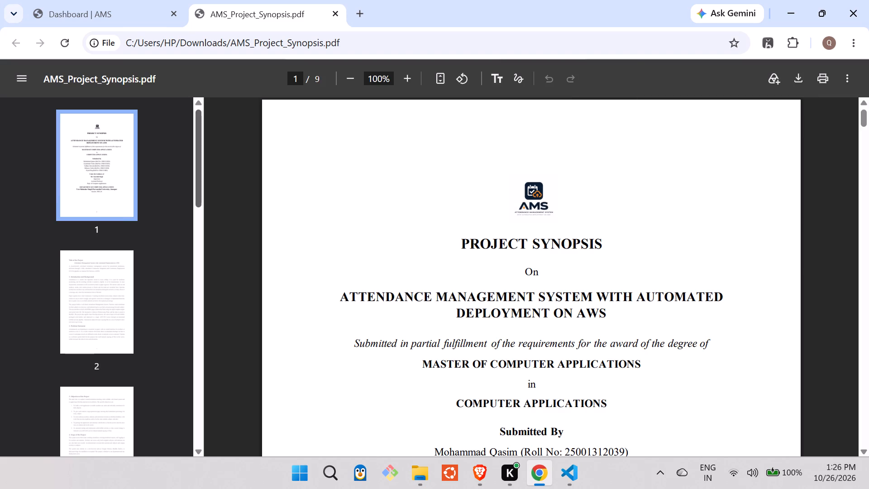
# Proofread the synopsis cover page, from the logo and project title through the submission and supervisor details to the session.
pyautogui.click(451, 350)
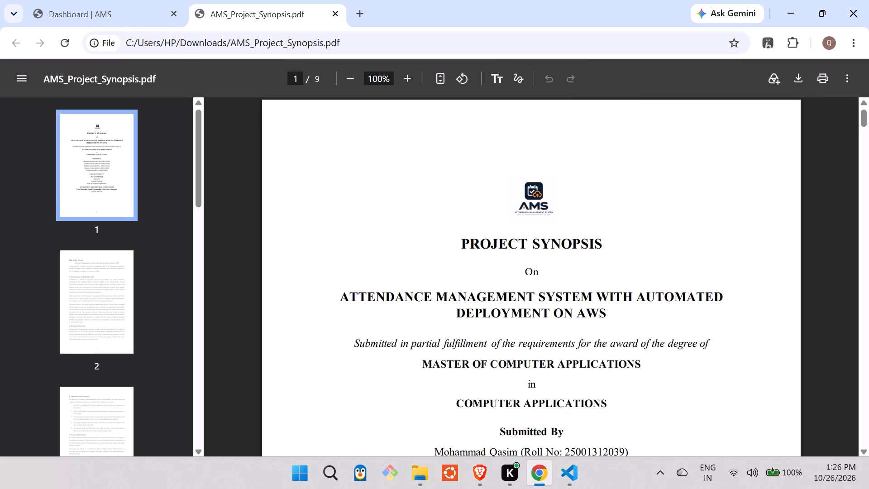
pyautogui.scroll(-1, 544, 369)
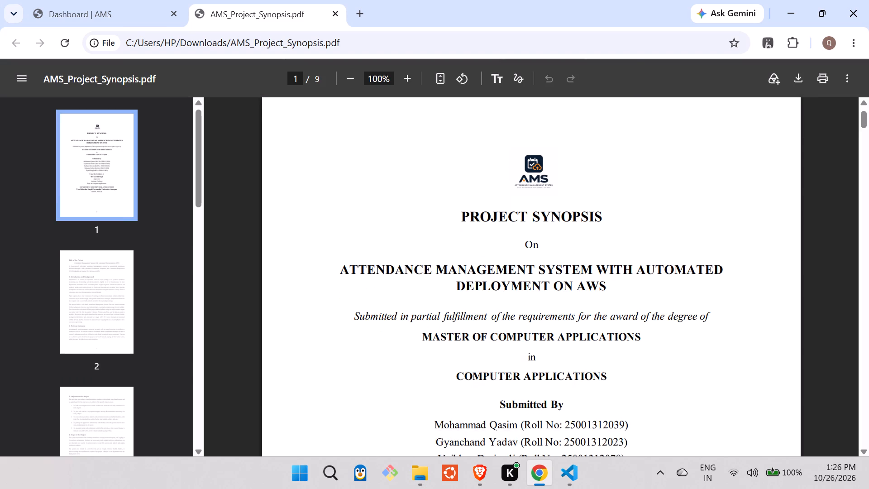
pyautogui.scroll(-1, 544, 369)
pyautogui.scroll(1, 544, 369)
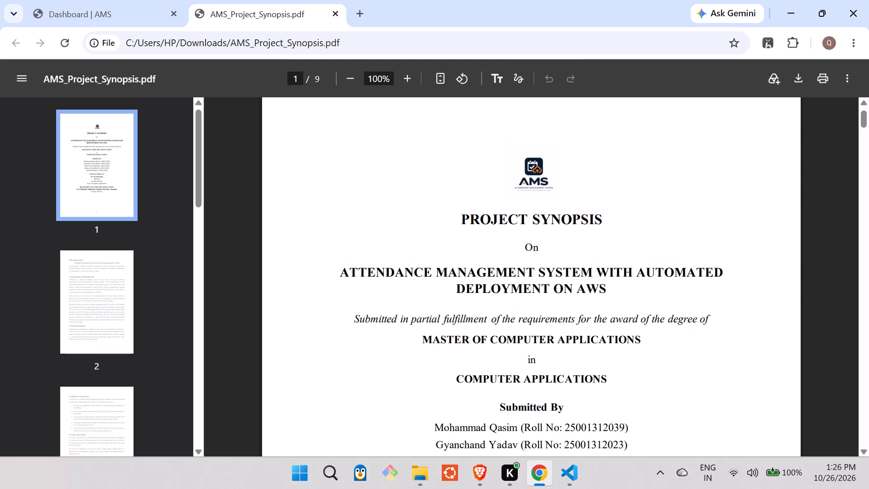
pyautogui.scroll(1, 544, 369)
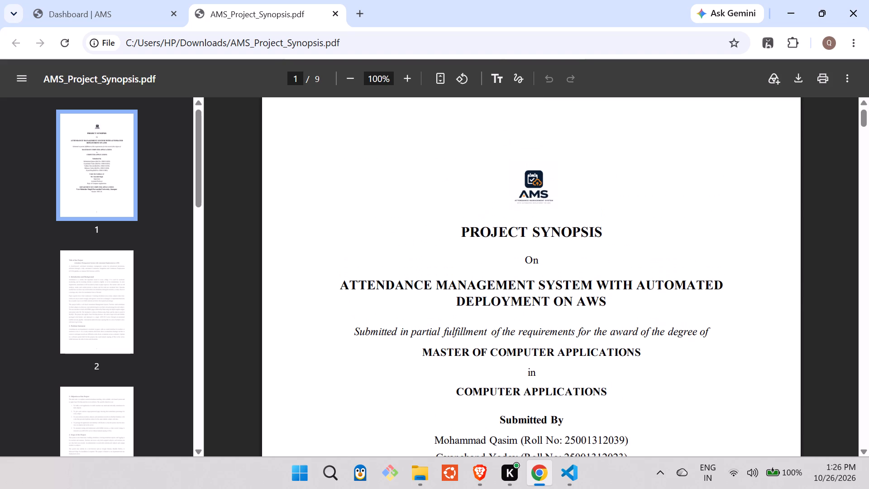
pyautogui.scroll(-1, 544, 369)
pyautogui.hscroll(1, 544, 369)
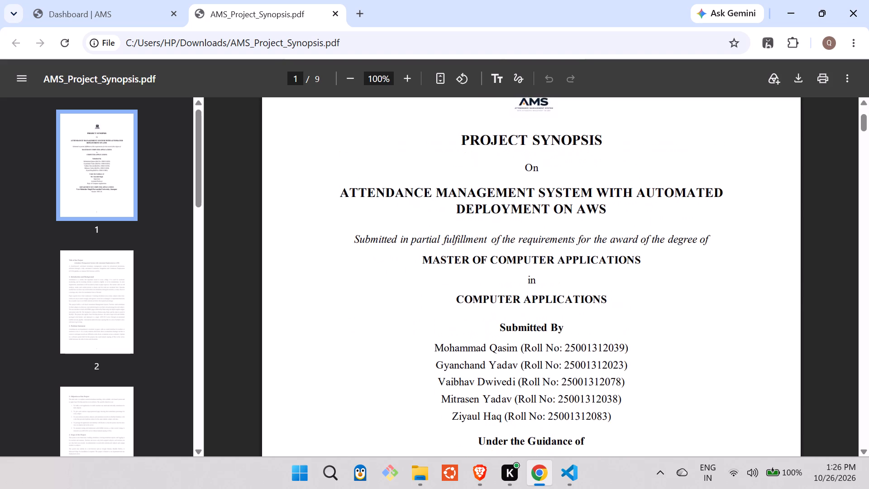
pyautogui.hscroll(1, 544, 369)
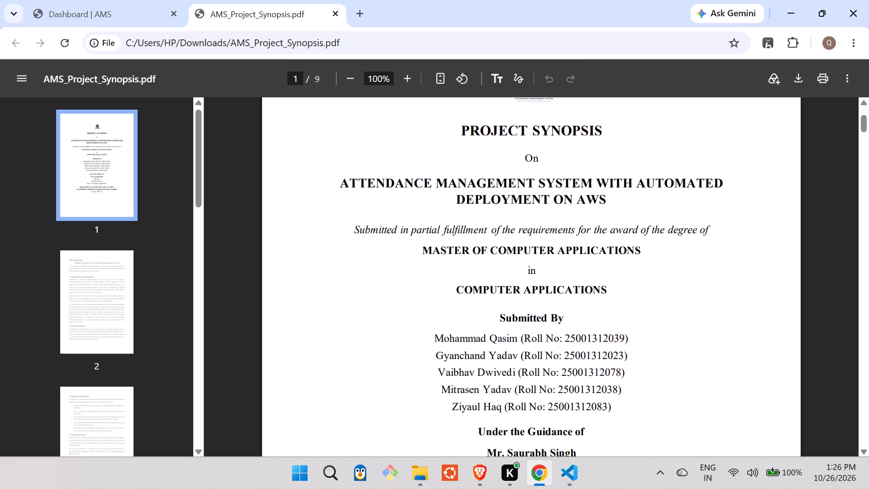
pyautogui.scroll(-3, 544, 369)
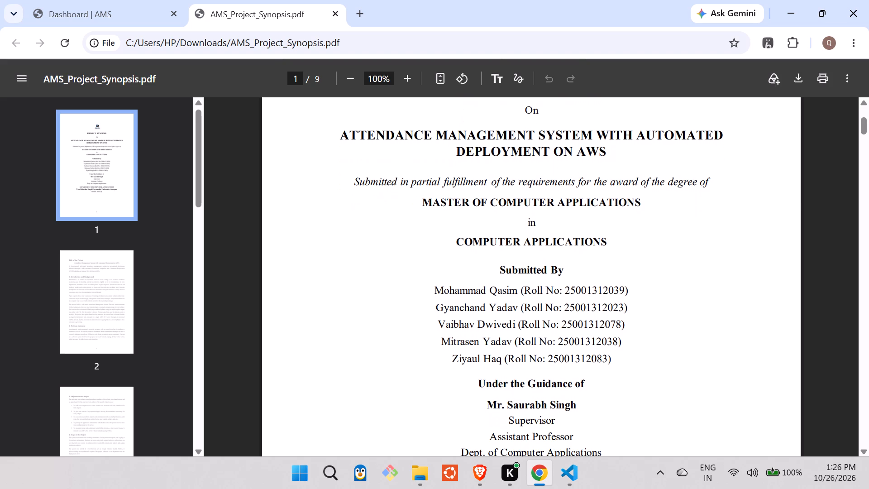
pyautogui.scroll(-2, 544, 369)
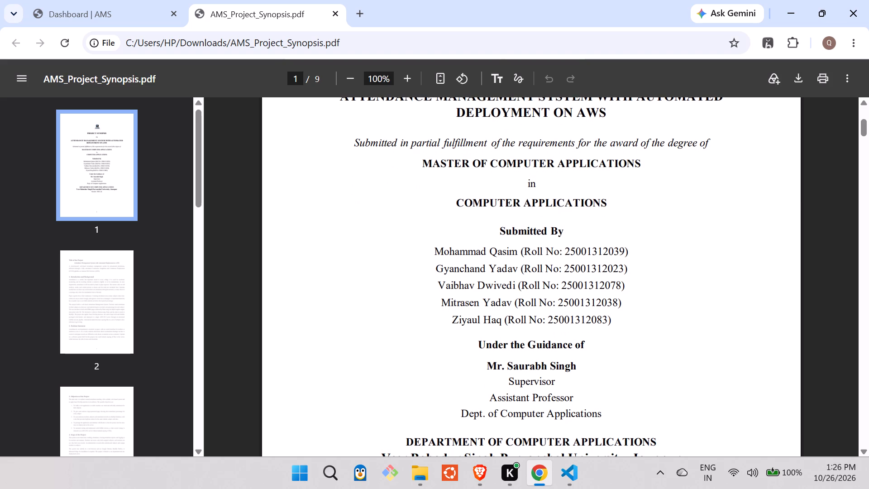
pyautogui.scroll(-2, 544, 369)
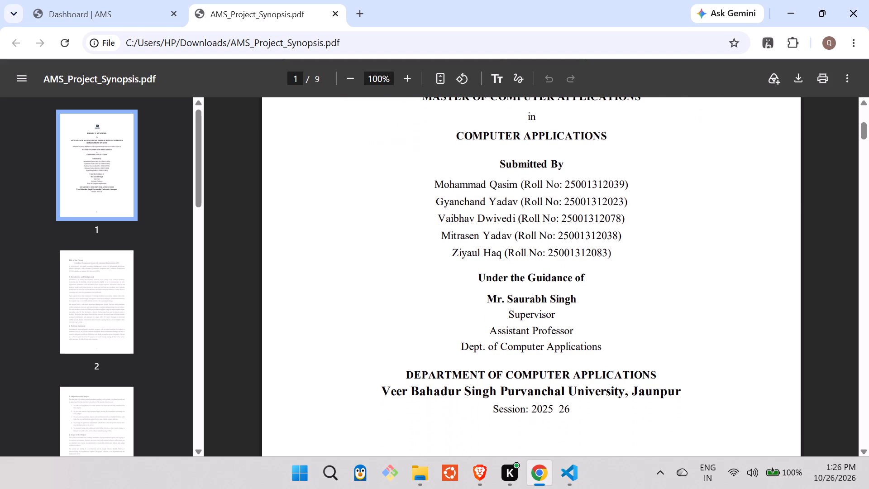
pyautogui.scroll(-1, 544, 369)
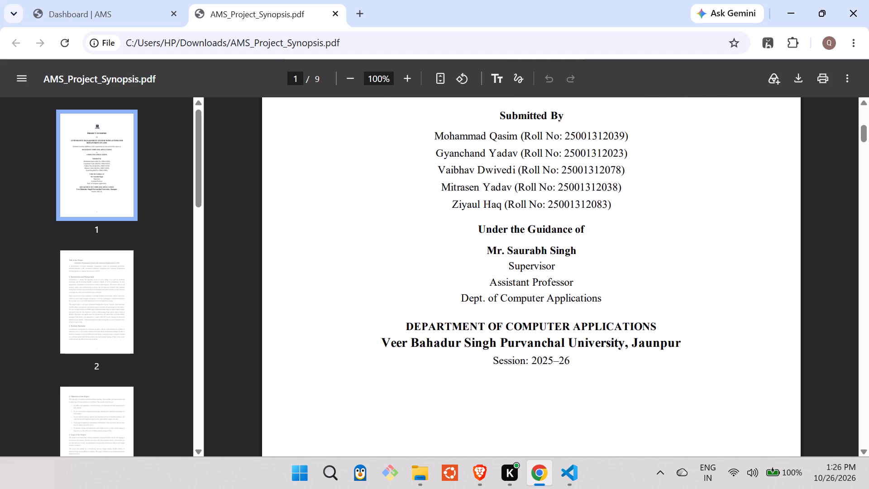
# Read page 2 of the synopsis, covering the project title, Introduction and Background, and Problem Statement.
pyautogui.scroll(-4, 544, 369)
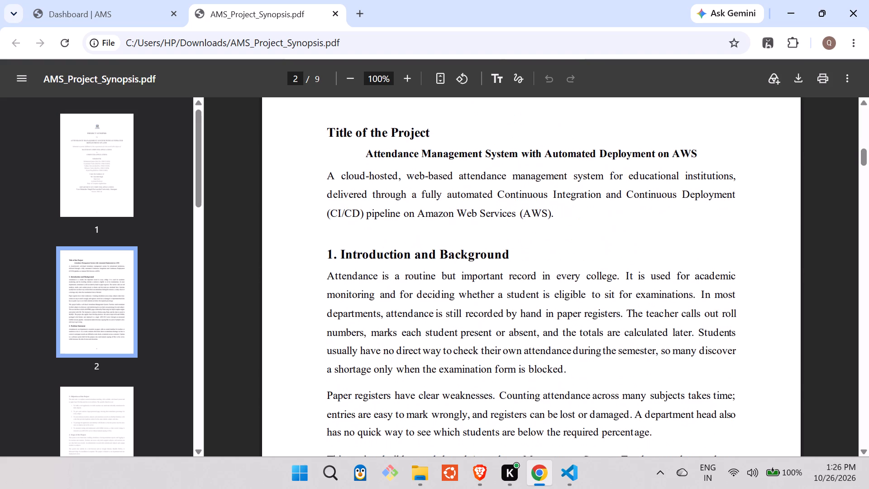
pyautogui.scroll(1, 544, 369)
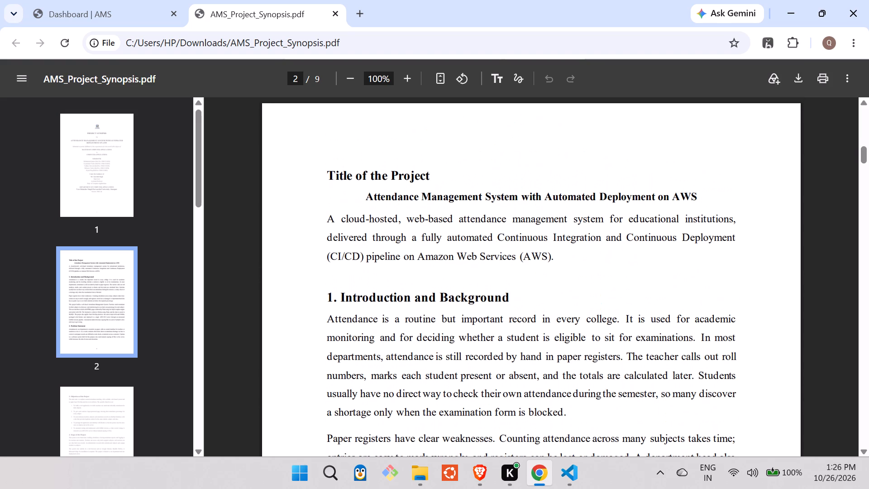
pyautogui.scroll(-2, 544, 369)
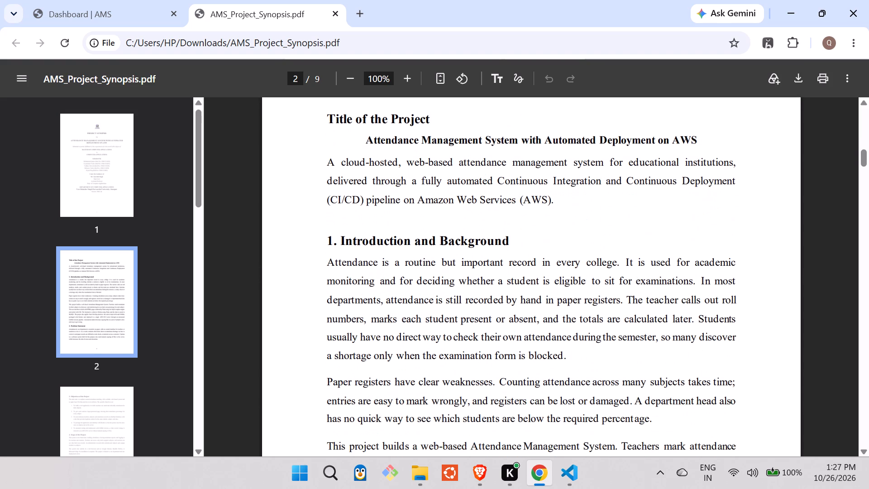
pyautogui.scroll(-1, 544, 369)
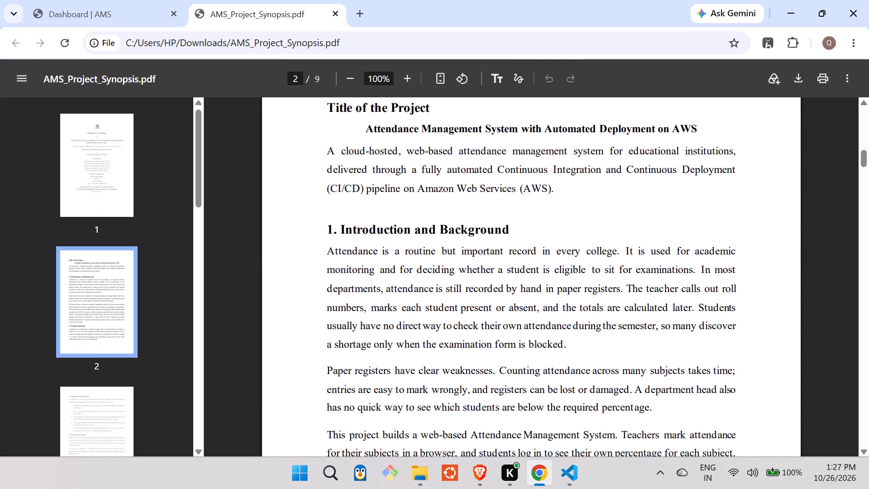
pyautogui.scroll(-1, 544, 369)
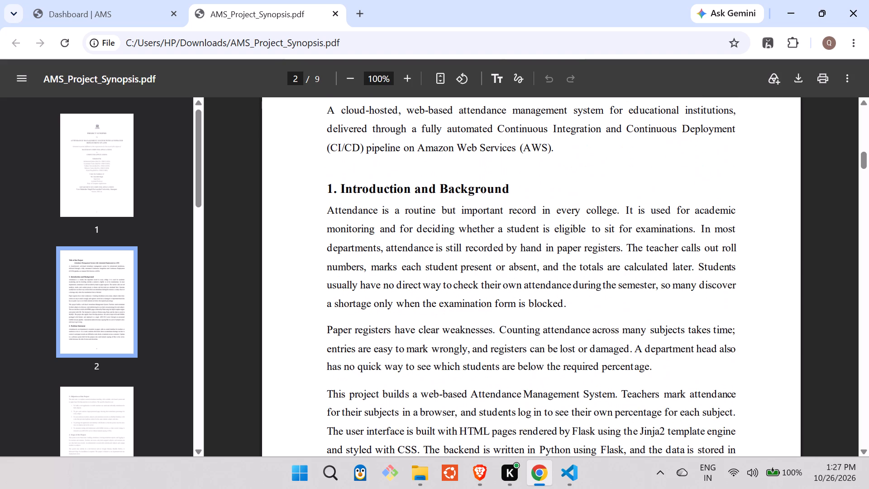
pyautogui.scroll(-1, 544, 369)
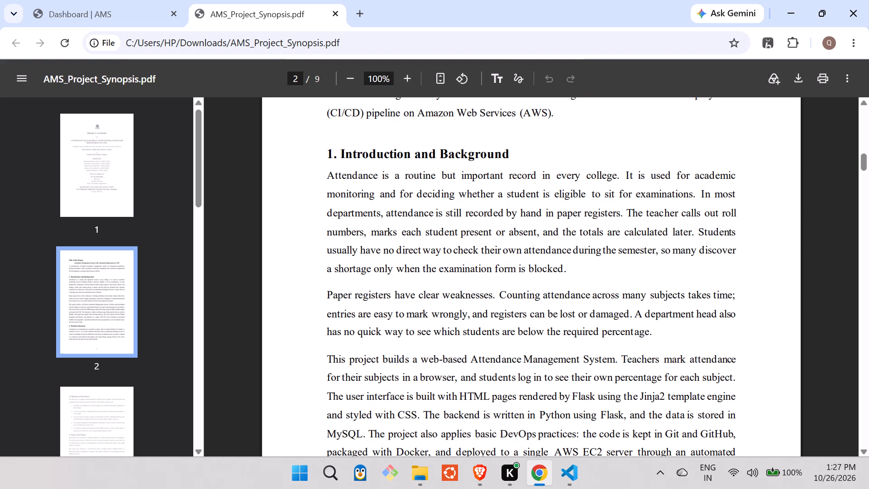
pyautogui.scroll(-1, 544, 369)
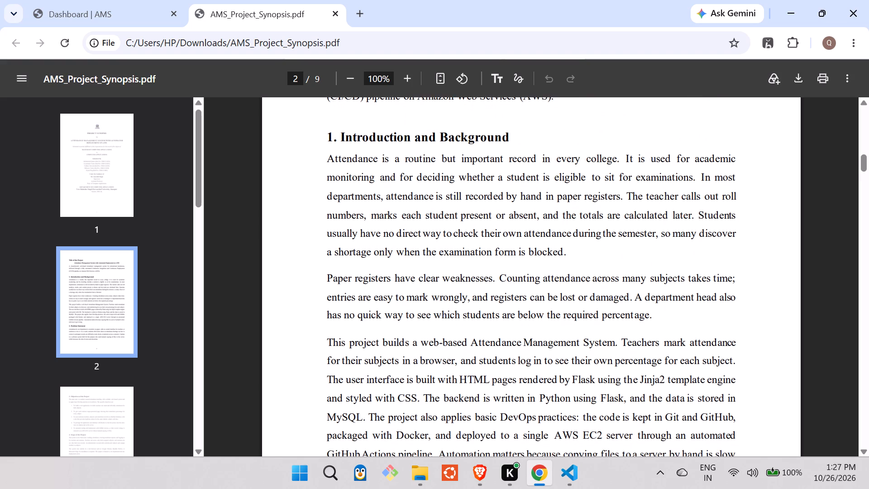
pyautogui.scroll(-3, 544, 369)
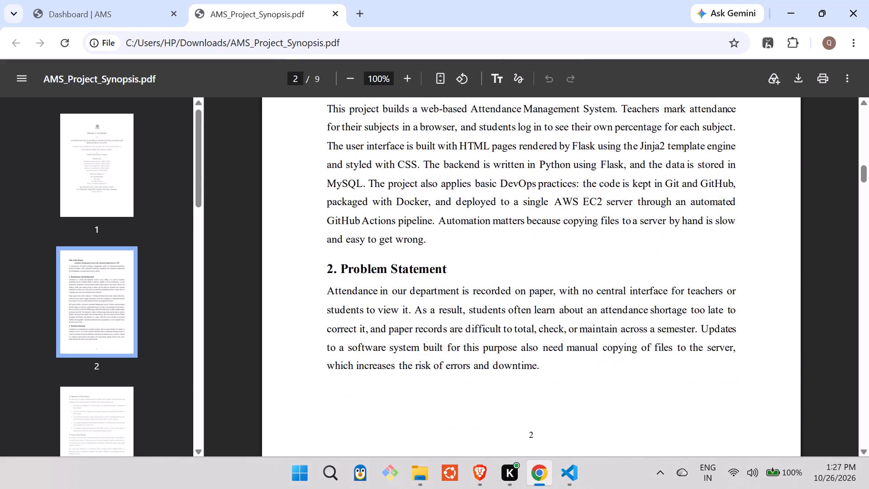
# Read the synopsis's Objectives of the Project, Scope of the Project and the start of Proposed Methodology.
pyautogui.scroll(-3, 544, 369)
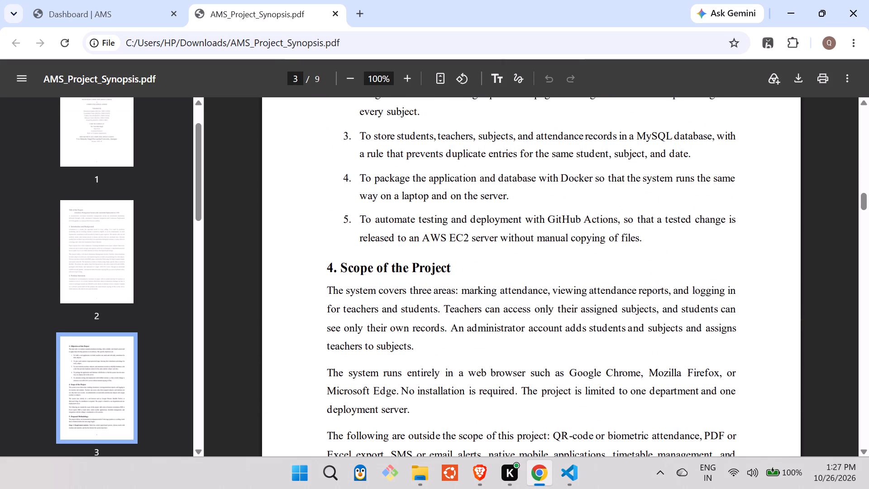
pyautogui.scroll(1, 544, 369)
pyautogui.hscroll(1, 544, 369)
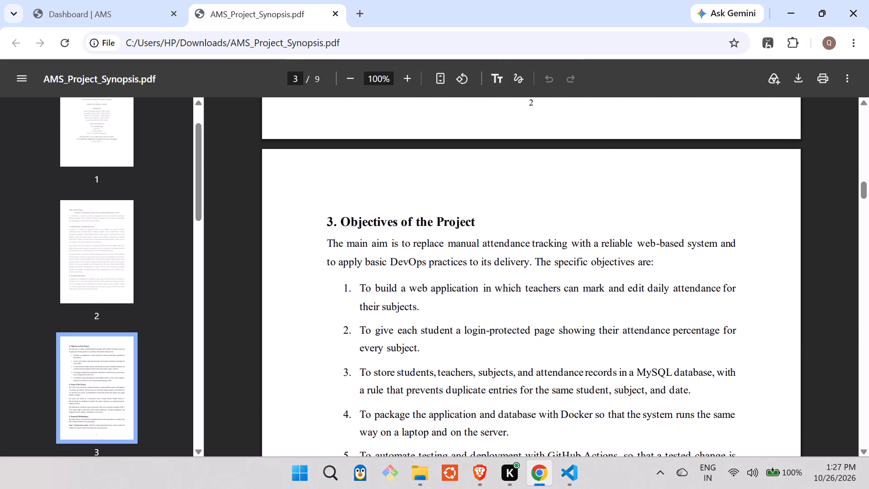
pyautogui.hscroll(1, 544, 369)
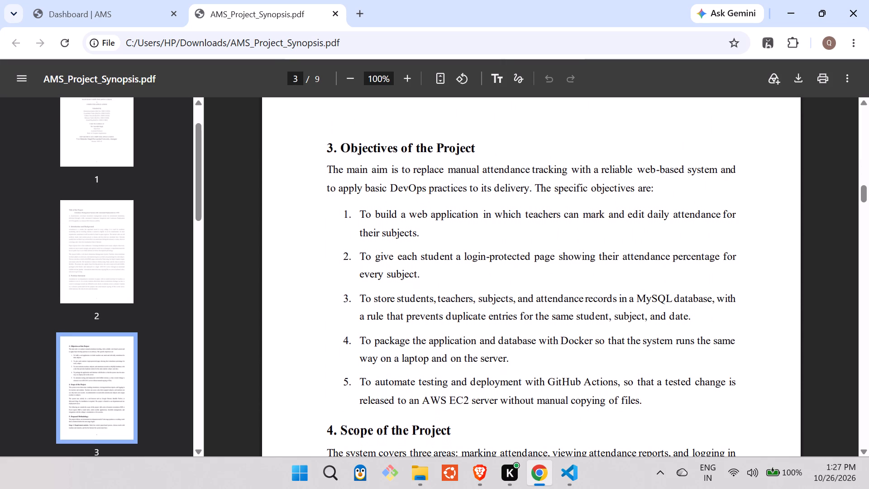
pyautogui.scroll(-2, 544, 369)
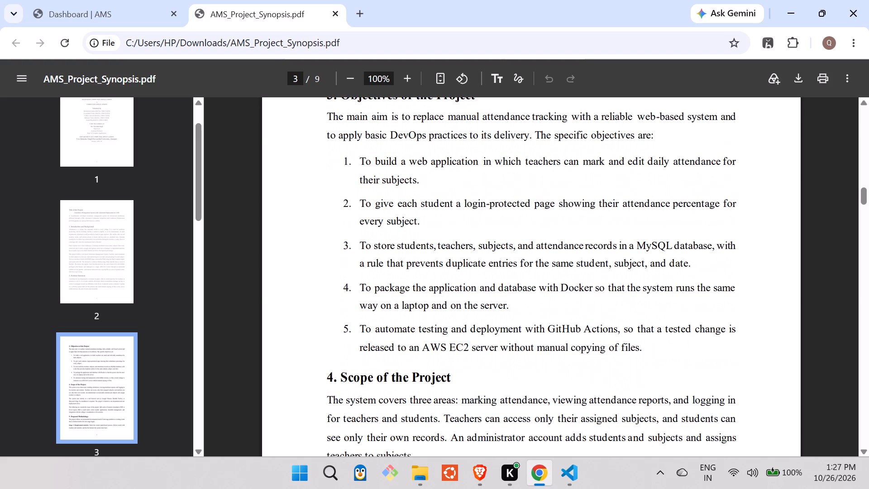
pyautogui.scroll(-3, 544, 369)
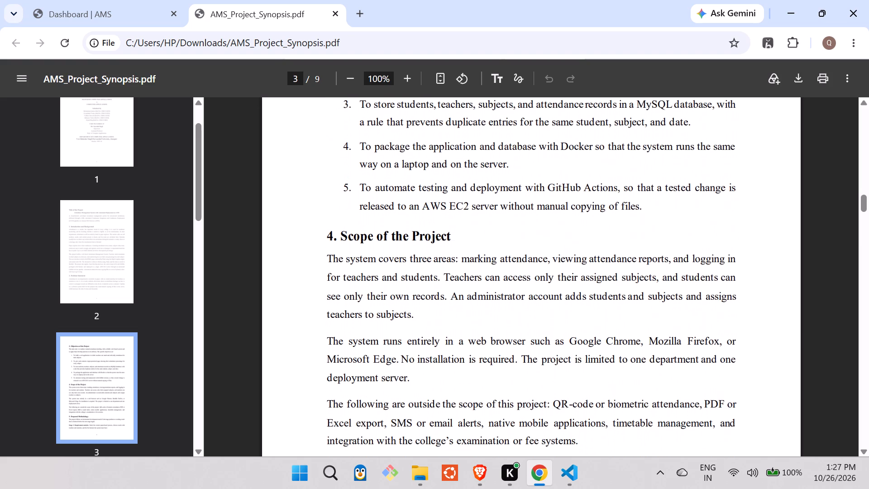
pyautogui.scroll(-5, 544, 369)
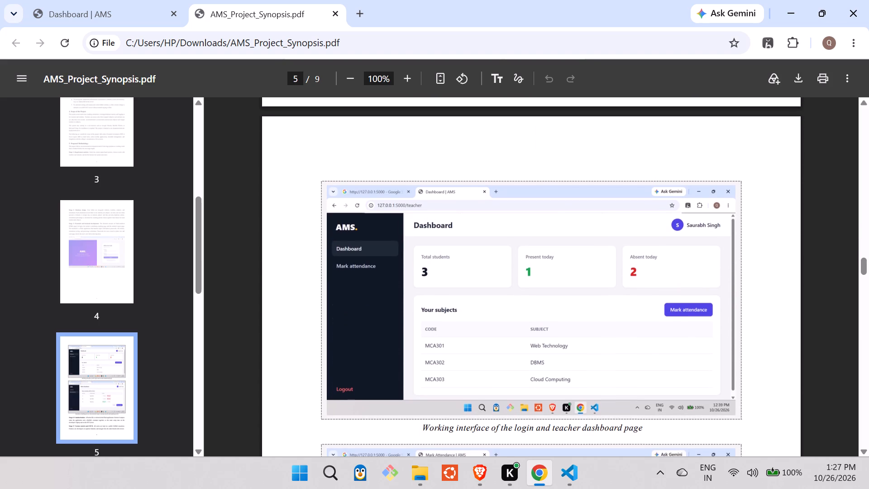
pyautogui.scroll(-3, 315, 353)
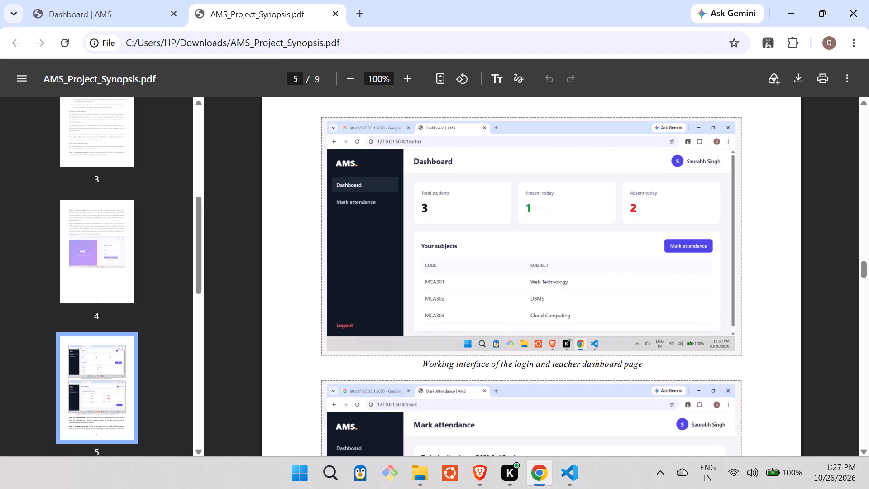
pyautogui.scroll(-6, 315, 353)
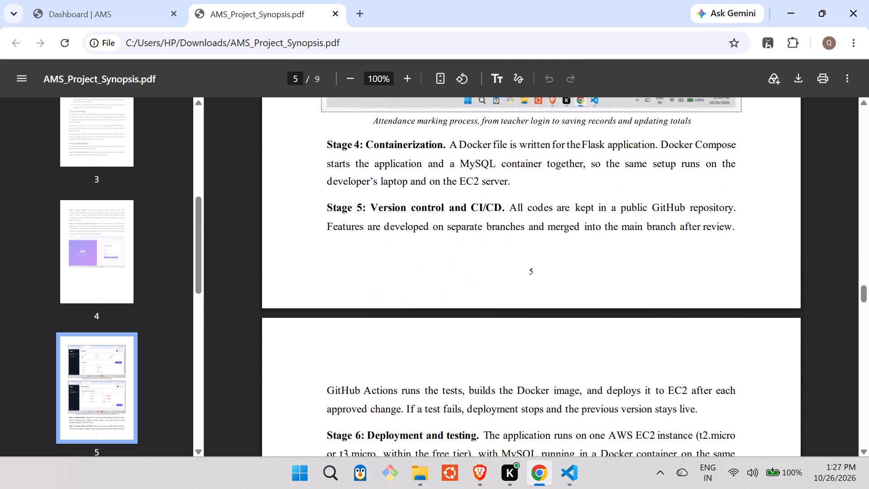
# Read page 6 of the synopsis, covering Stage 6 deployment and testing, the deployment flow with its pipeline diagram, and the project timeline table.
pyautogui.scroll(-3, 315, 353)
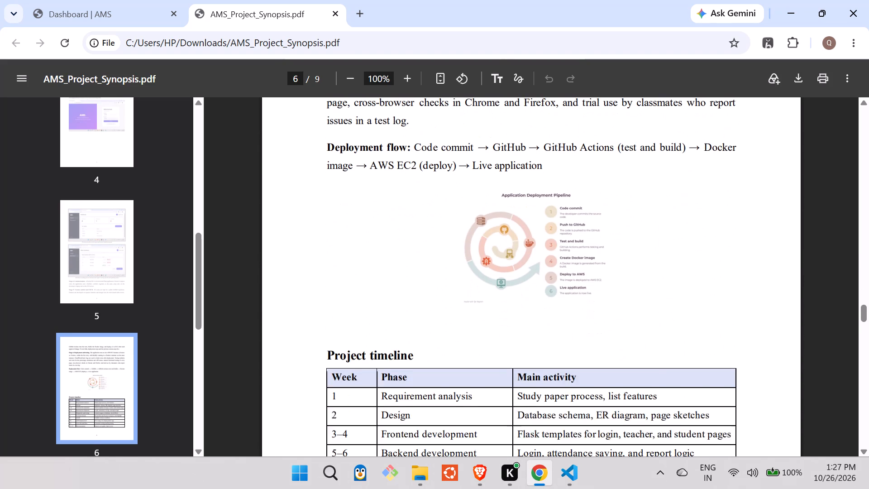
pyautogui.scroll(-4, 315, 353)
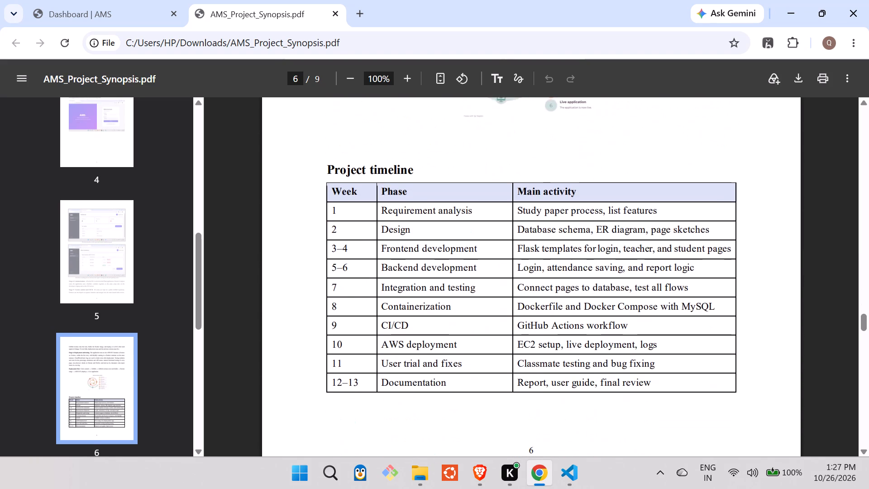
pyautogui.scroll(-4, 315, 353)
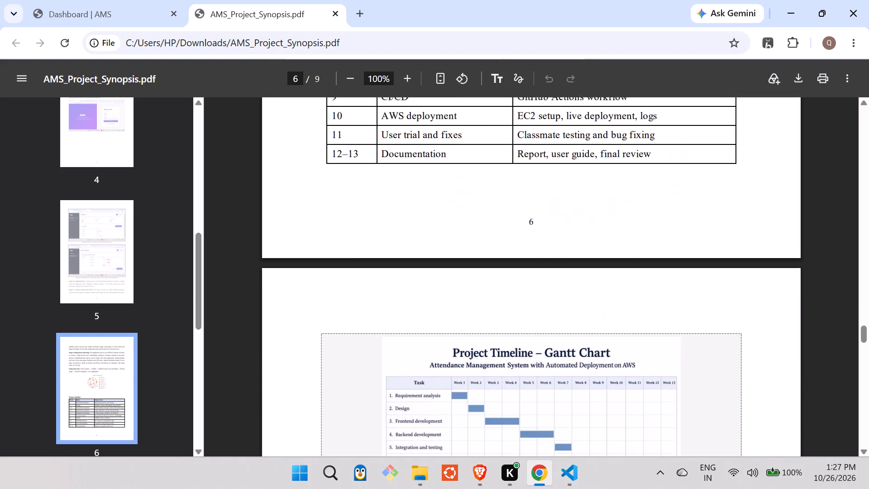
# Examine the project timeline Gantt chart and its caption on page 7.
pyautogui.scroll(-4, 315, 353)
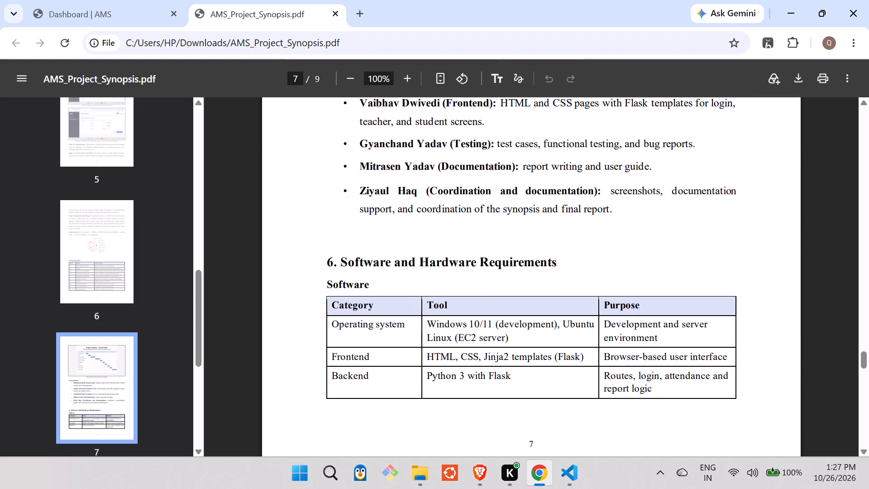
pyautogui.scroll(4, 315, 353)
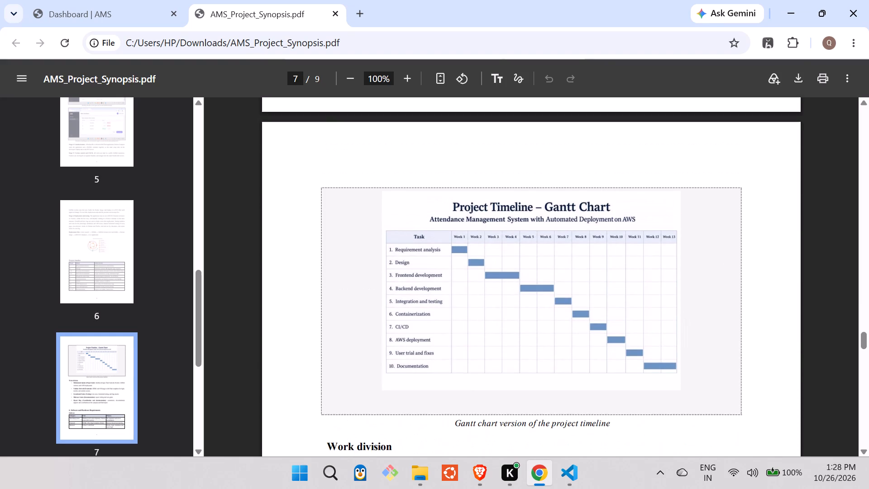
pyautogui.scroll(2, 315, 353)
pyautogui.scroll(-1, 315, 353)
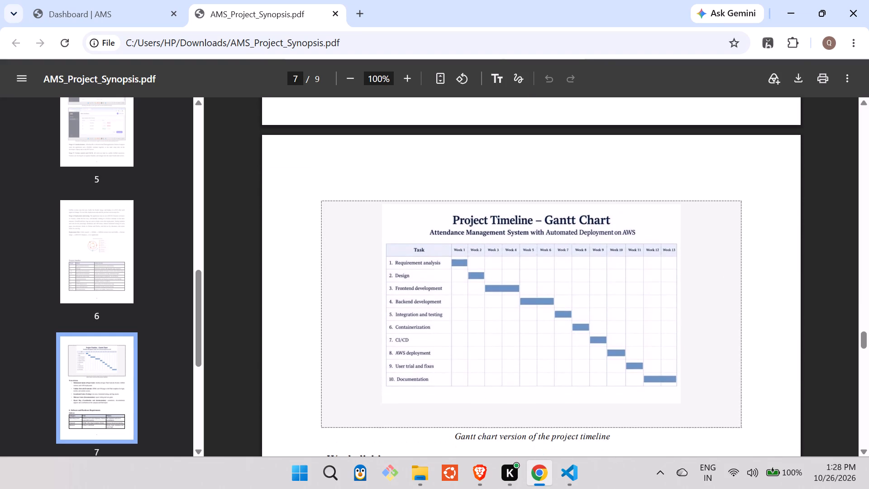
pyautogui.scroll(-2, 315, 353)
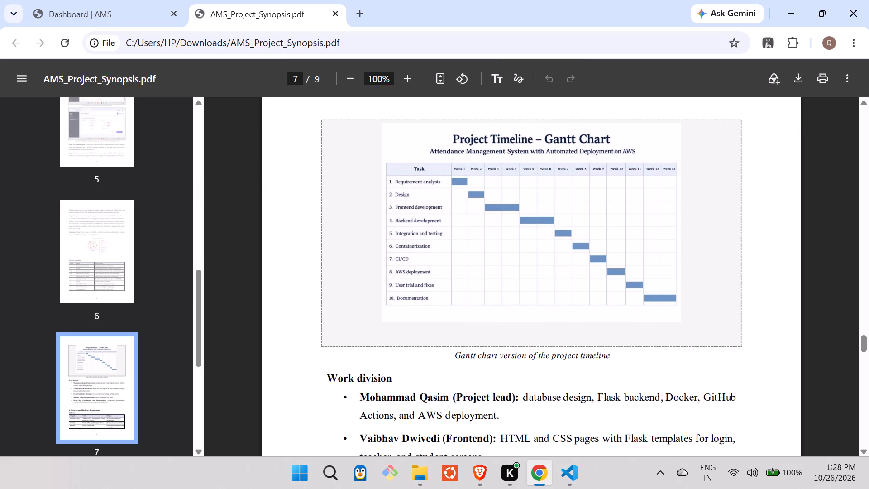
pyautogui.scroll(-2, 315, 353)
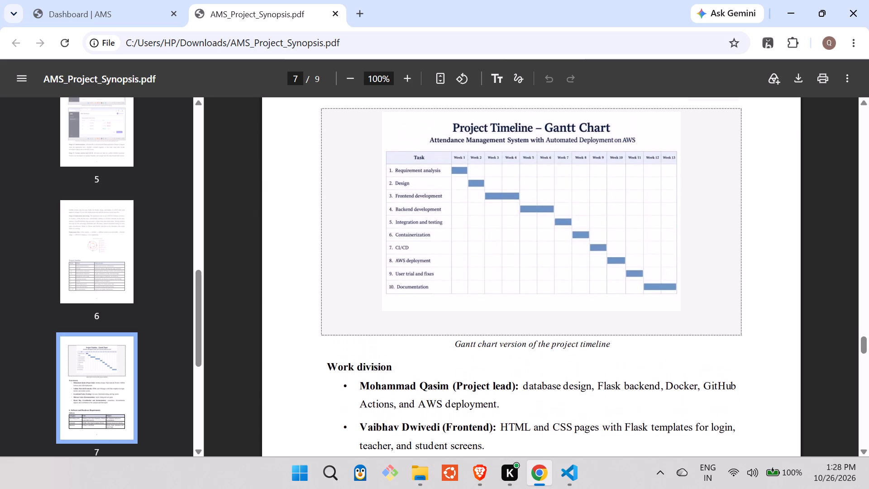
# Read the team's work division list and the start of the Software and Hardware Requirements section on page 7.
pyautogui.scroll(-4, 315, 353)
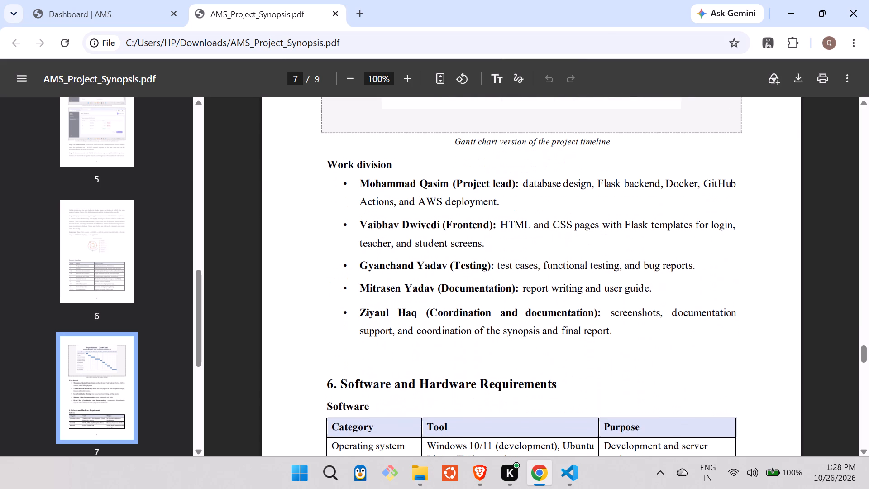
pyautogui.scroll(-4, 315, 353)
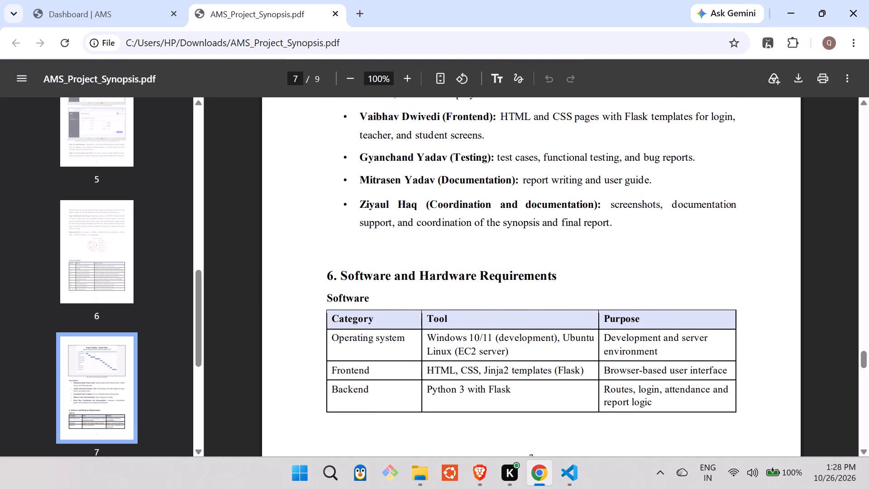
pyautogui.scroll(-3, 315, 353)
# Recheck the Gantt chart and the work division roles on page 7.
pyautogui.scroll(3, 315, 353)
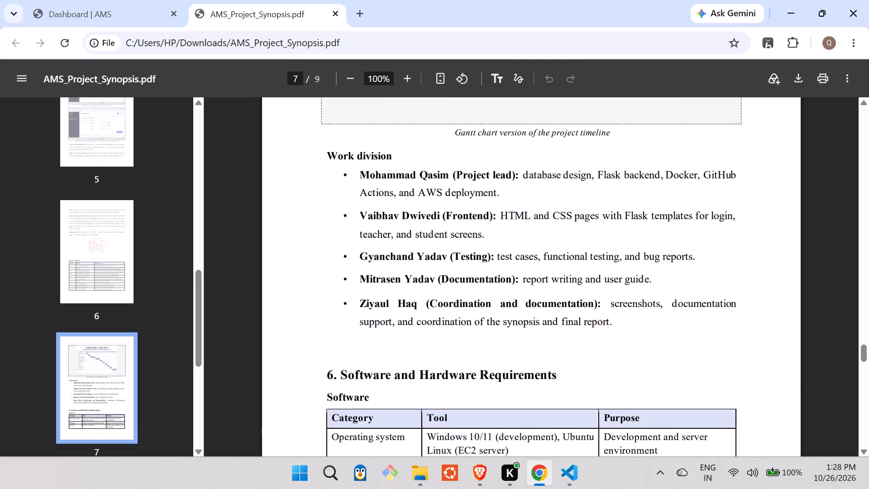
pyautogui.scroll(3, 315, 353)
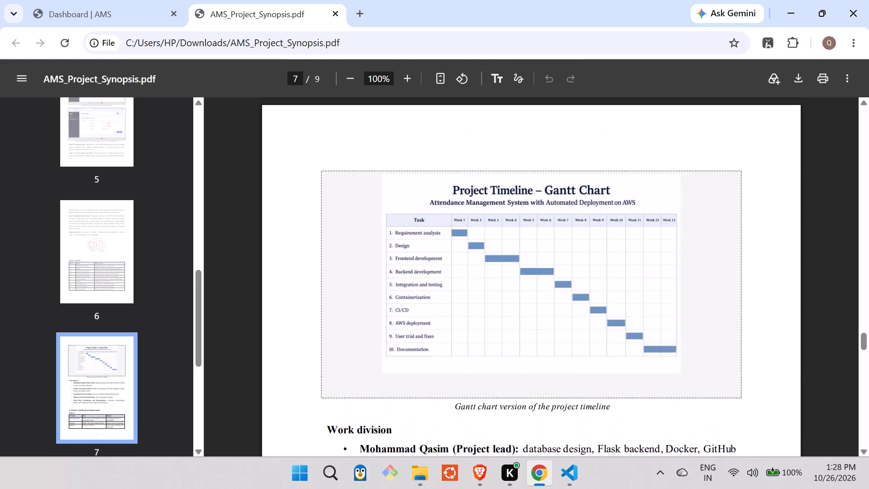
pyautogui.scroll(2, 315, 353)
pyautogui.hscroll(1, 315, 353)
pyautogui.scroll(-1, 315, 353)
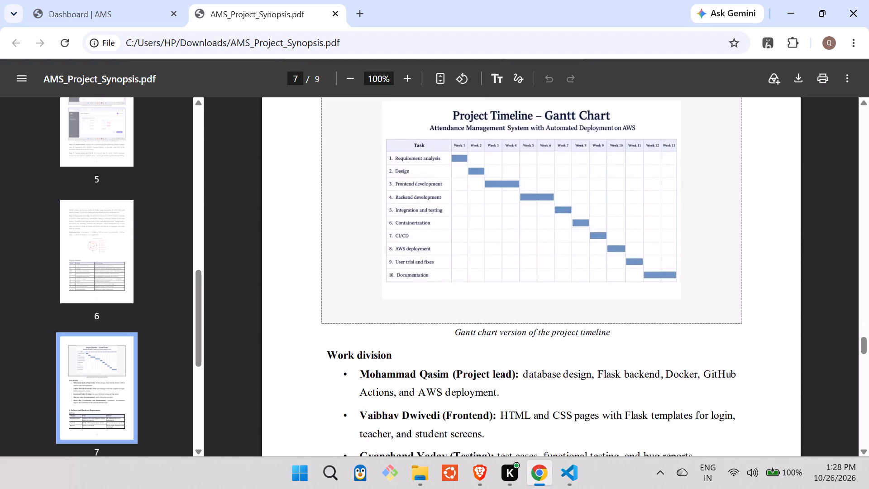
pyautogui.scroll(-2, 315, 353)
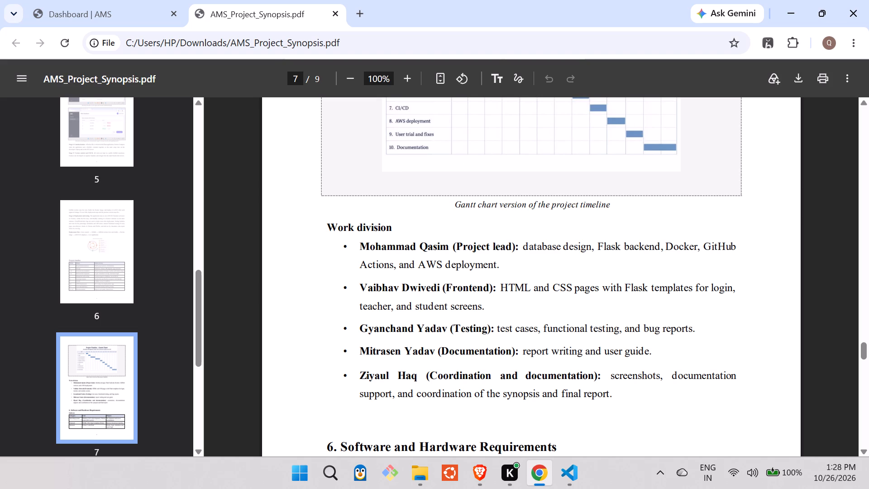
pyautogui.scroll(-3, 315, 353)
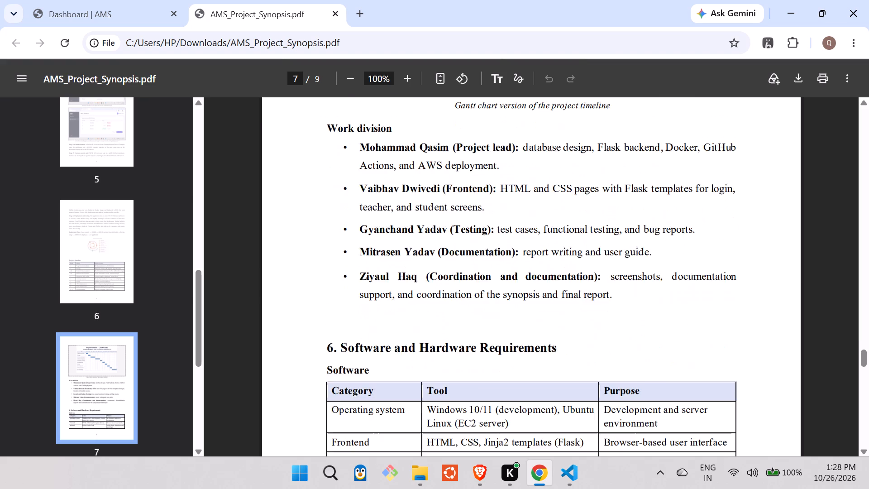
# Read the software and hardware requirements tables and the Expected Outcomes list through the end of page 8.
pyautogui.scroll(-5, 315, 353)
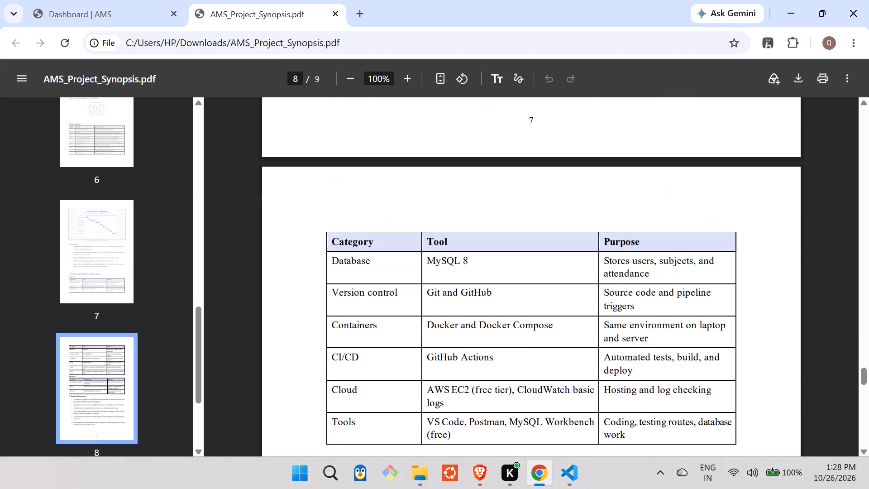
pyautogui.scroll(-4, 315, 353)
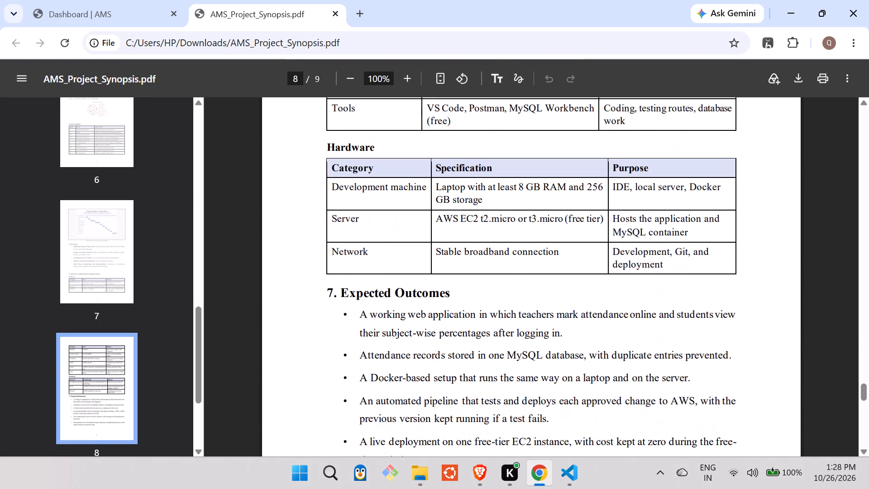
pyautogui.scroll(-5, 315, 353)
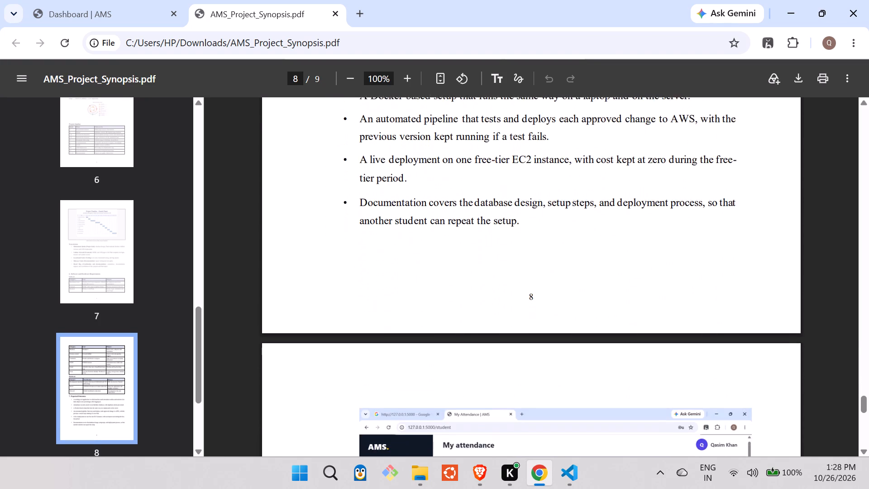
# Check the student attendance page screenshot and read the References list on page 9.
pyautogui.scroll(-3, 315, 353)
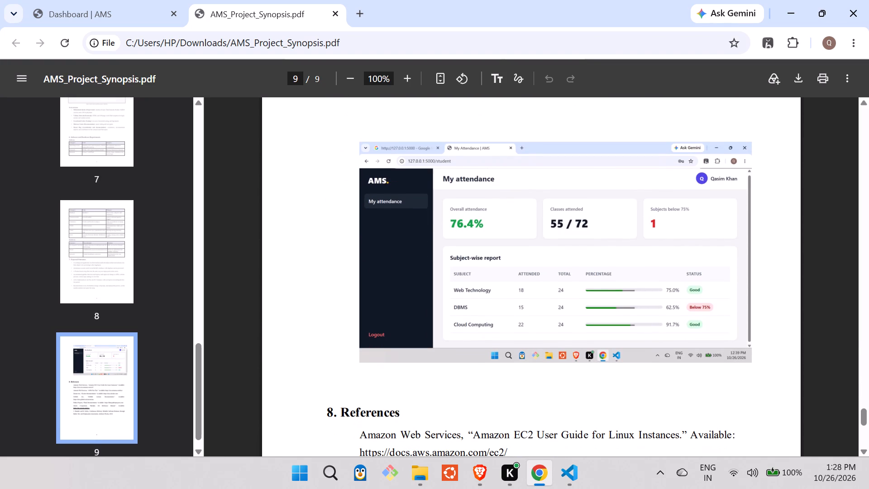
pyautogui.scroll(-1, 315, 353)
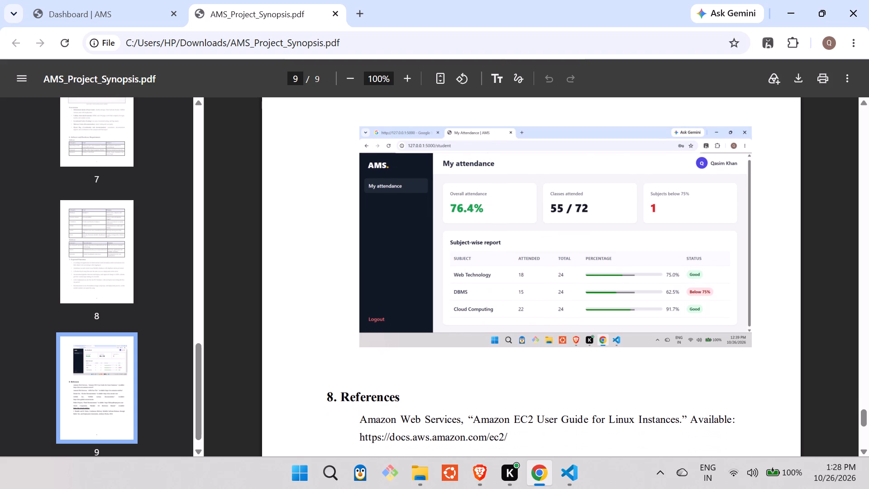
pyautogui.scroll(-1, 315, 353)
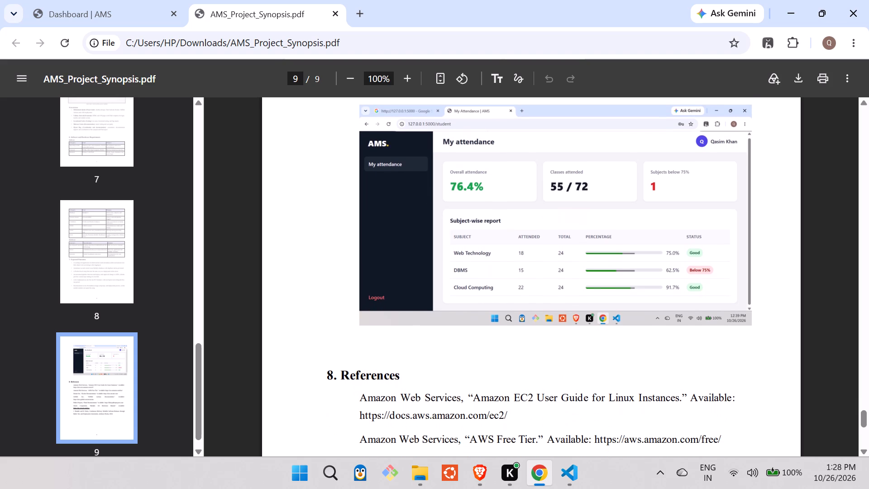
pyautogui.scroll(-2, 315, 353)
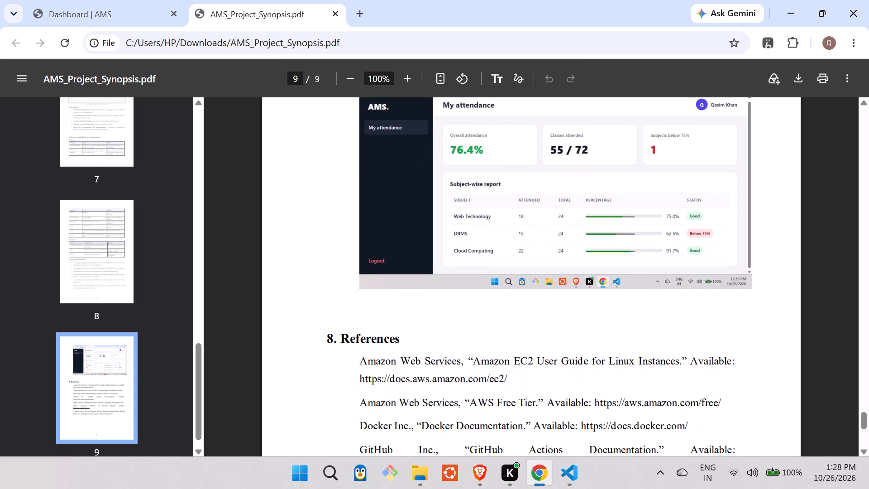
pyautogui.scroll(-1, 315, 353)
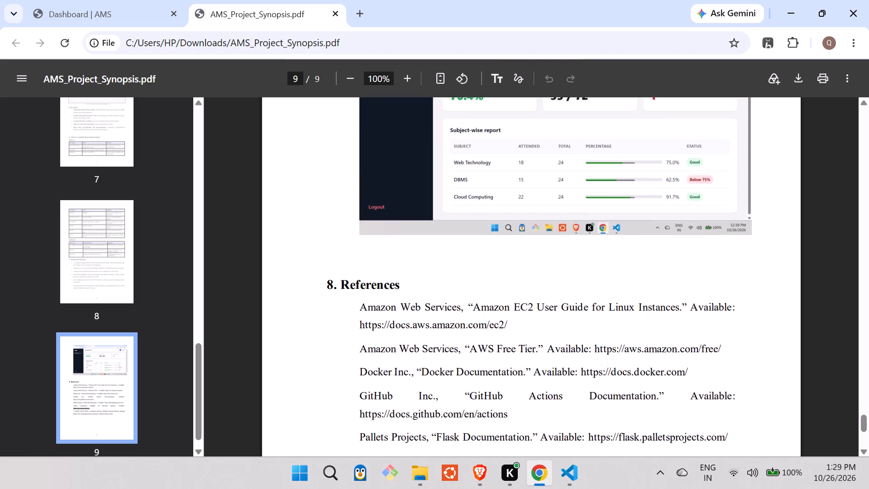
pyautogui.scroll(-1, 315, 353)
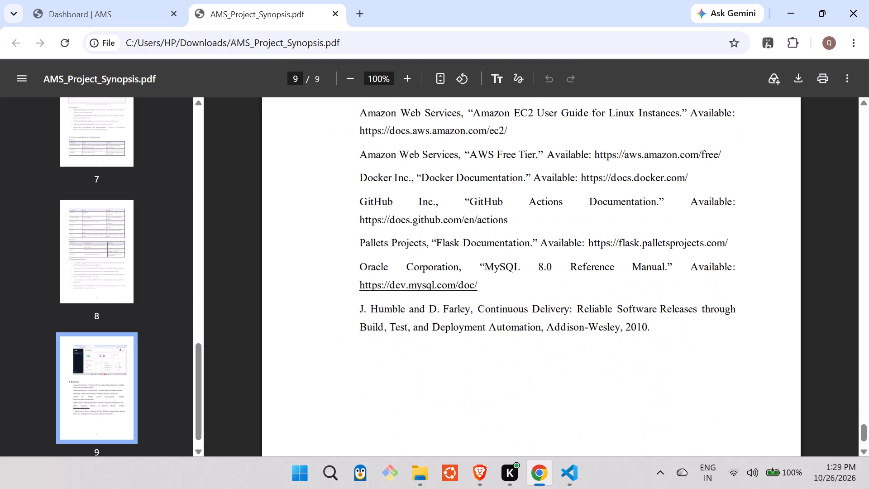
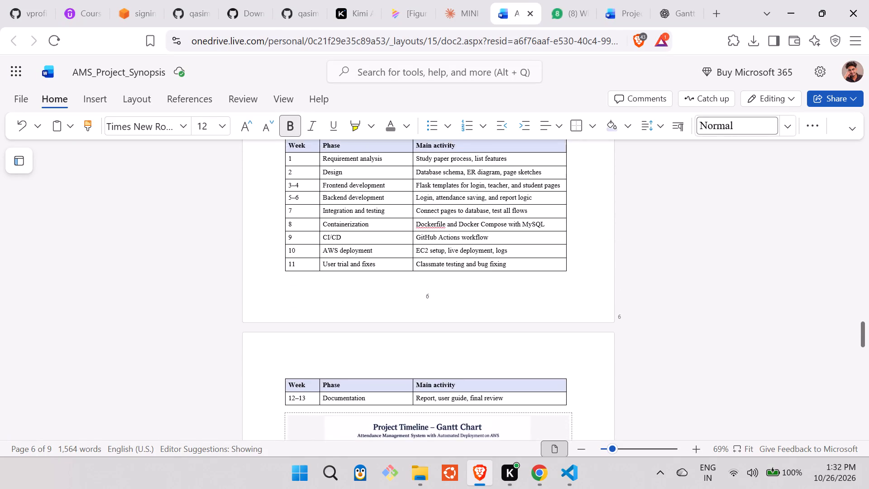
# Review the project timeline table, the Gantt chart below it and the start of the Work division list.
pyautogui.scroll(2, 368, 368)
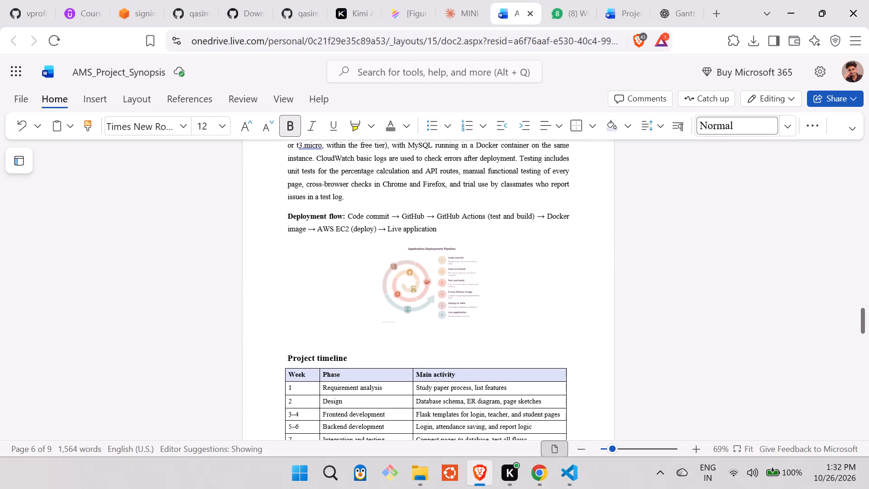
pyautogui.scroll(-2, 368, 368)
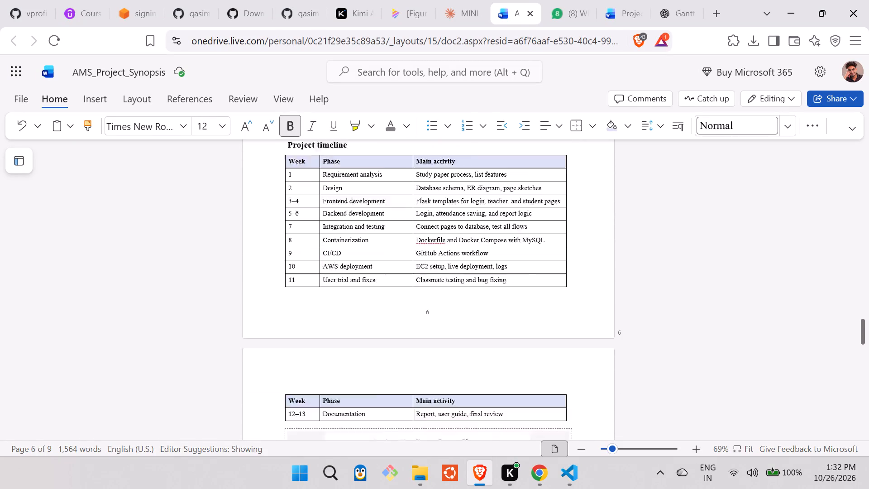
pyautogui.scroll(-4, 368, 368)
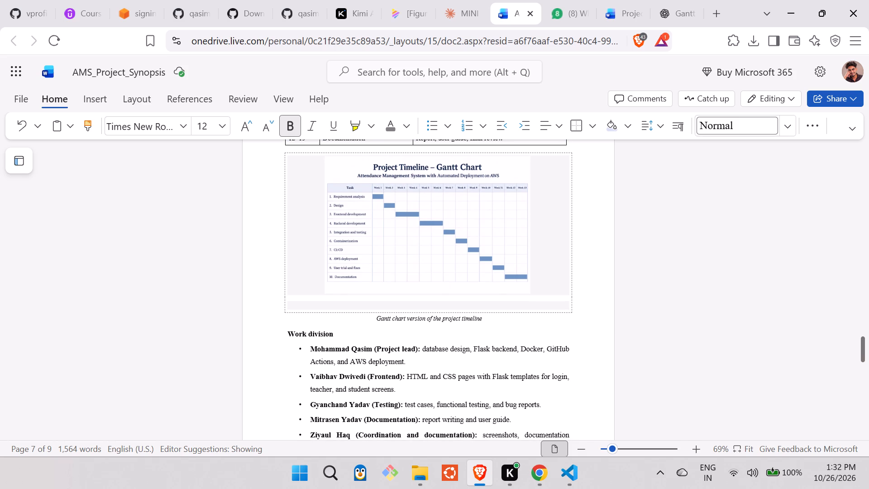
pyautogui.click(268, 377)
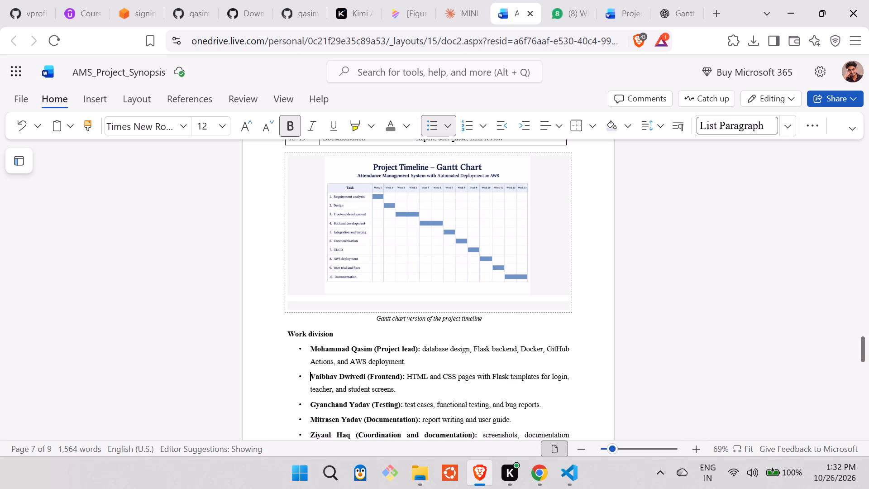
# Read back through the synopsis from the Gantt chart past the deployment pipeline and Stages 6 to 1 to Proposed Methodology.
pyautogui.scroll(3, 249, 342)
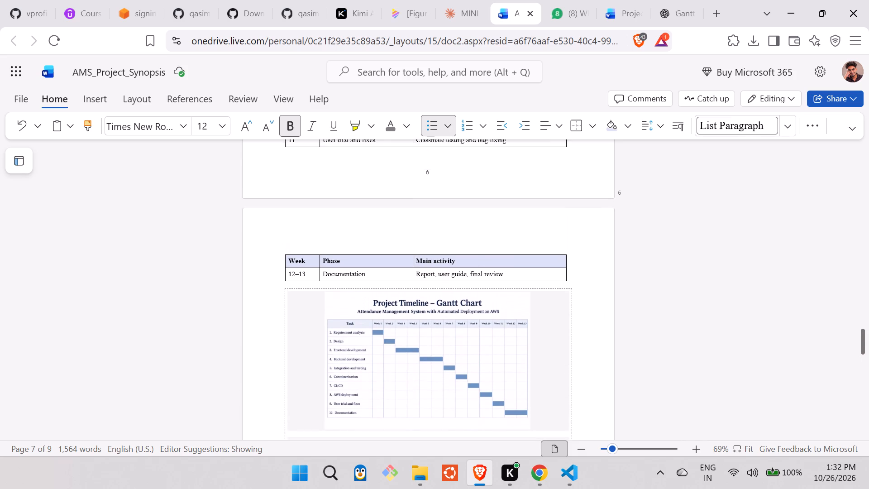
pyautogui.scroll(4, 249, 342)
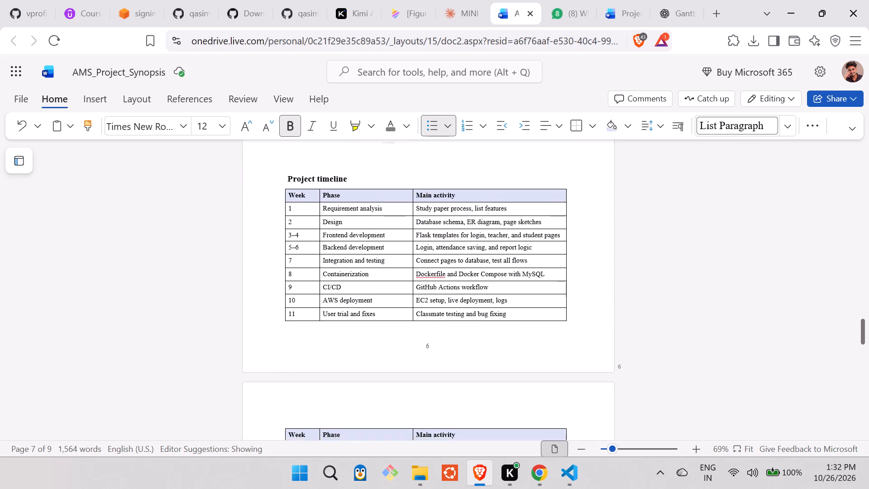
pyautogui.scroll(3, 249, 342)
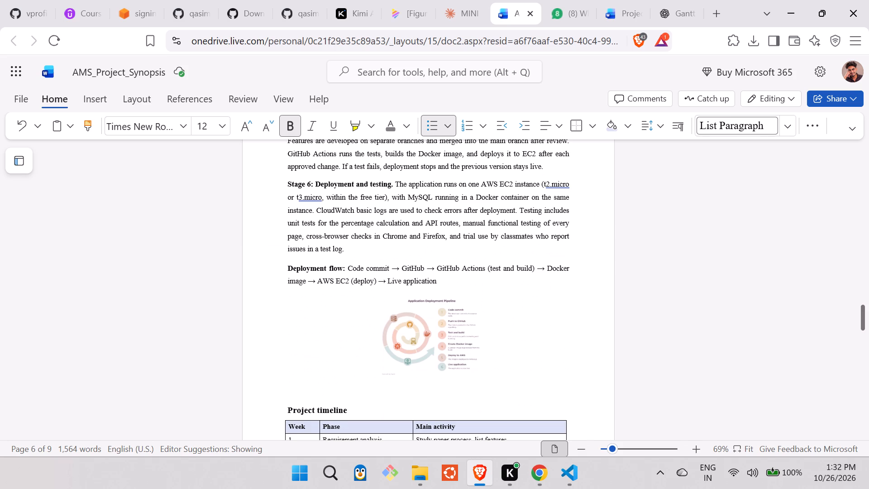
pyautogui.scroll(1, 249, 342)
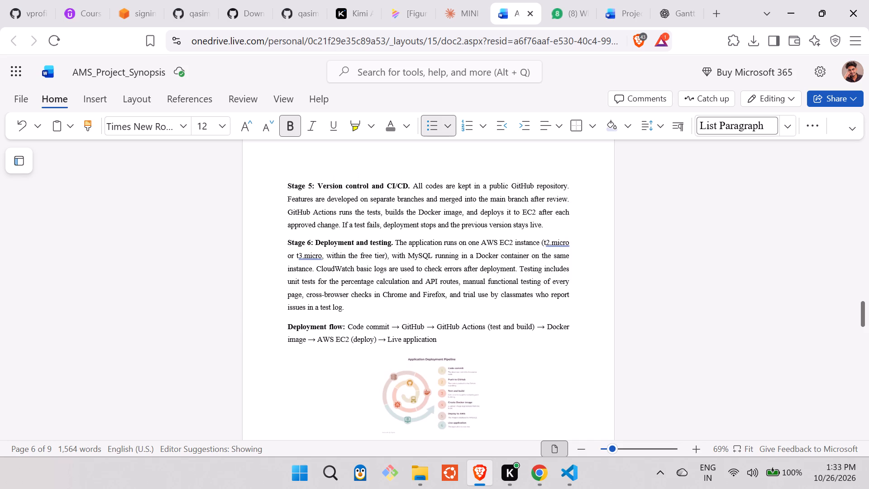
pyautogui.scroll(3, 249, 342)
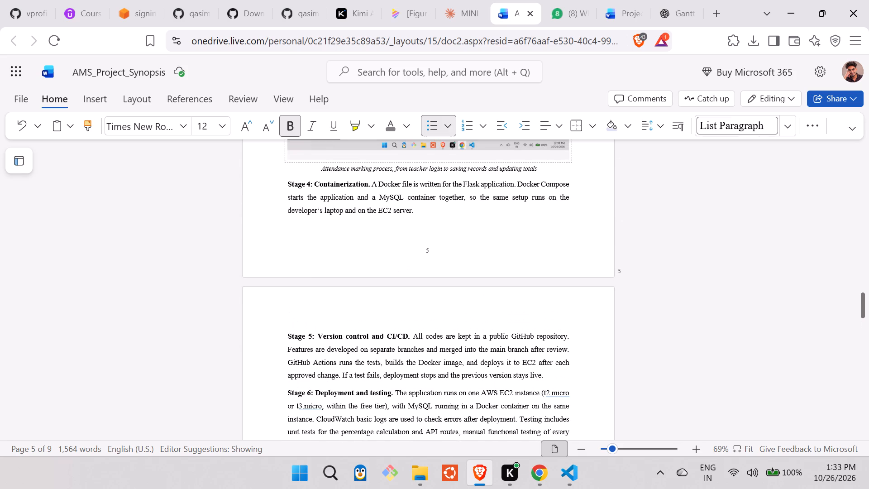
pyautogui.scroll(2, 249, 342)
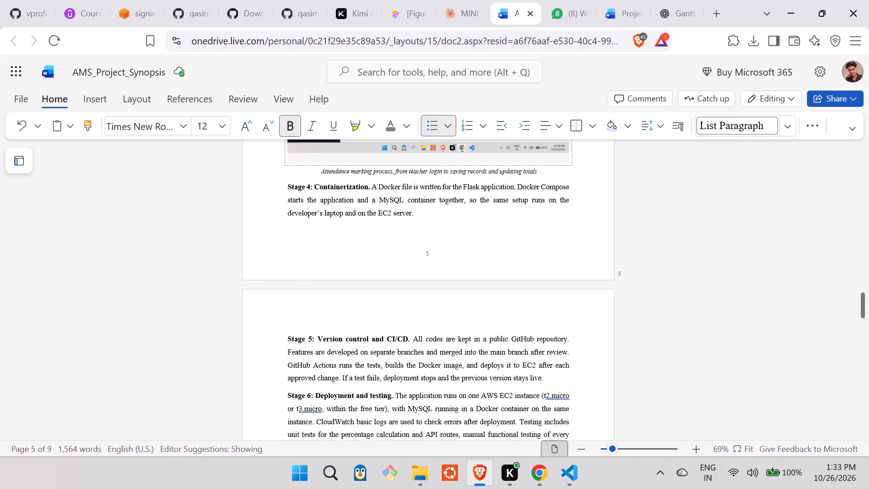
pyautogui.scroll(4, 249, 342)
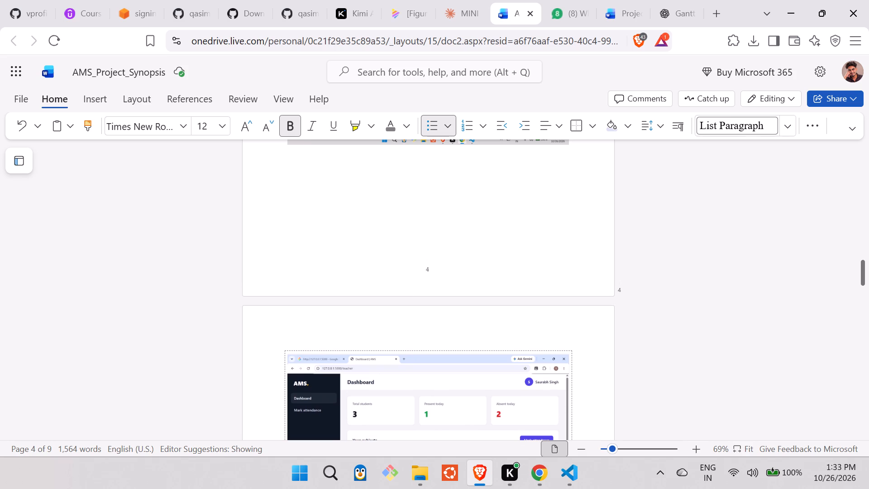
pyautogui.scroll(3, 249, 342)
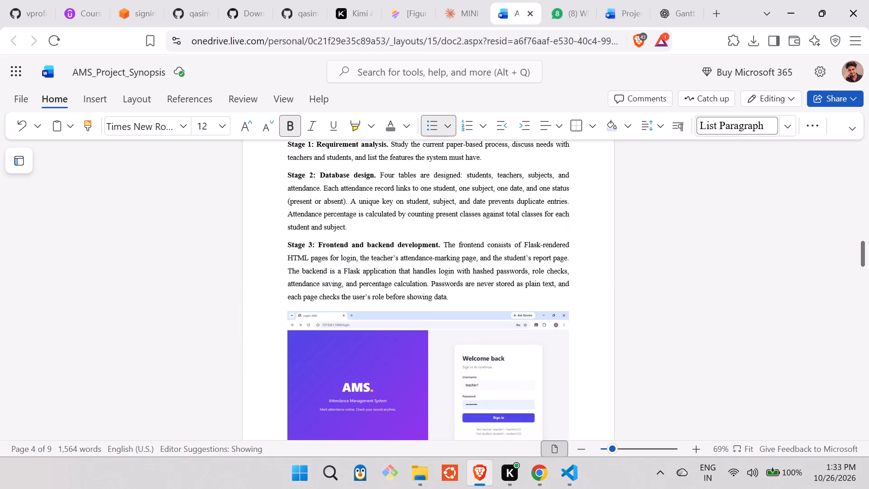
pyautogui.scroll(4, 249, 342)
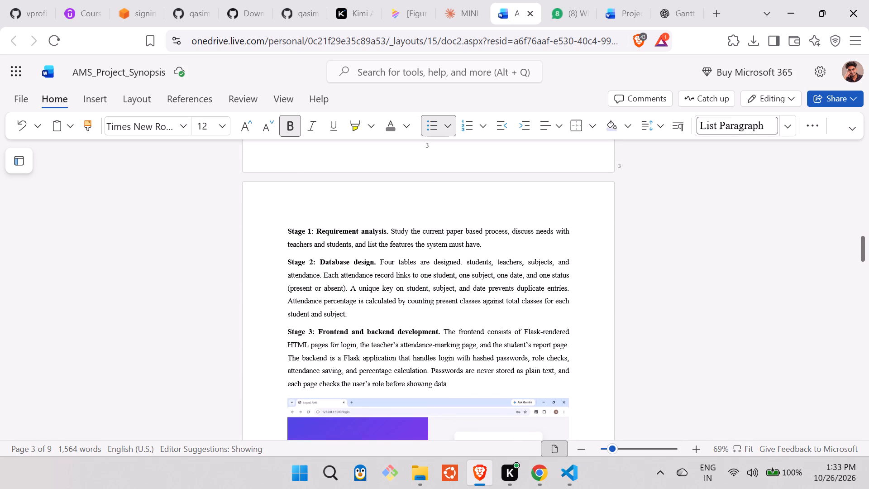
pyautogui.scroll(2, 249, 342)
# Review the methodology stages, screenshots, timeline and Gantt chart again, down to the team roles under Work division.
pyautogui.scroll(-1, 249, 342)
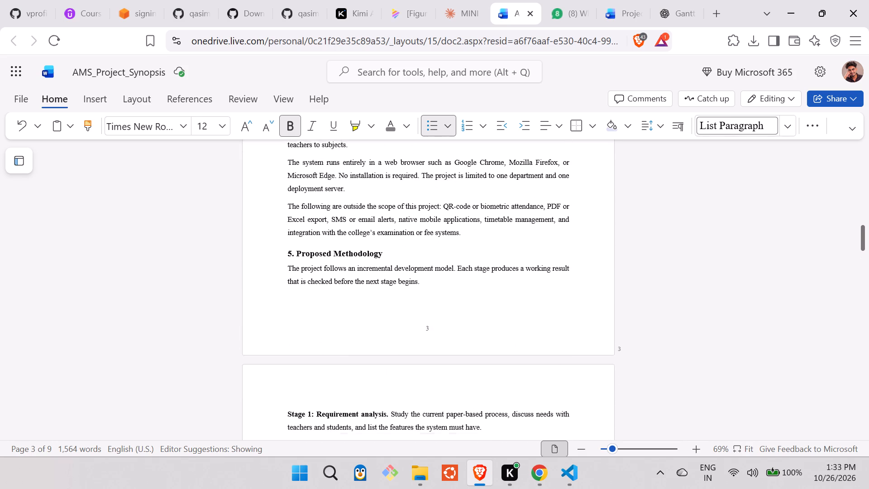
pyautogui.scroll(-6, 249, 342)
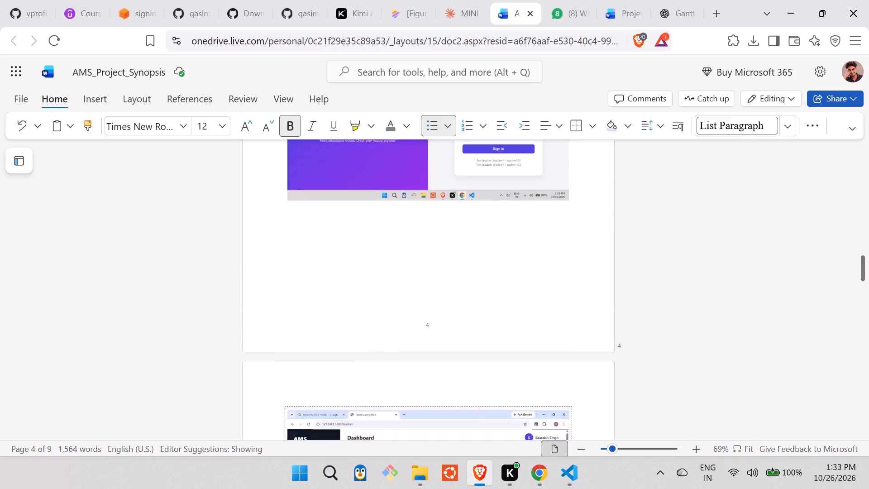
pyautogui.scroll(-3, 249, 342)
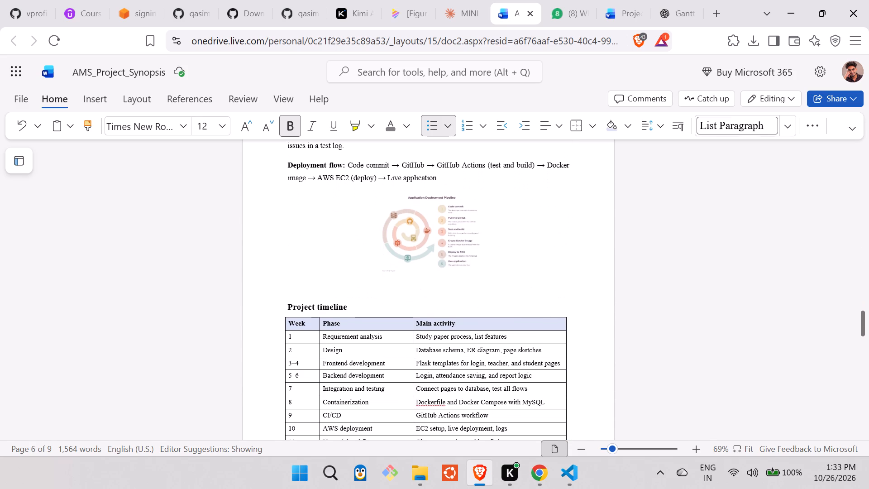
pyautogui.scroll(-5, 249, 342)
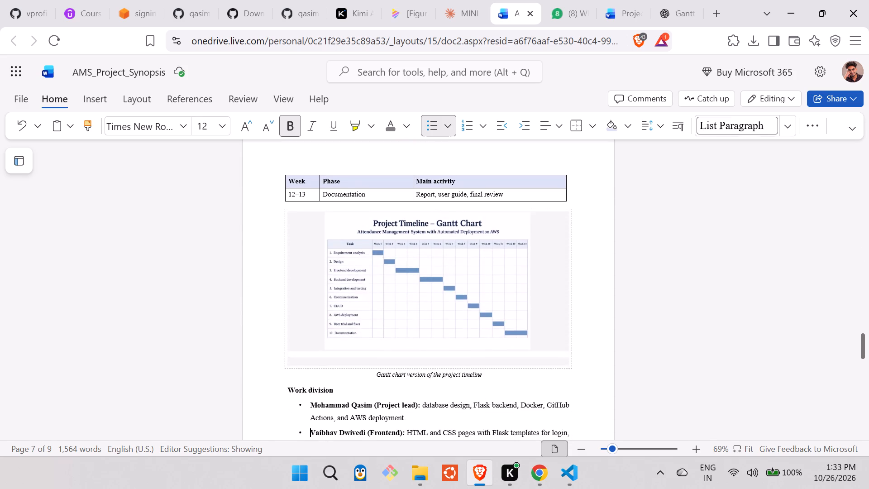
pyautogui.scroll(-3, 249, 342)
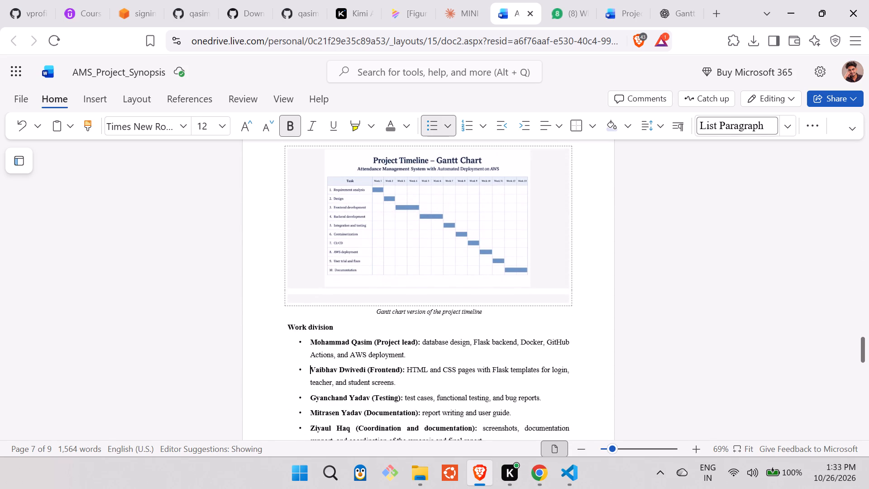
pyautogui.scroll(-2, 249, 342)
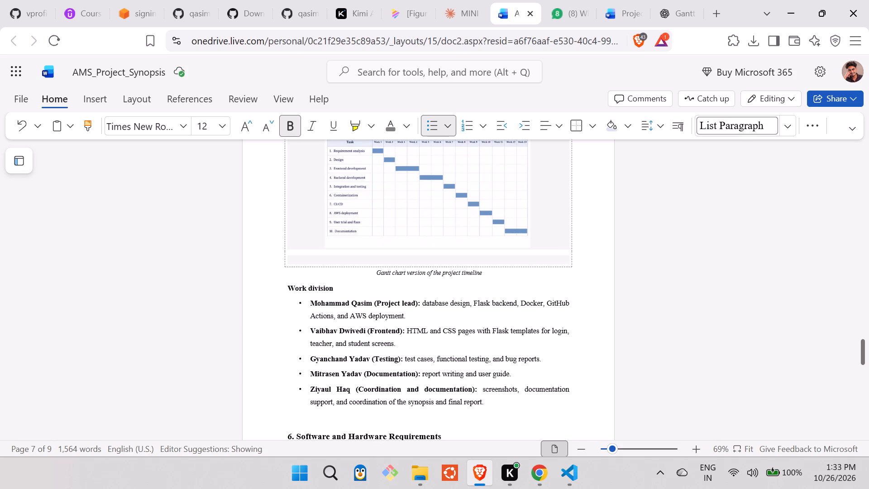
pyautogui.scroll(-1, 249, 342)
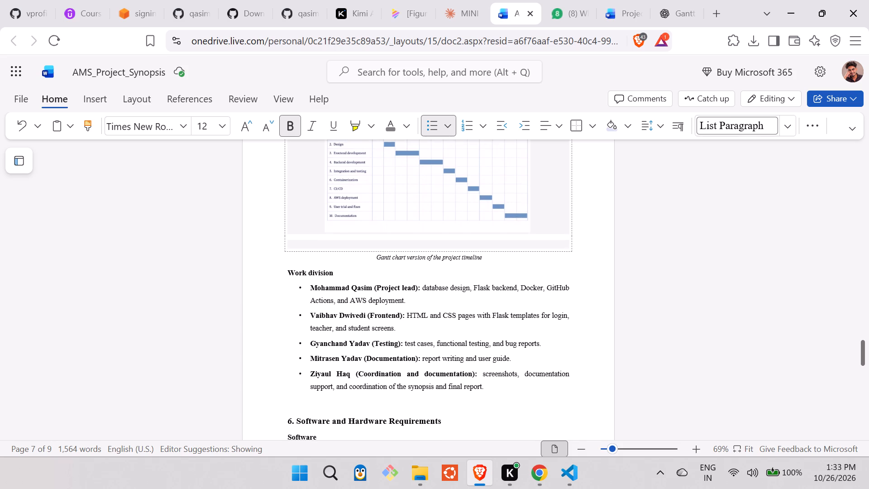
pyautogui.scroll(-1, 249, 342)
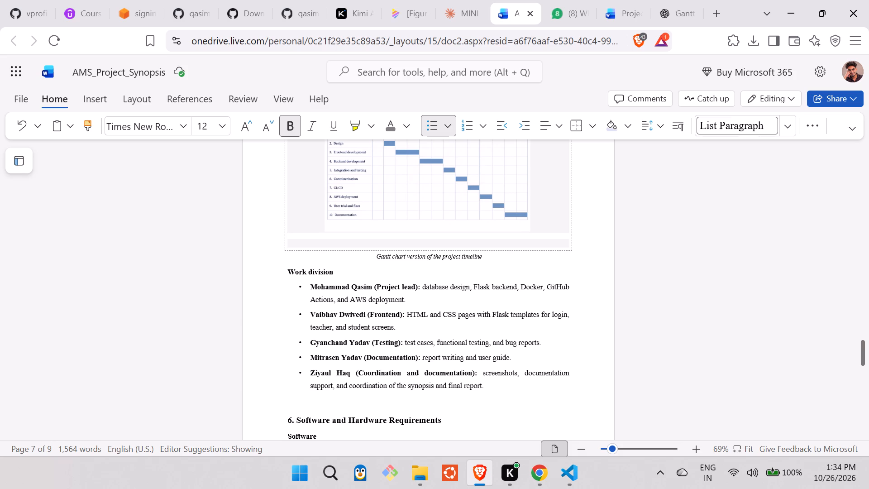
# Examine the Software and Hardware Requirements tables and the beginning of Expected Outcomes, returning to the Work division list.
pyautogui.scroll(-2, 249, 342)
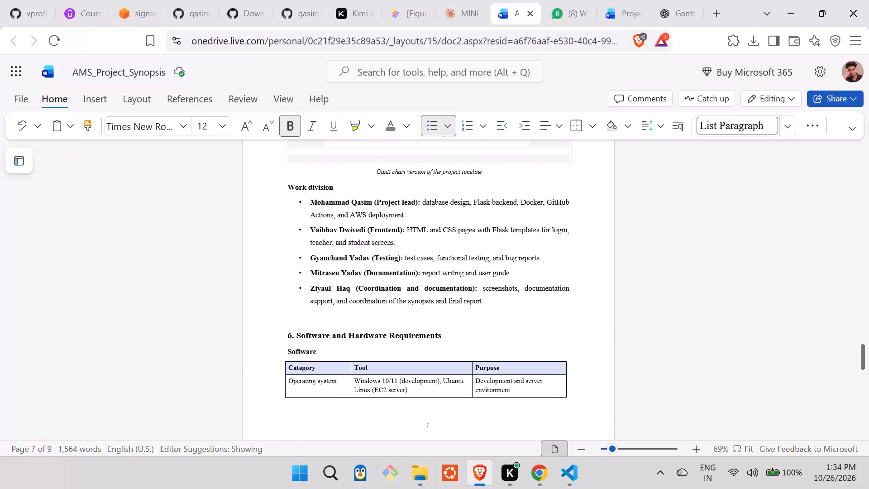
pyautogui.scroll(-3, 249, 342)
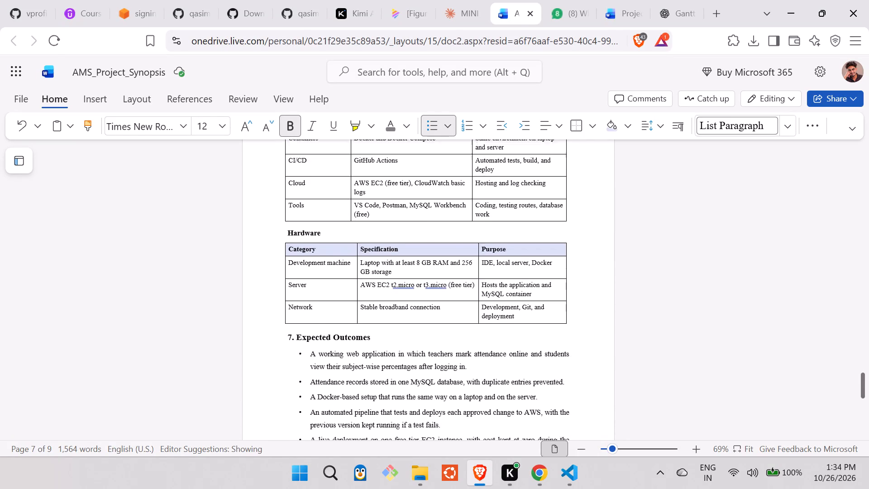
pyautogui.hscroll(-1, 249, 342)
pyautogui.scroll(2, 249, 342)
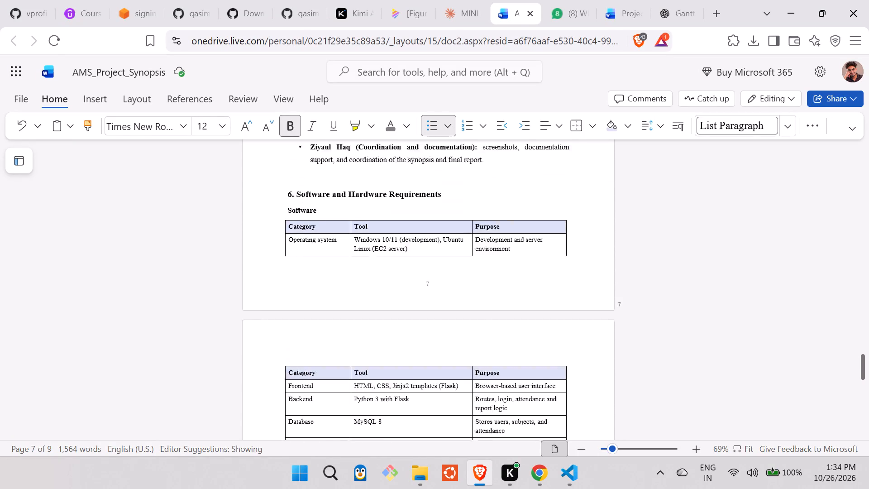
pyautogui.scroll(3, 249, 342)
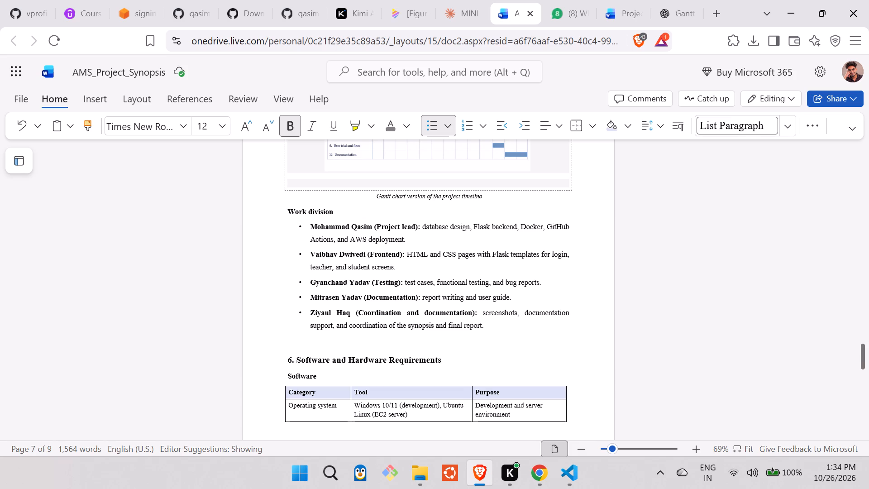
# Recheck the project timeline table, the Gantt chart with its caption, and the Work division list.
pyautogui.scroll(1, 249, 342)
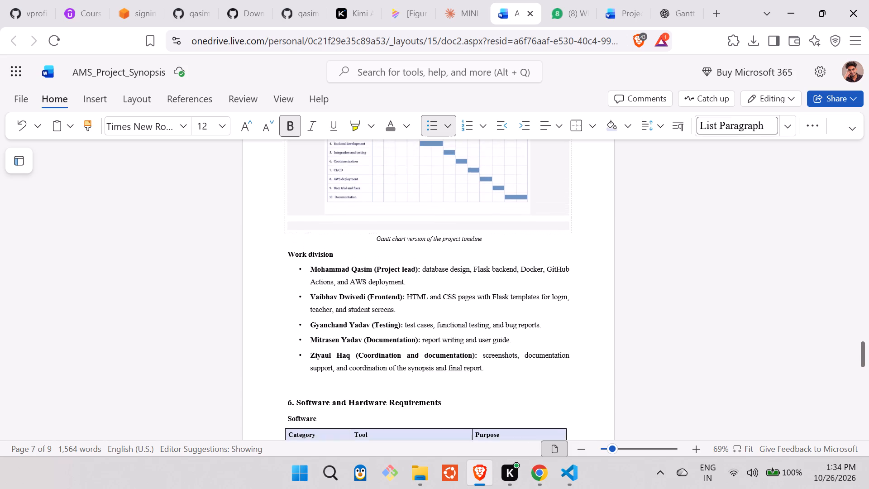
pyautogui.scroll(2, 249, 342)
pyautogui.scroll(-1, 249, 342)
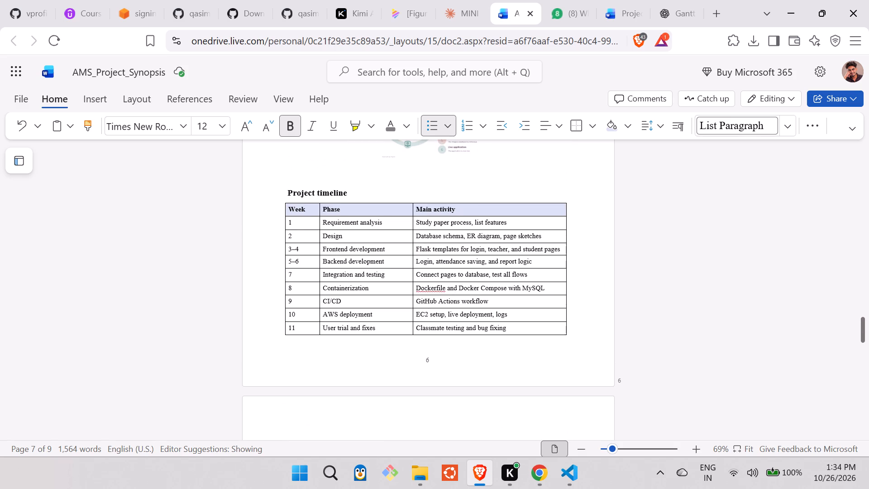
pyautogui.scroll(-3, 249, 342)
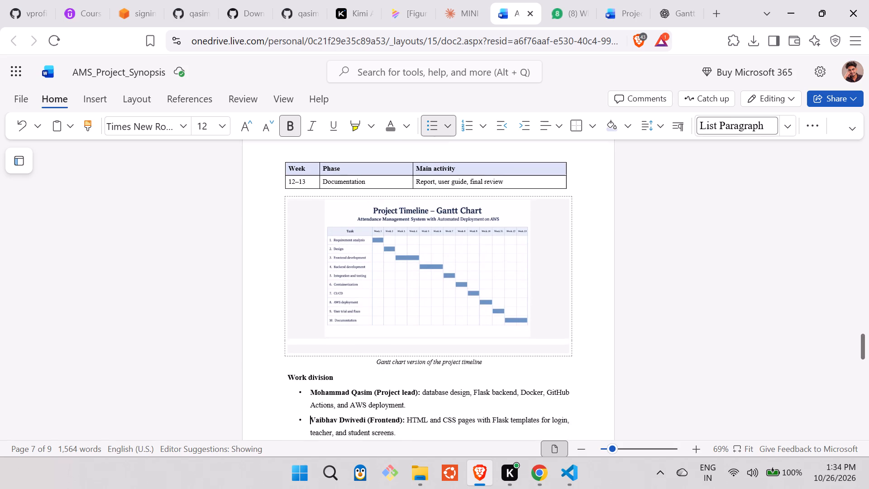
pyautogui.scroll(-3, 249, 342)
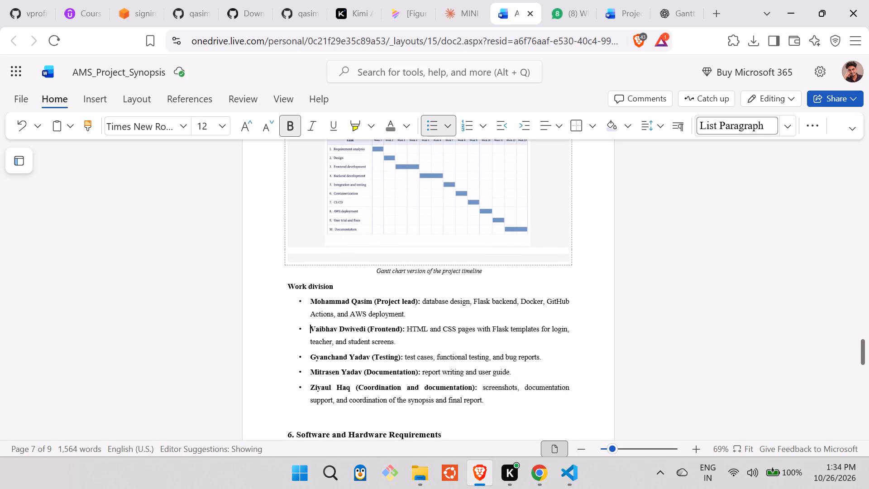
pyautogui.scroll(-2, 249, 342)
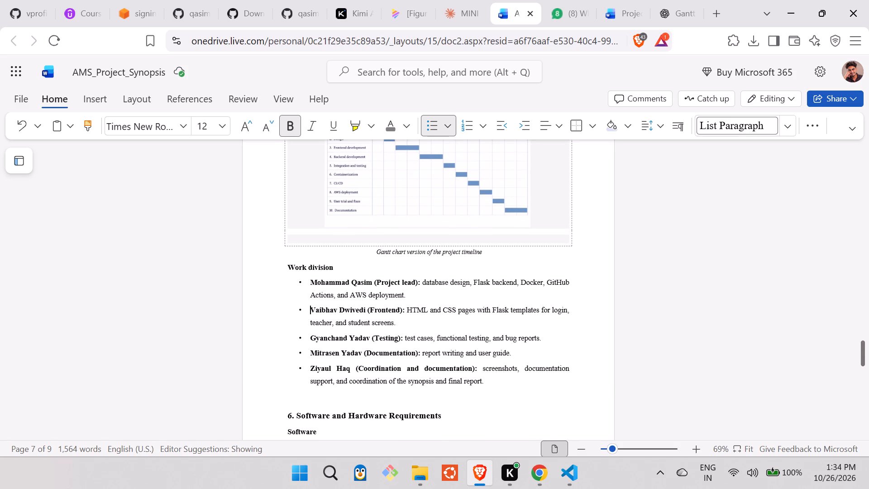